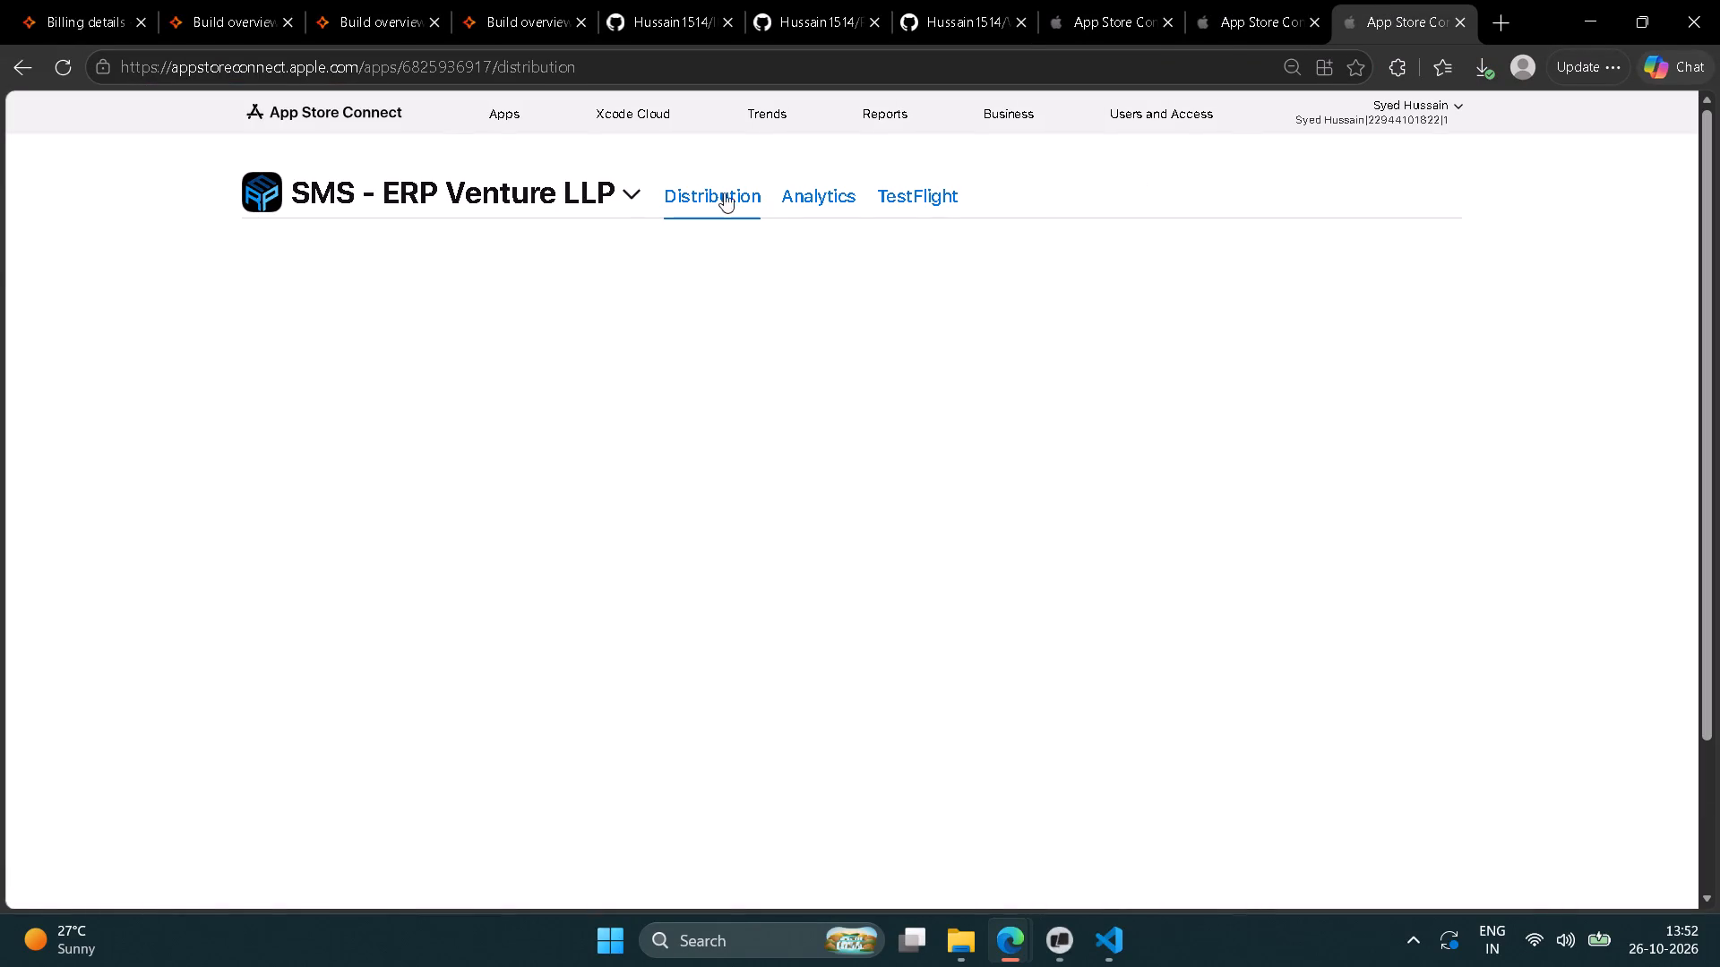
{"action": "left_click", "coordinate": [722, 203]}
{"action": "left_click", "coordinate": [899, 196]}
{"action": "left_click", "coordinate": [736, 200]}
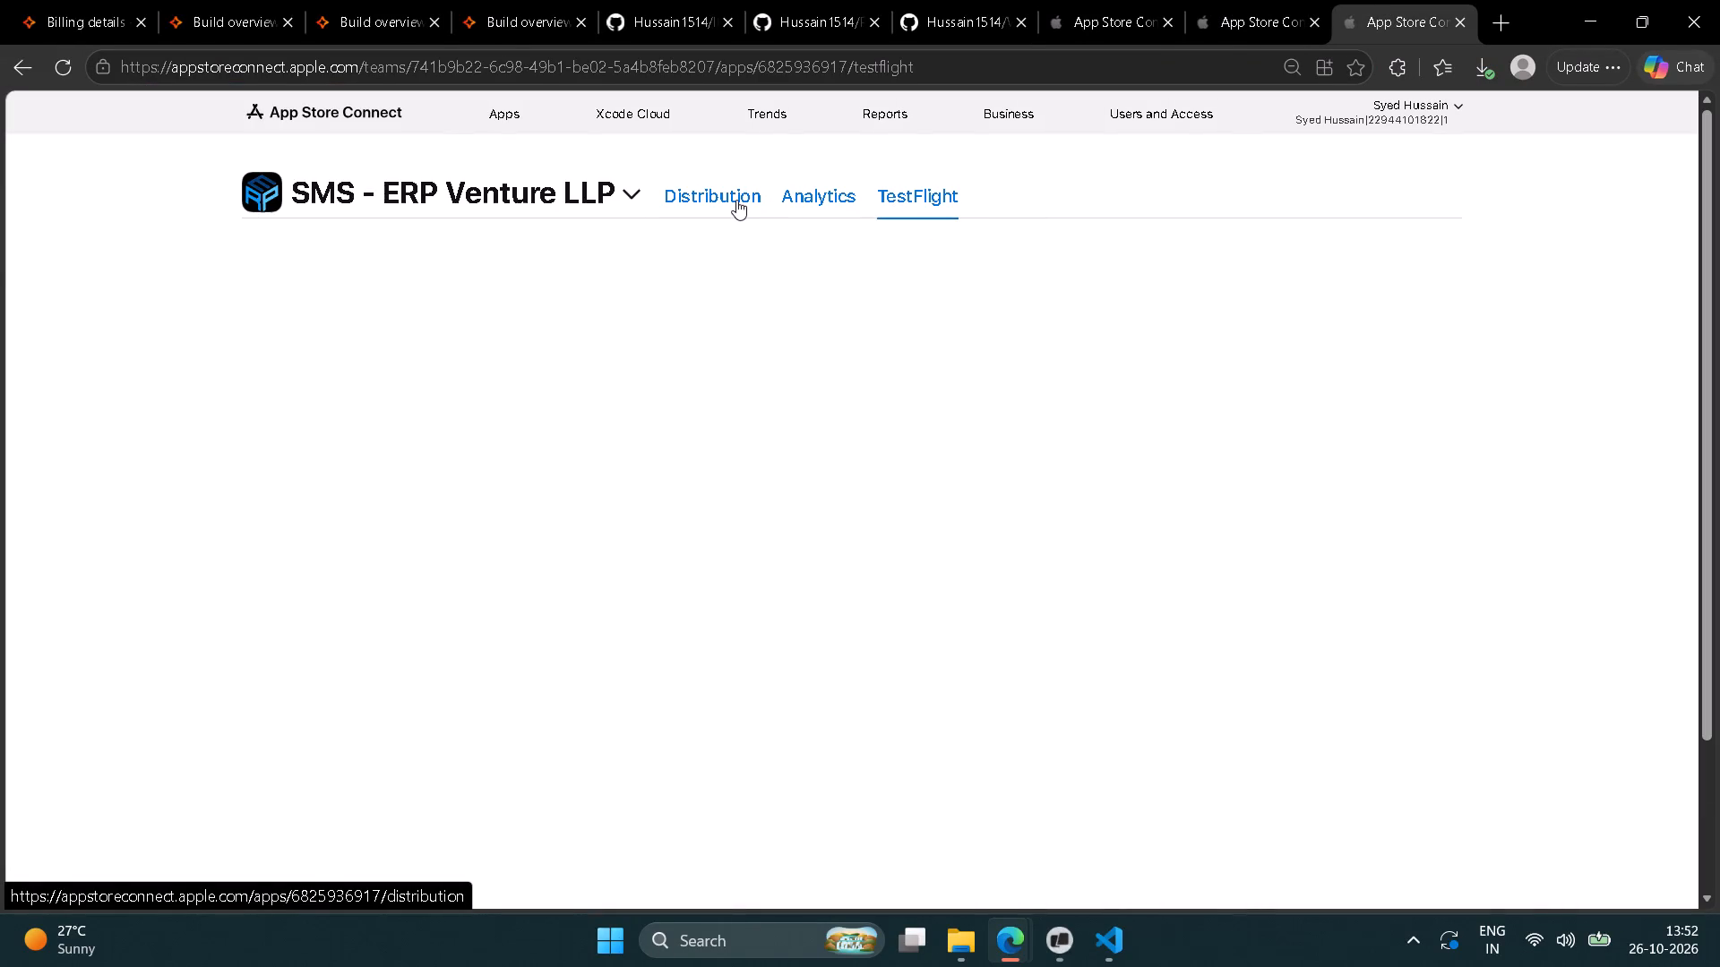
{"action": "left_click", "coordinate": [58, 69]}
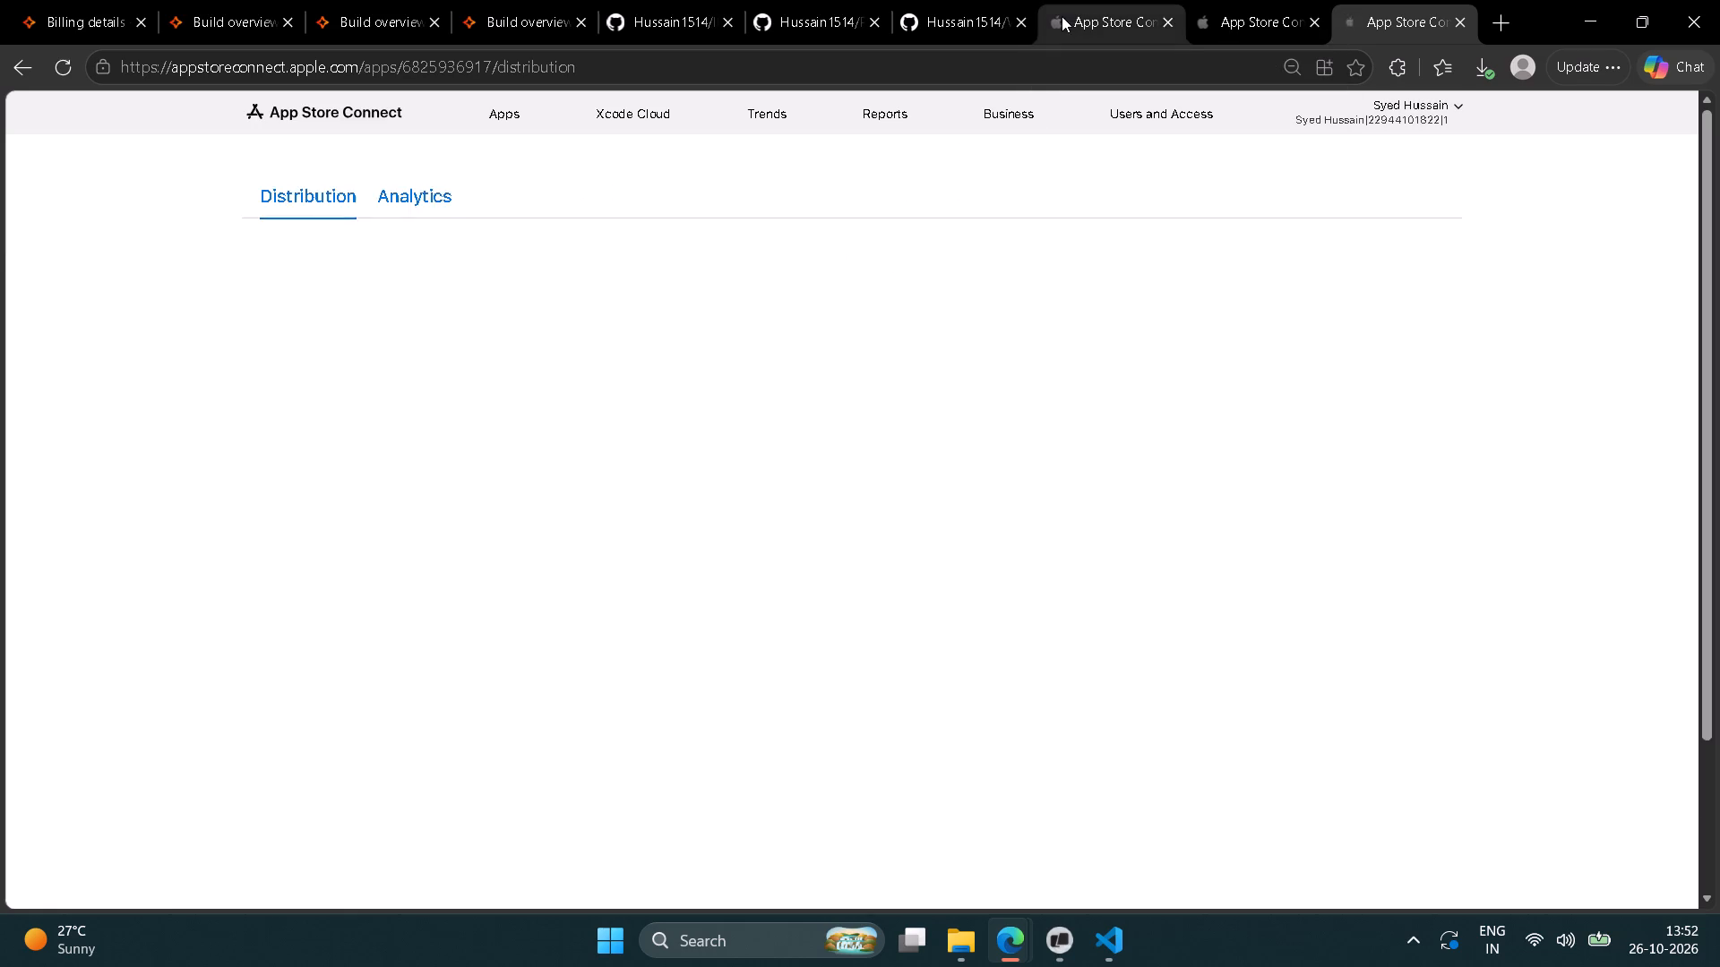
{"action": "left_click", "coordinate": [1062, 16]}
{"action": "left_click", "coordinate": [936, 3]}
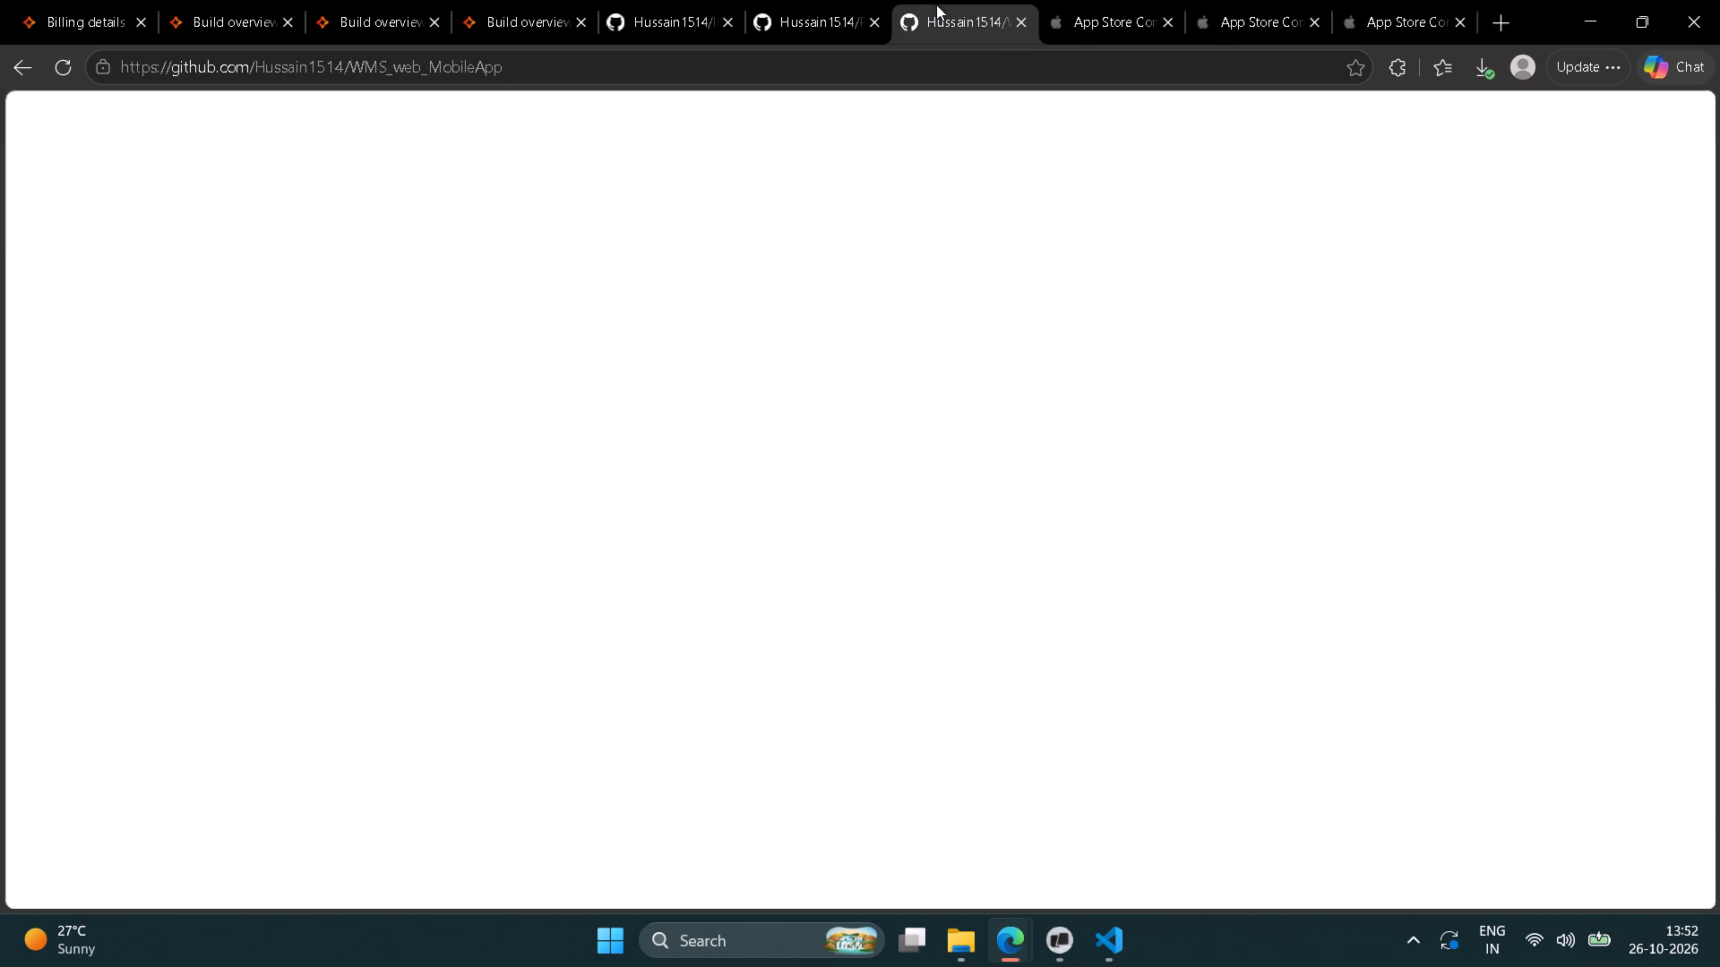
{"action": "left_click", "coordinate": [1079, 0]}
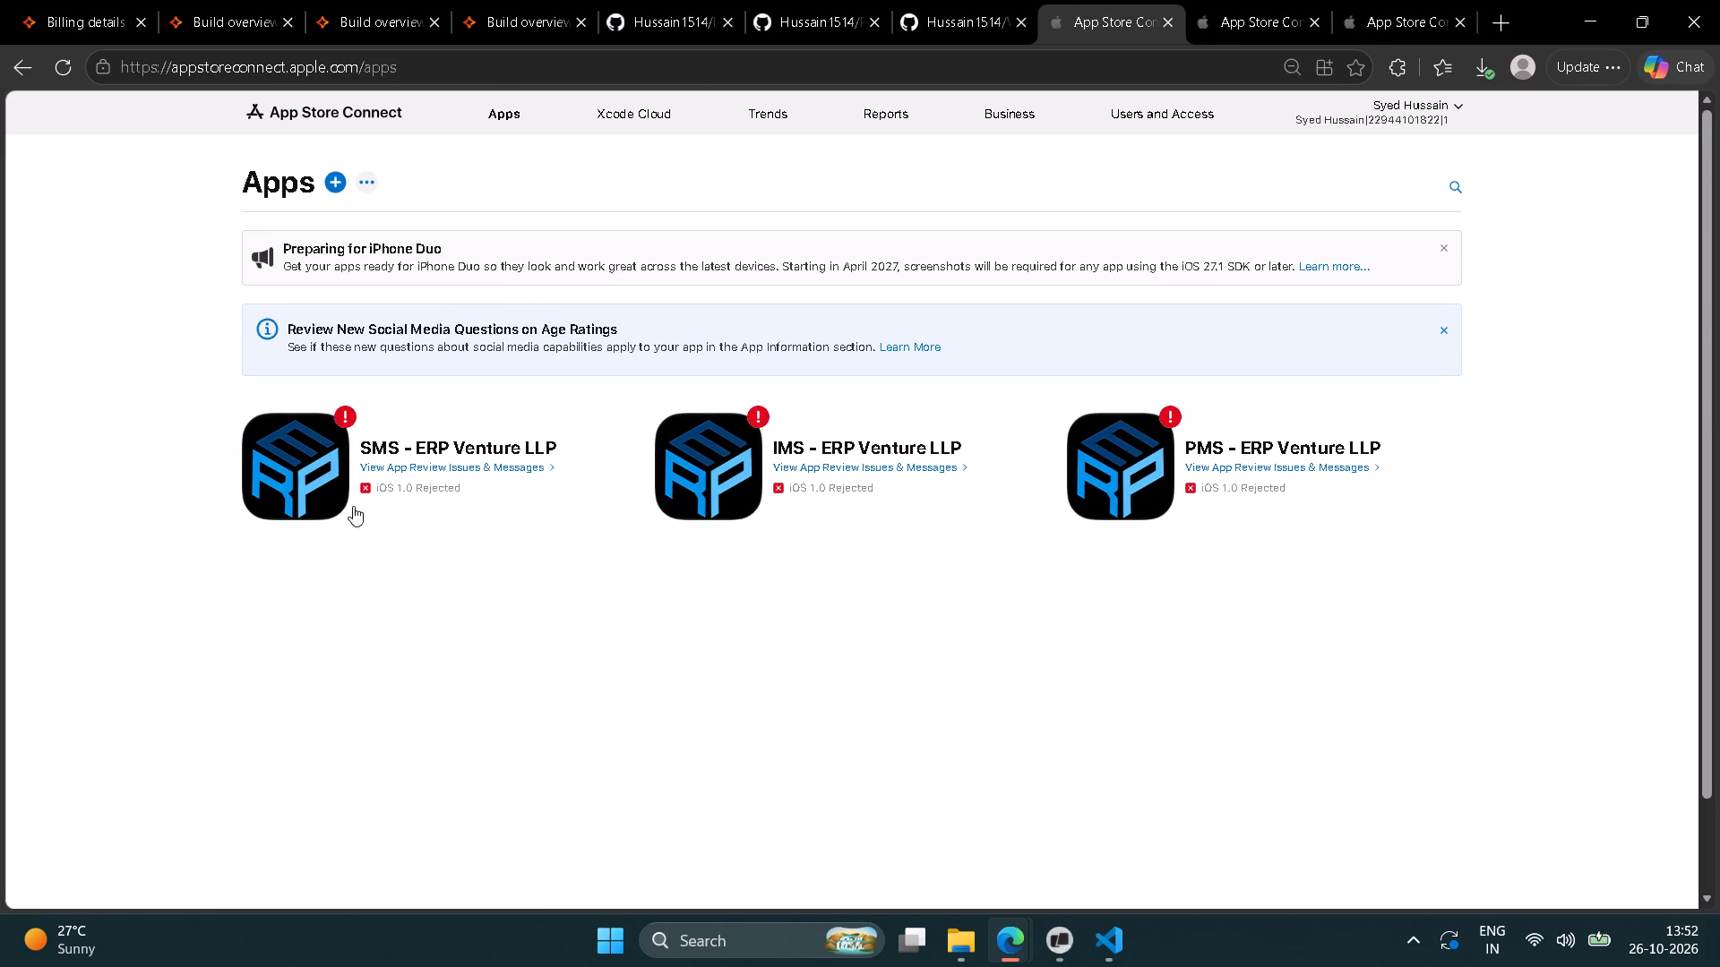
Load the iOS App Version 1.0 distribution pages of the IMS, PMS and SMS apps, each in its own tab.
{"action": "left_click", "coordinate": [414, 447]}
{"action": "left_click", "coordinate": [1236, 0]}
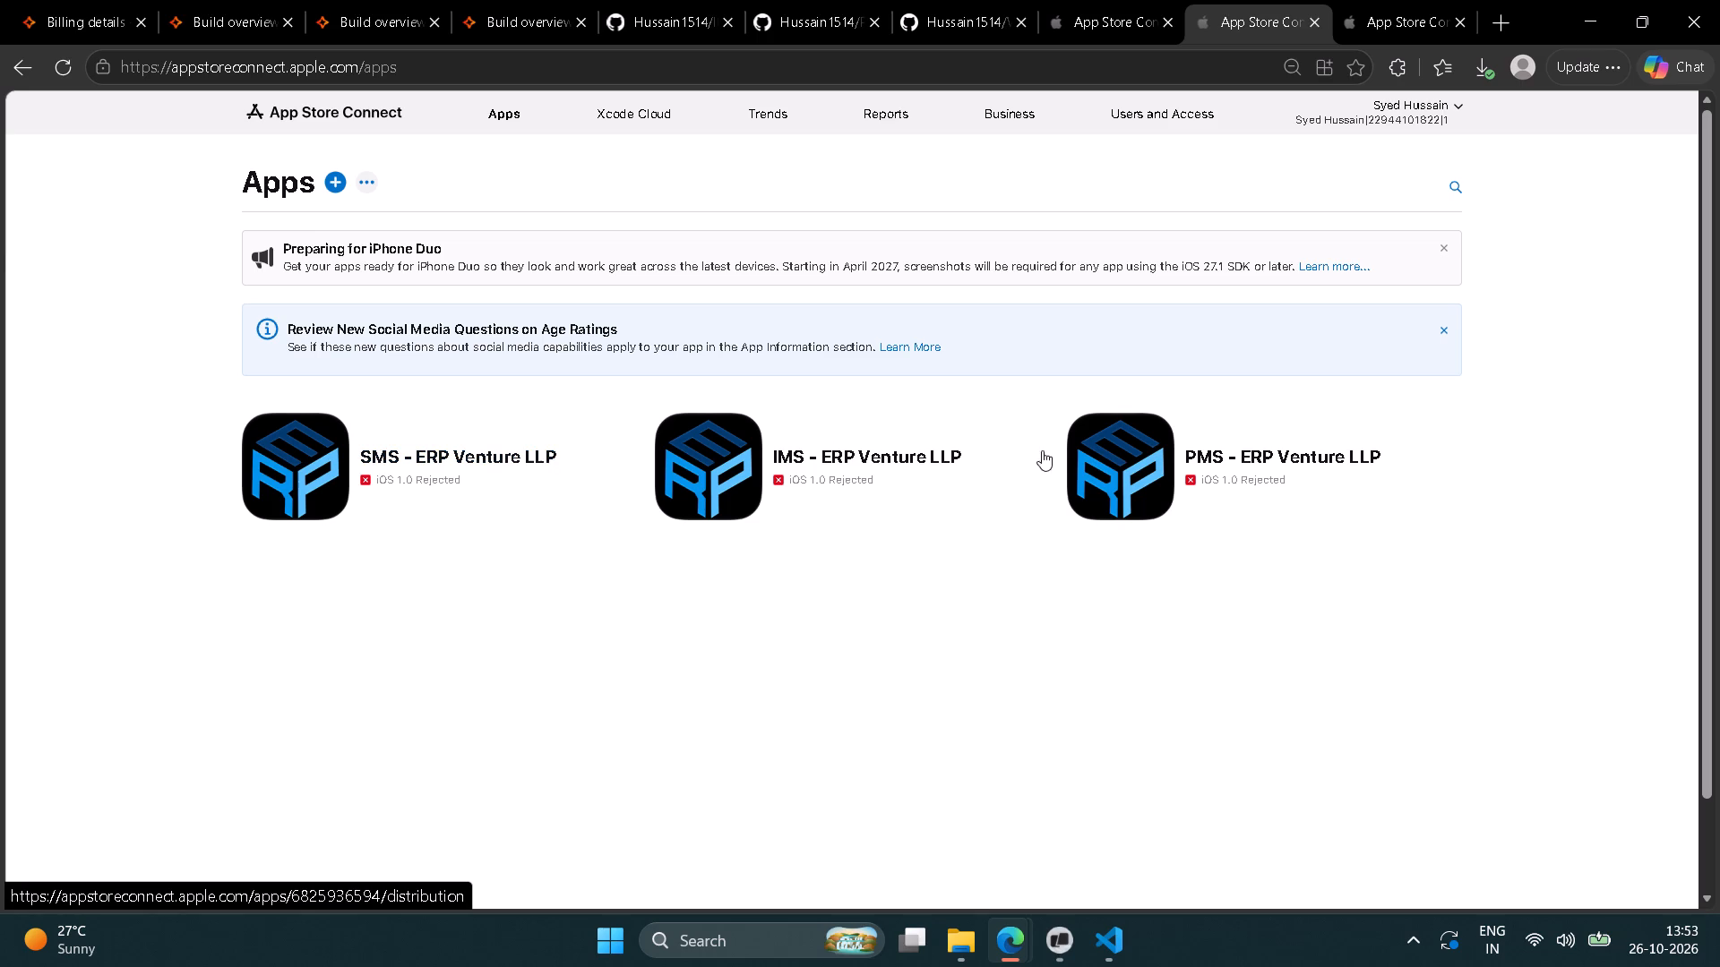
{"action": "left_click", "coordinate": [1197, 459]}
{"action": "left_click", "coordinate": [1380, 0]}
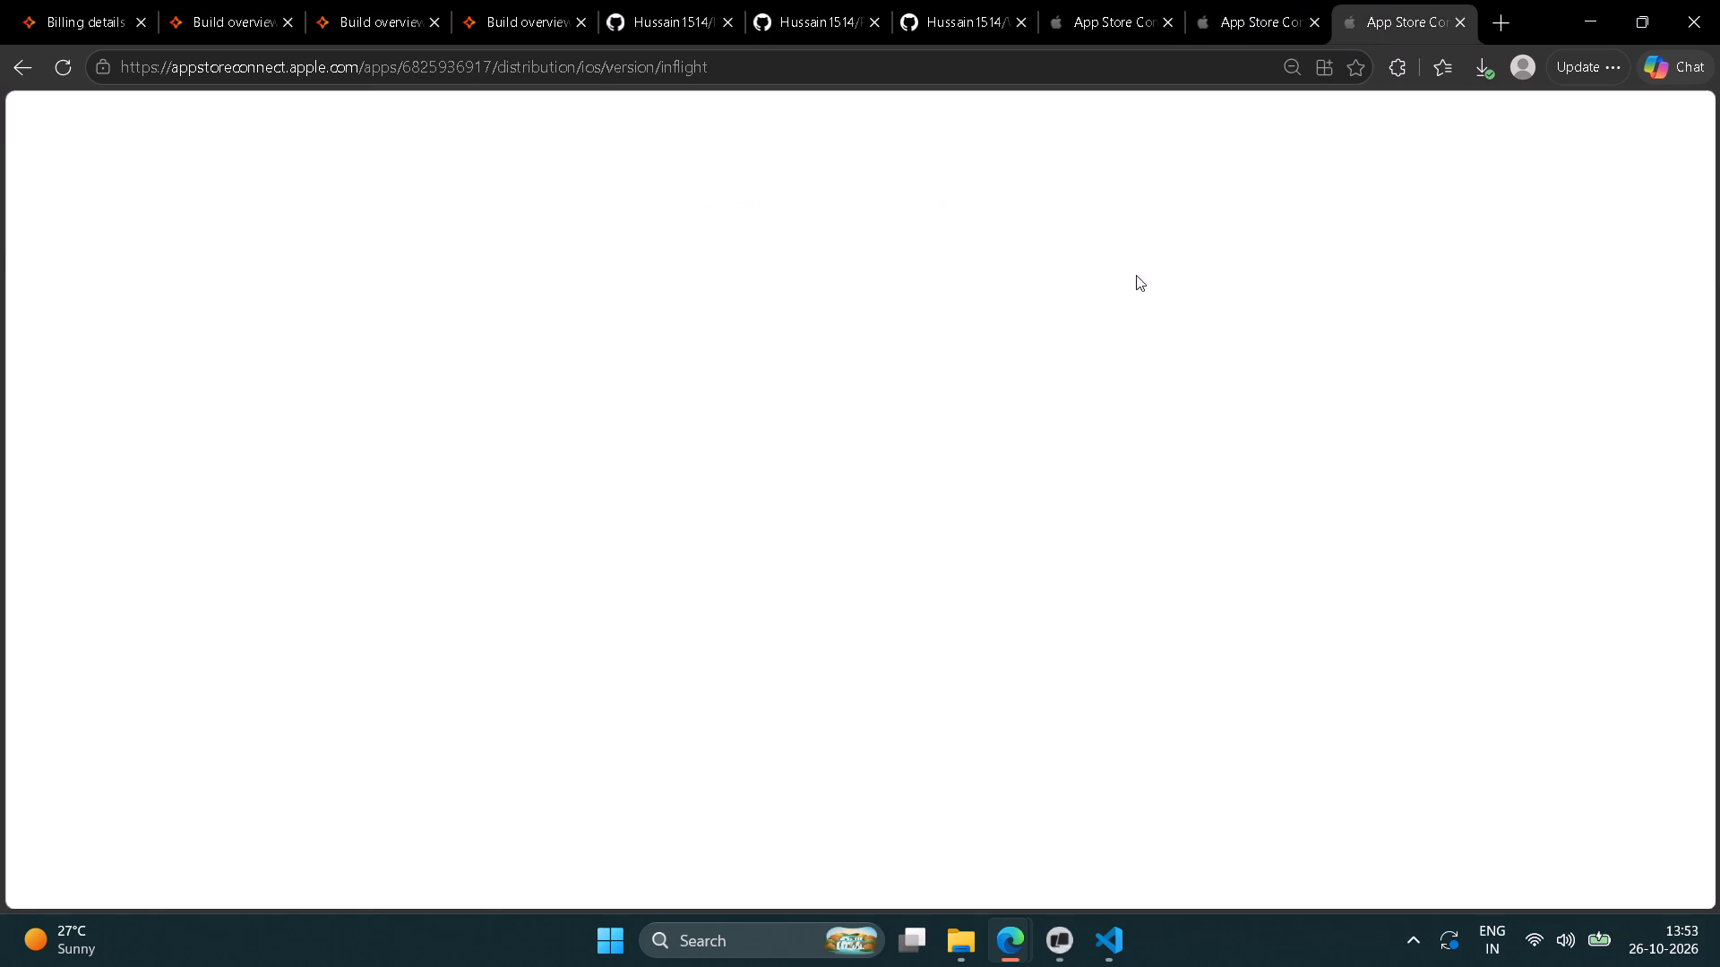
{"action": "left_click", "coordinate": [1131, 0]}
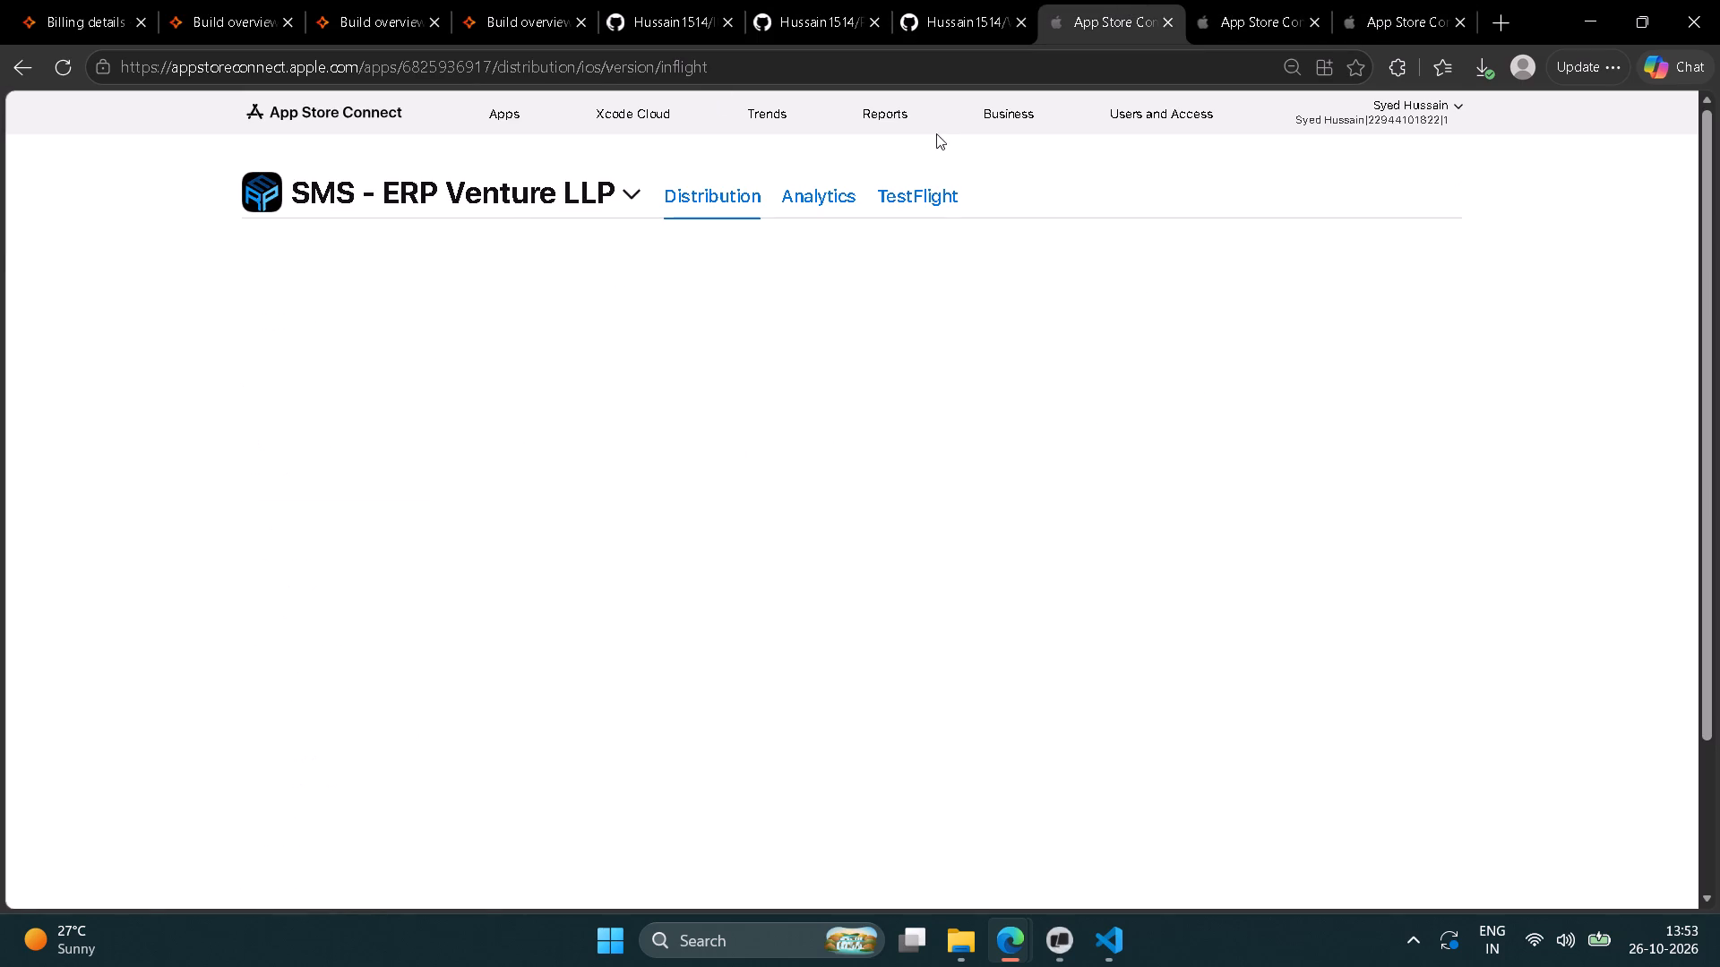
{"action": "left_click", "coordinate": [583, 190]}
{"action": "left_click", "coordinate": [455, 263]}
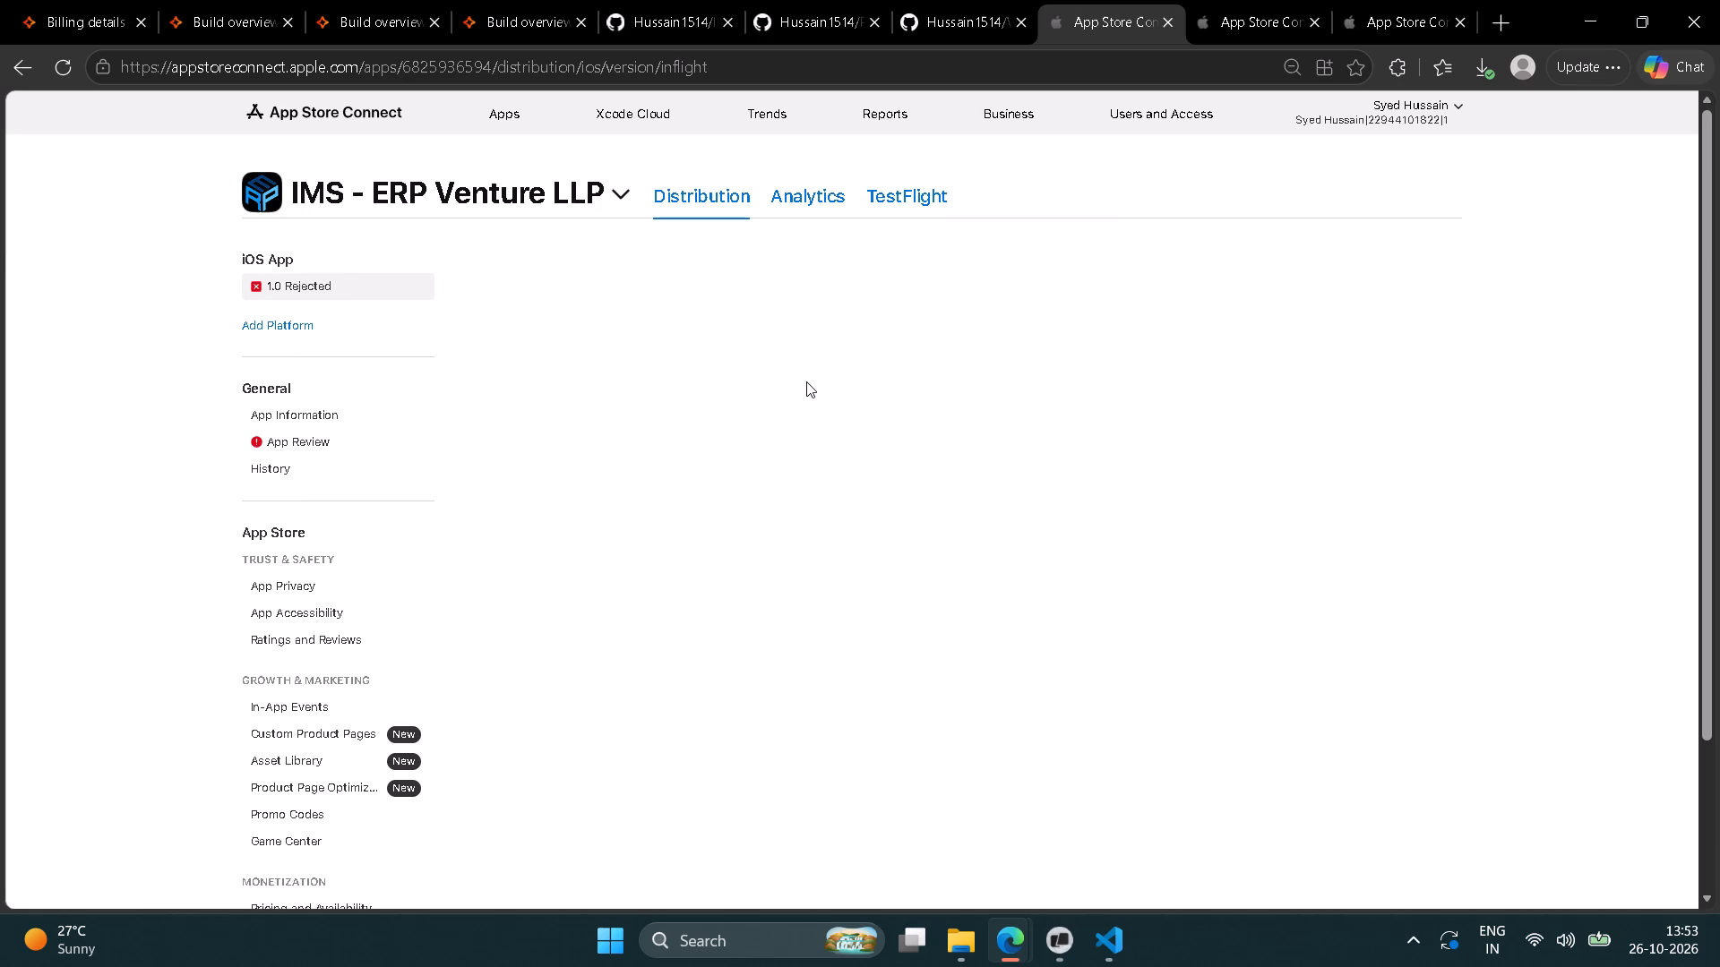
{"action": "left_click", "coordinate": [1279, 0]}
{"action": "left_click", "coordinate": [1425, 0]}
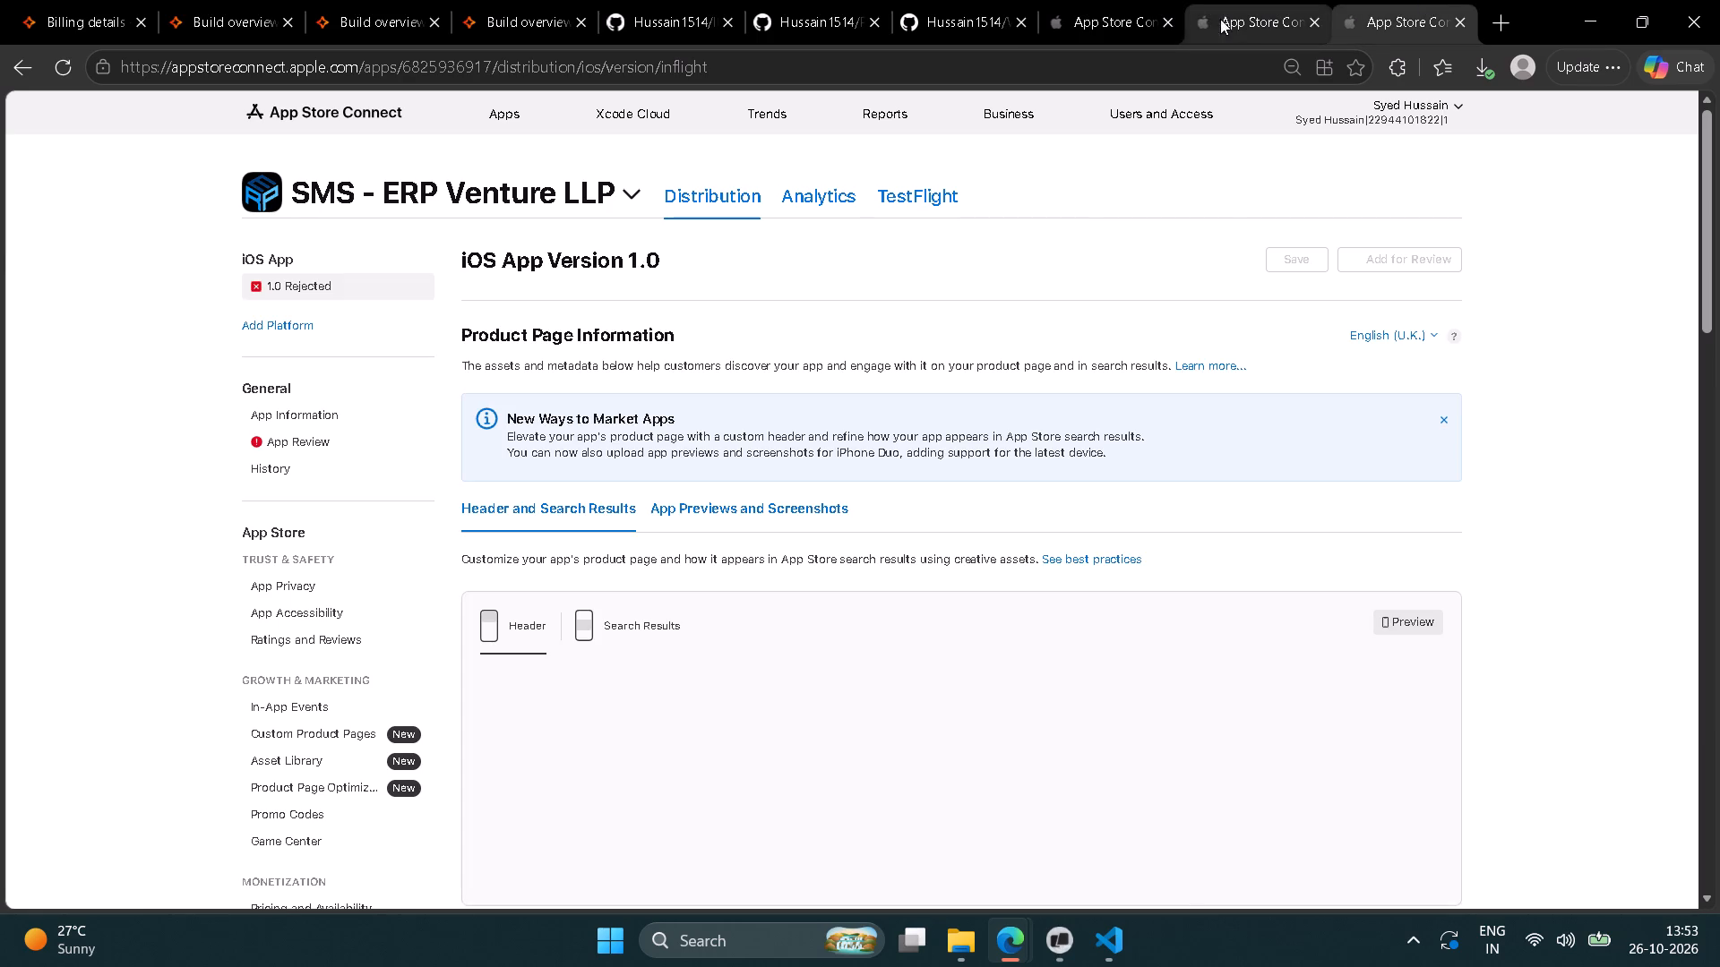
{"action": "left_click", "coordinate": [1125, 0]}
{"action": "scroll", "coordinate": [687, 536], "scroll_direction": "down", "scroll_amount": 1}
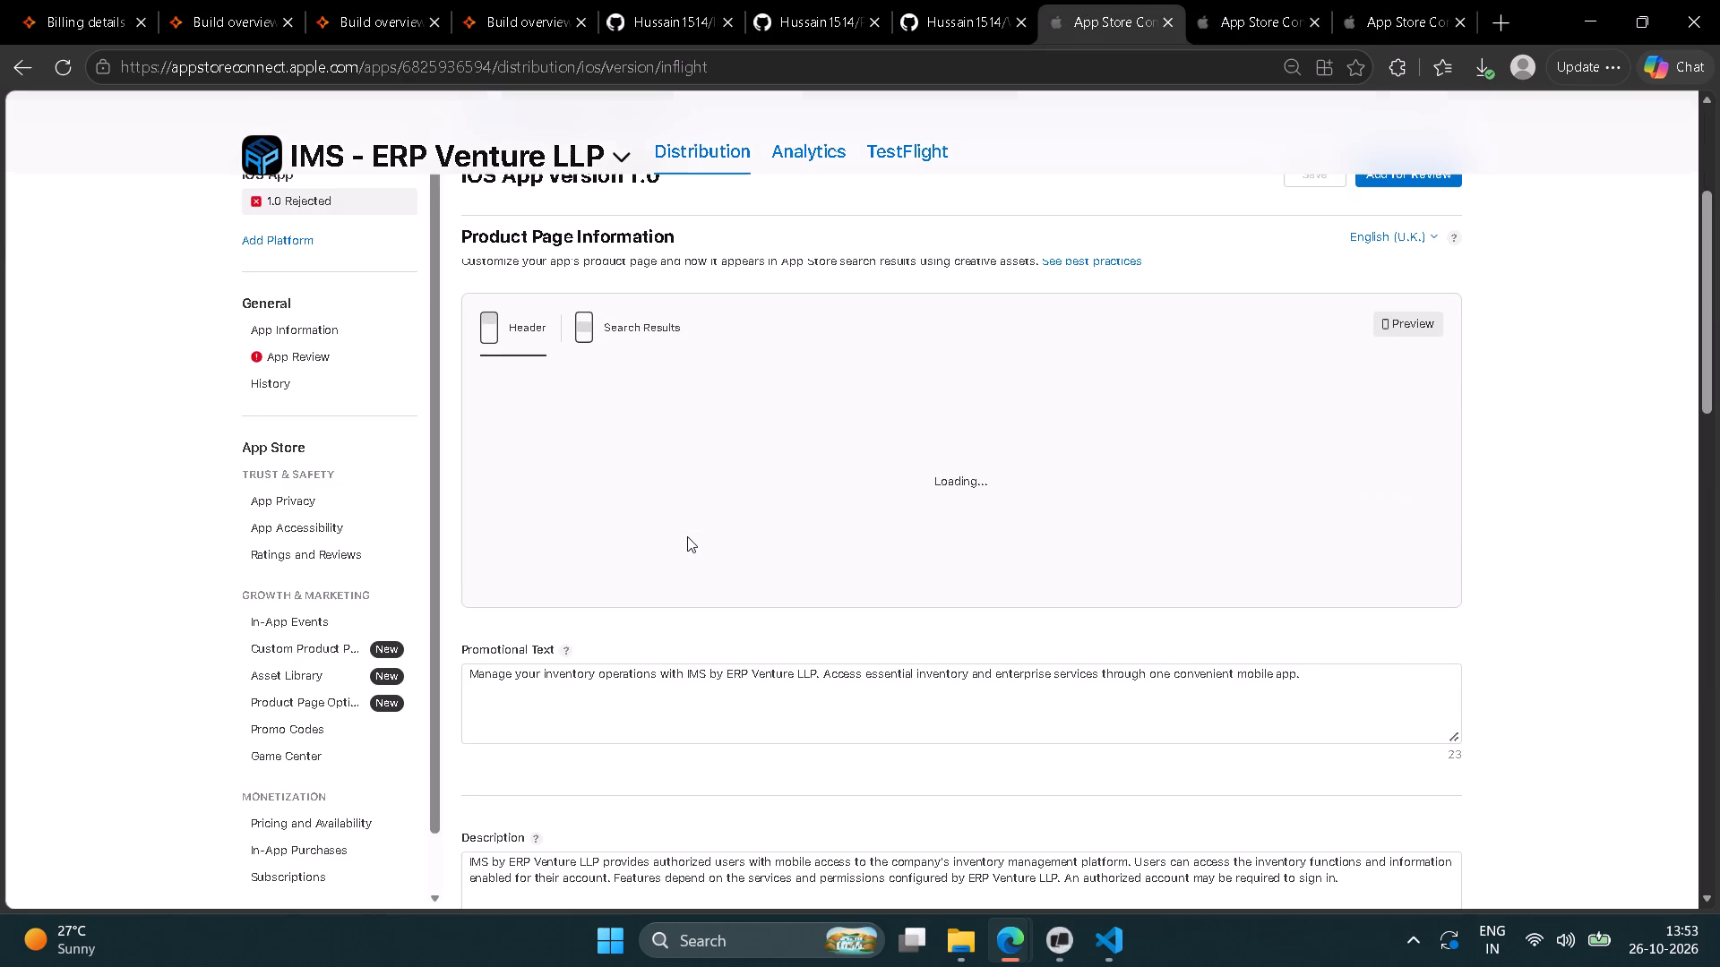
{"action": "scroll", "coordinate": [687, 536], "scroll_direction": "up", "scroll_amount": 2}
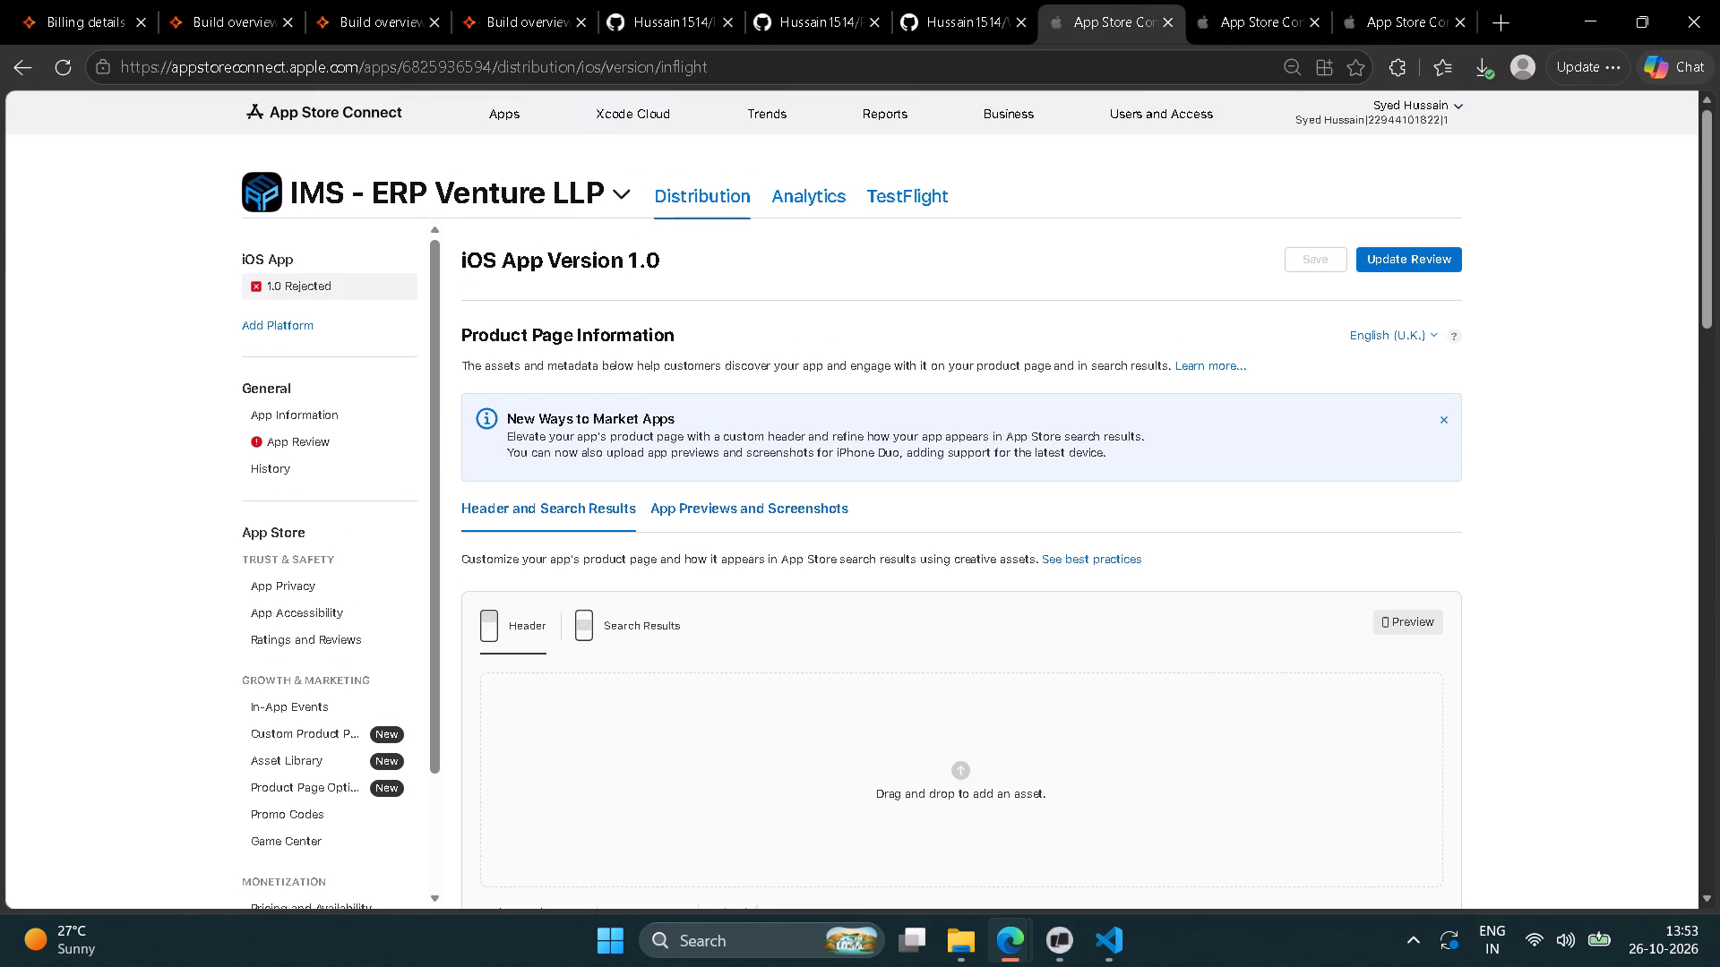
Open the App Review section for IMS and PMS, and the rejected submission's details for SMS.
{"action": "left_click", "coordinate": [330, 432]}
{"action": "left_click", "coordinate": [1247, 0]}
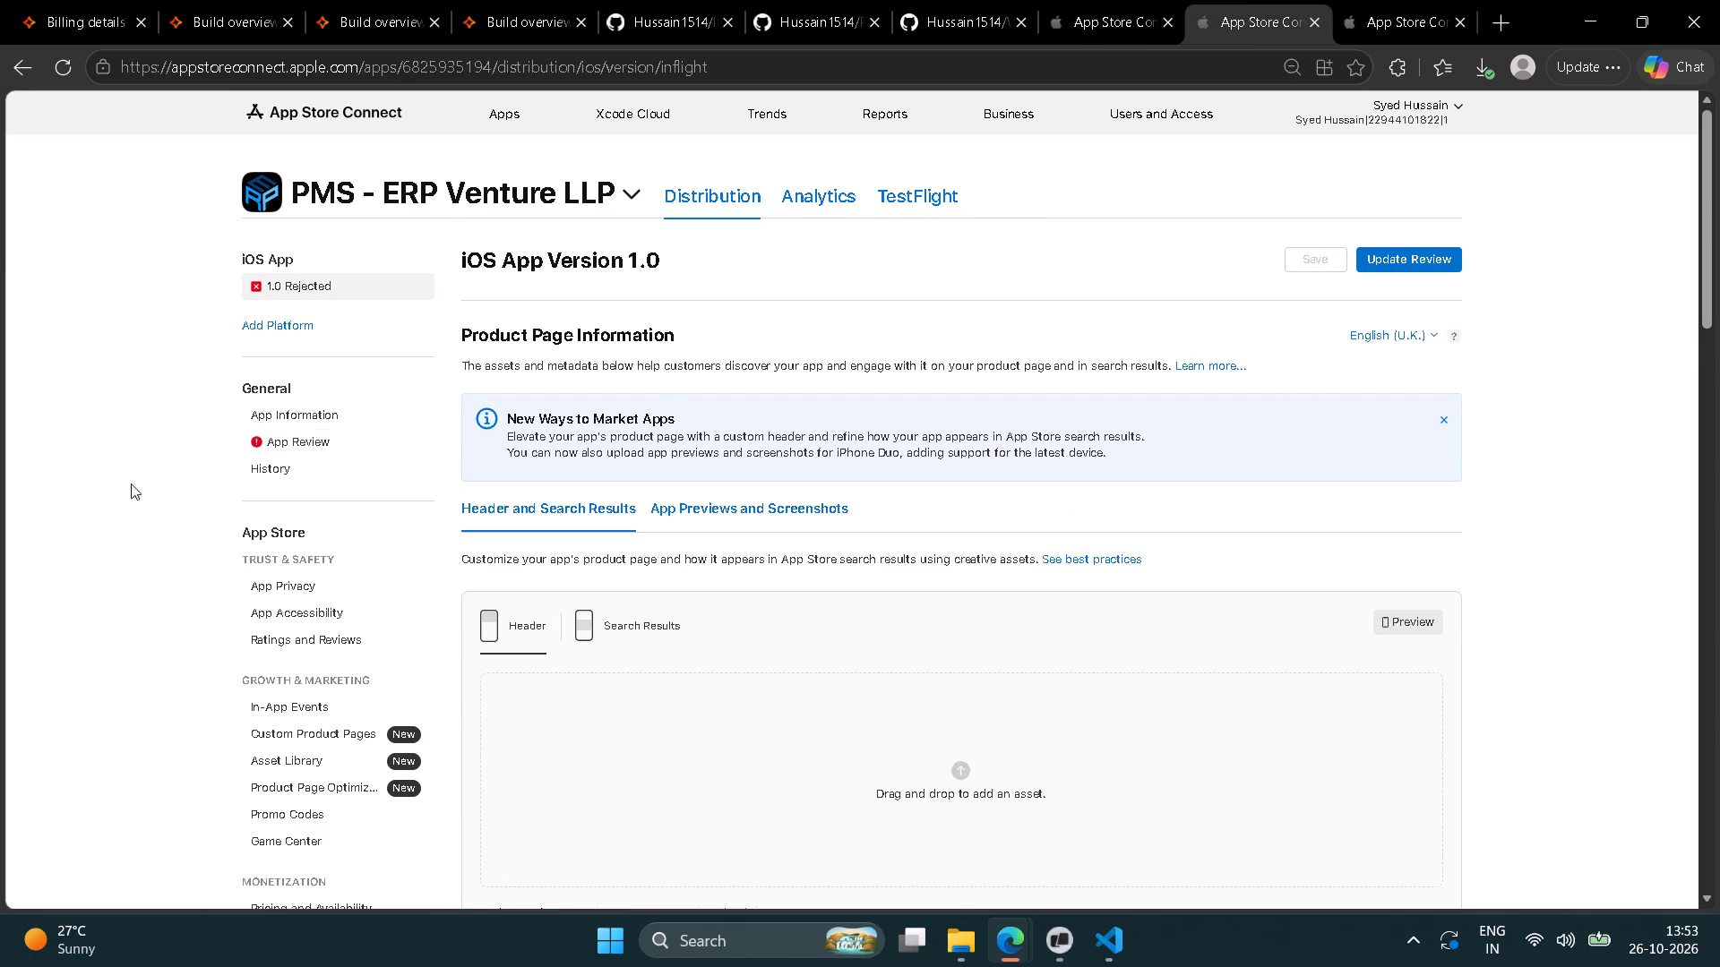
{"action": "left_click", "coordinate": [306, 438]}
{"action": "left_click", "coordinate": [1350, 0]}
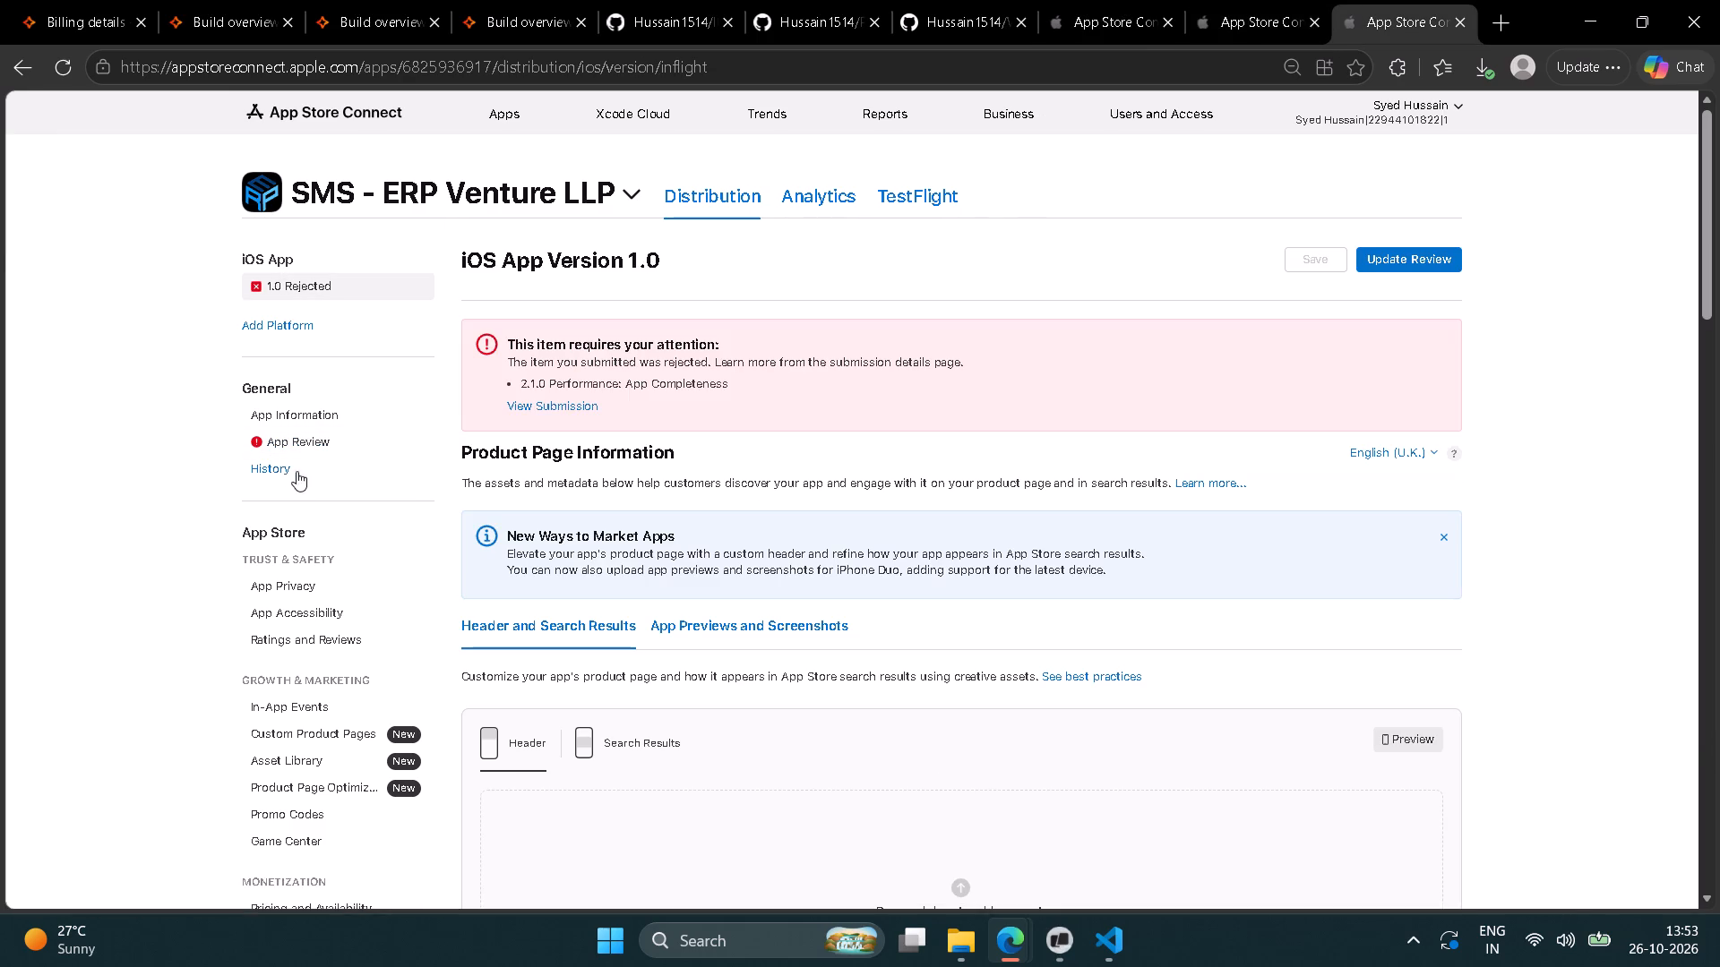
{"action": "left_click", "coordinate": [532, 404]}
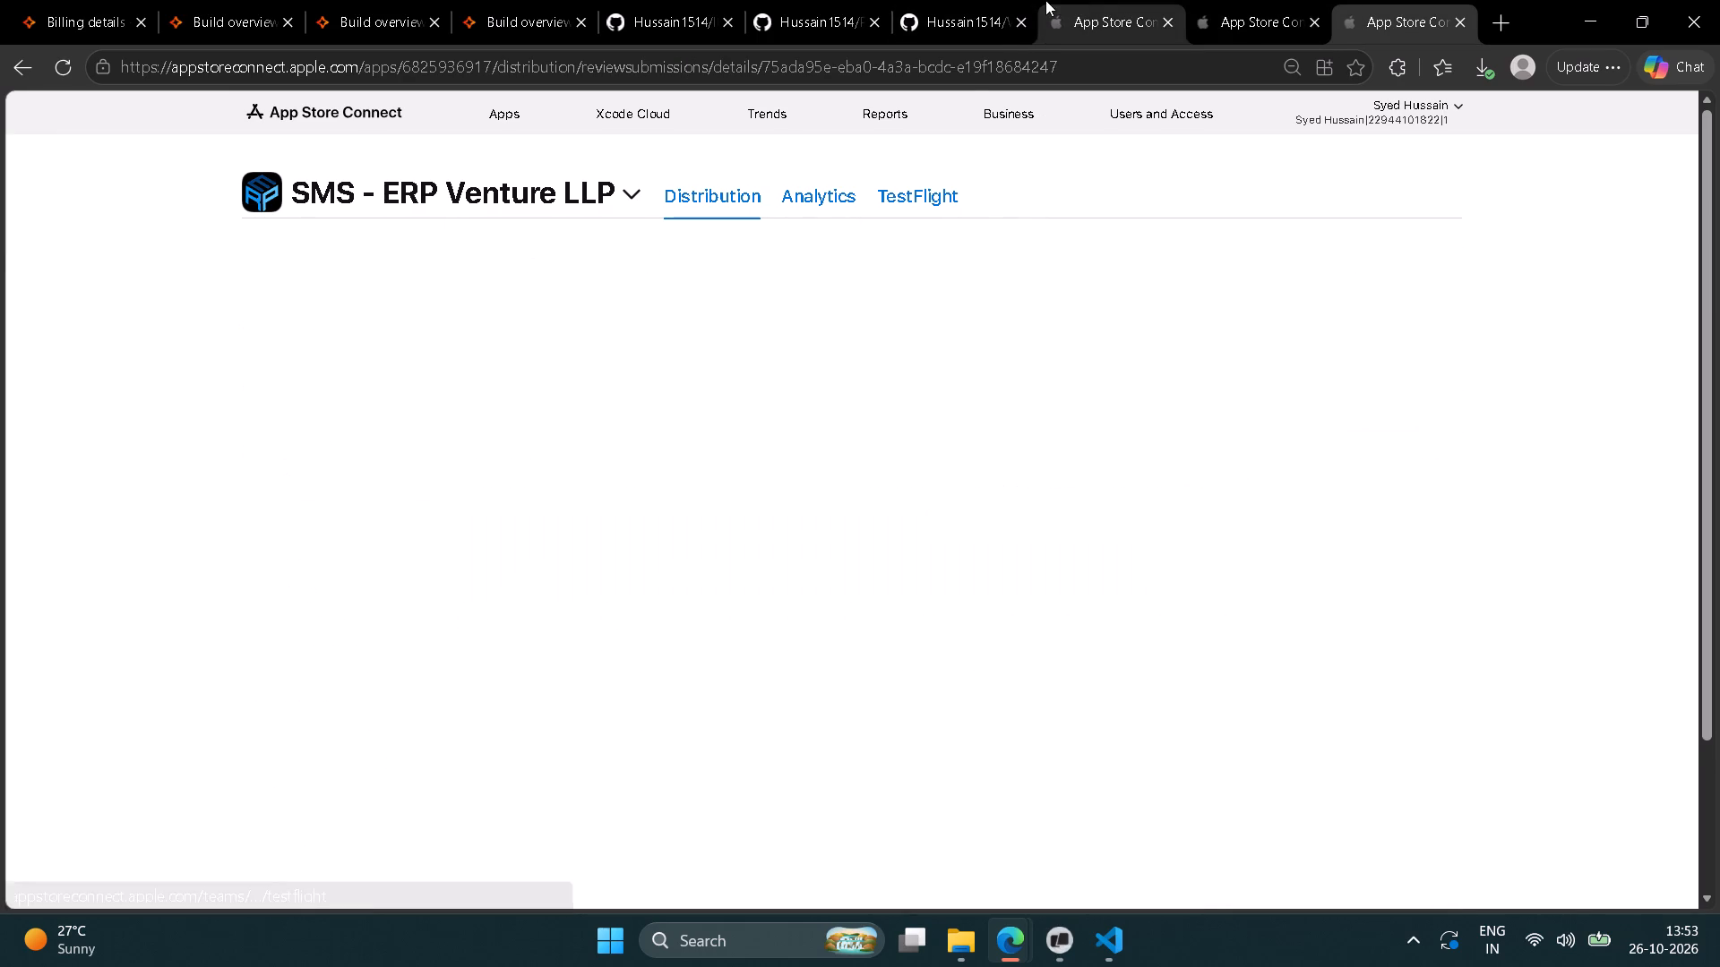
Check the IMS submission from Friday at 5:11 AM, and open the submission linked from the IMS version 1.0 page.
{"action": "left_click", "coordinate": [1099, 0]}
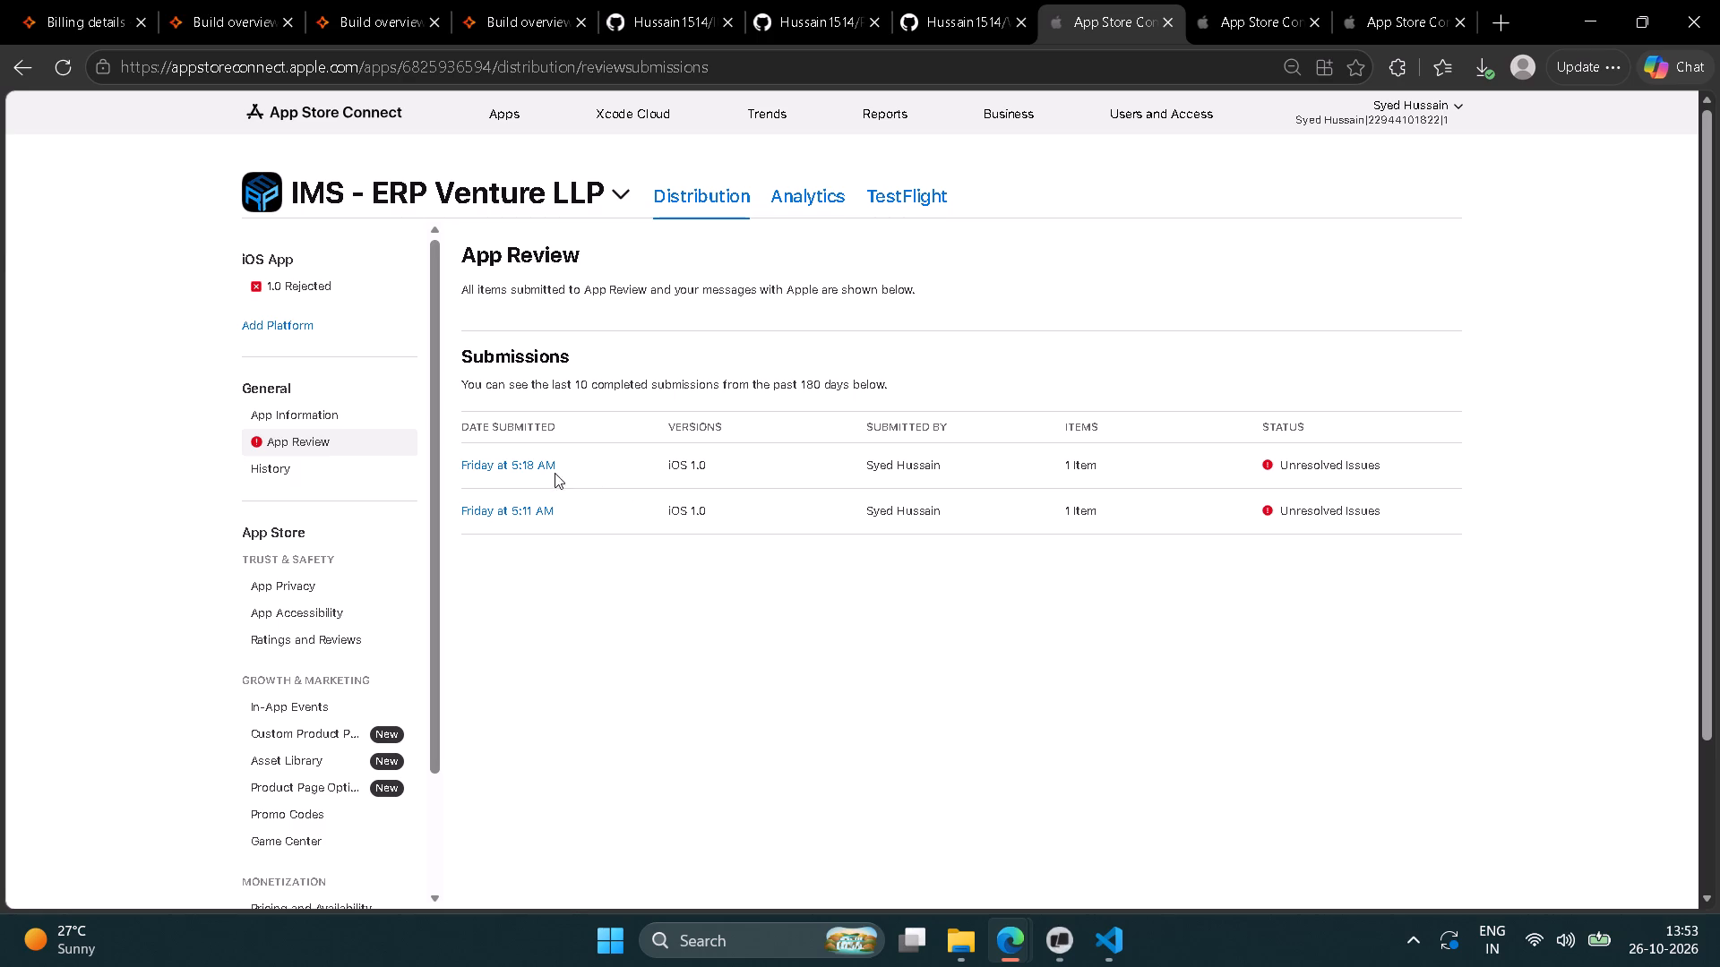
{"action": "left_click", "coordinate": [529, 513]}
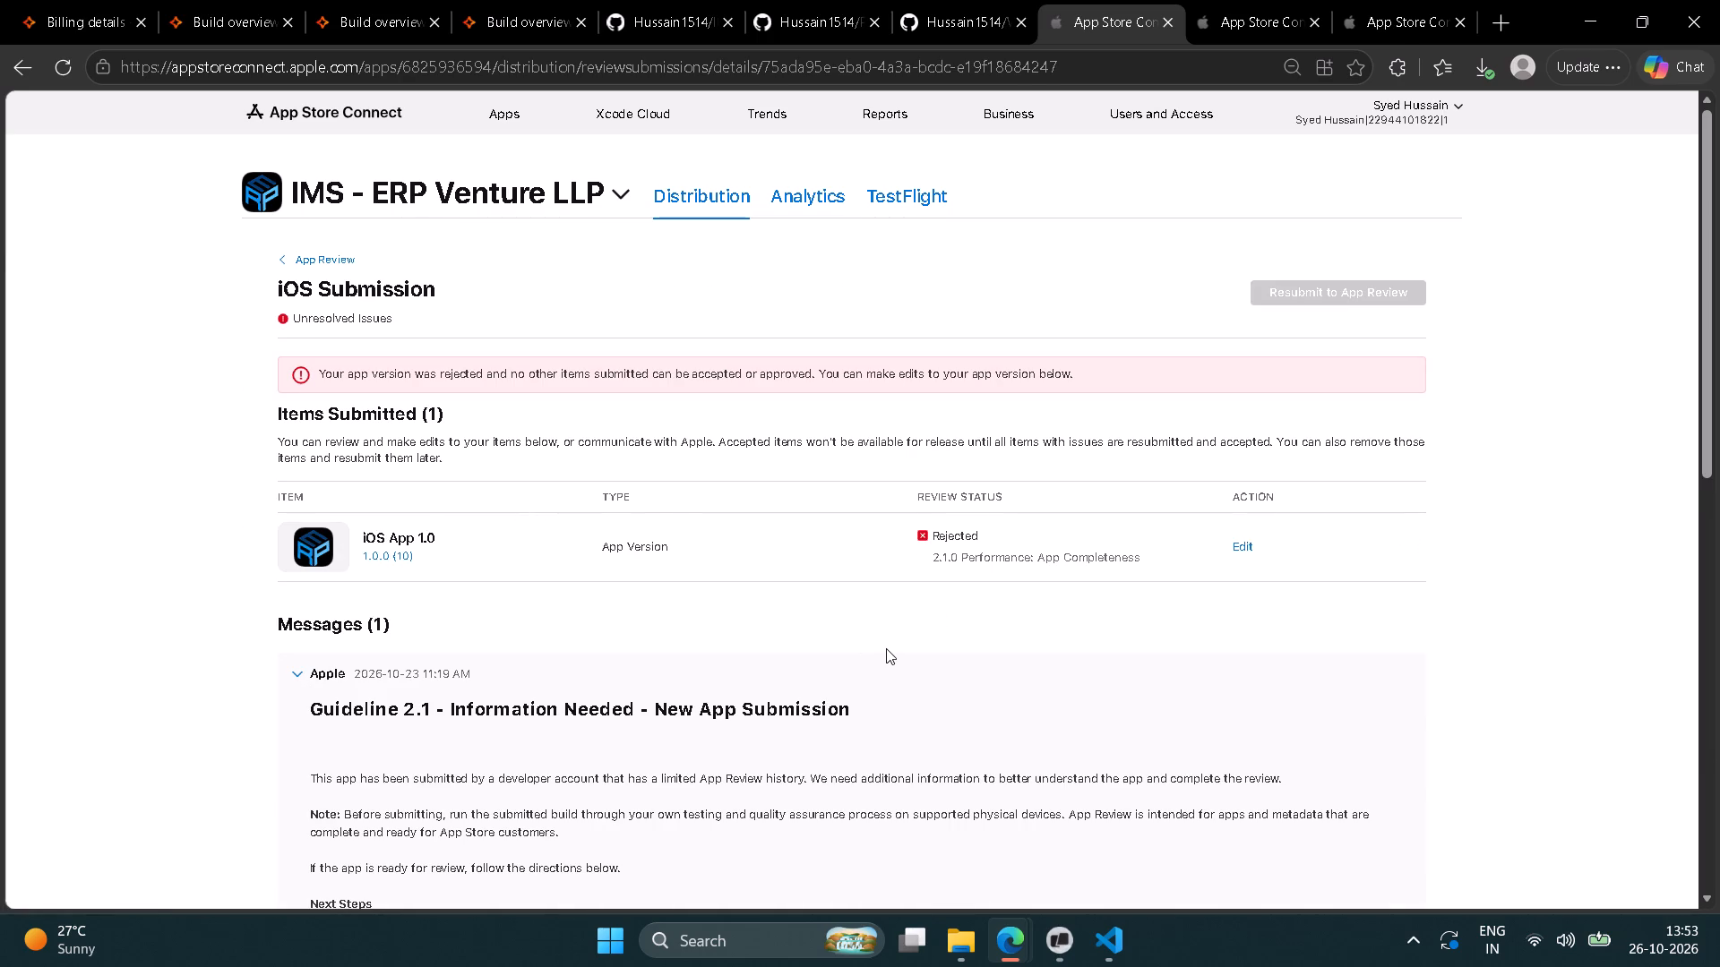
{"action": "scroll", "coordinate": [886, 648], "scroll_direction": "down", "scroll_amount": 1}
{"action": "scroll", "coordinate": [886, 648], "scroll_direction": "up", "scroll_amount": 1}
{"action": "left_click", "coordinate": [1240, 551]}
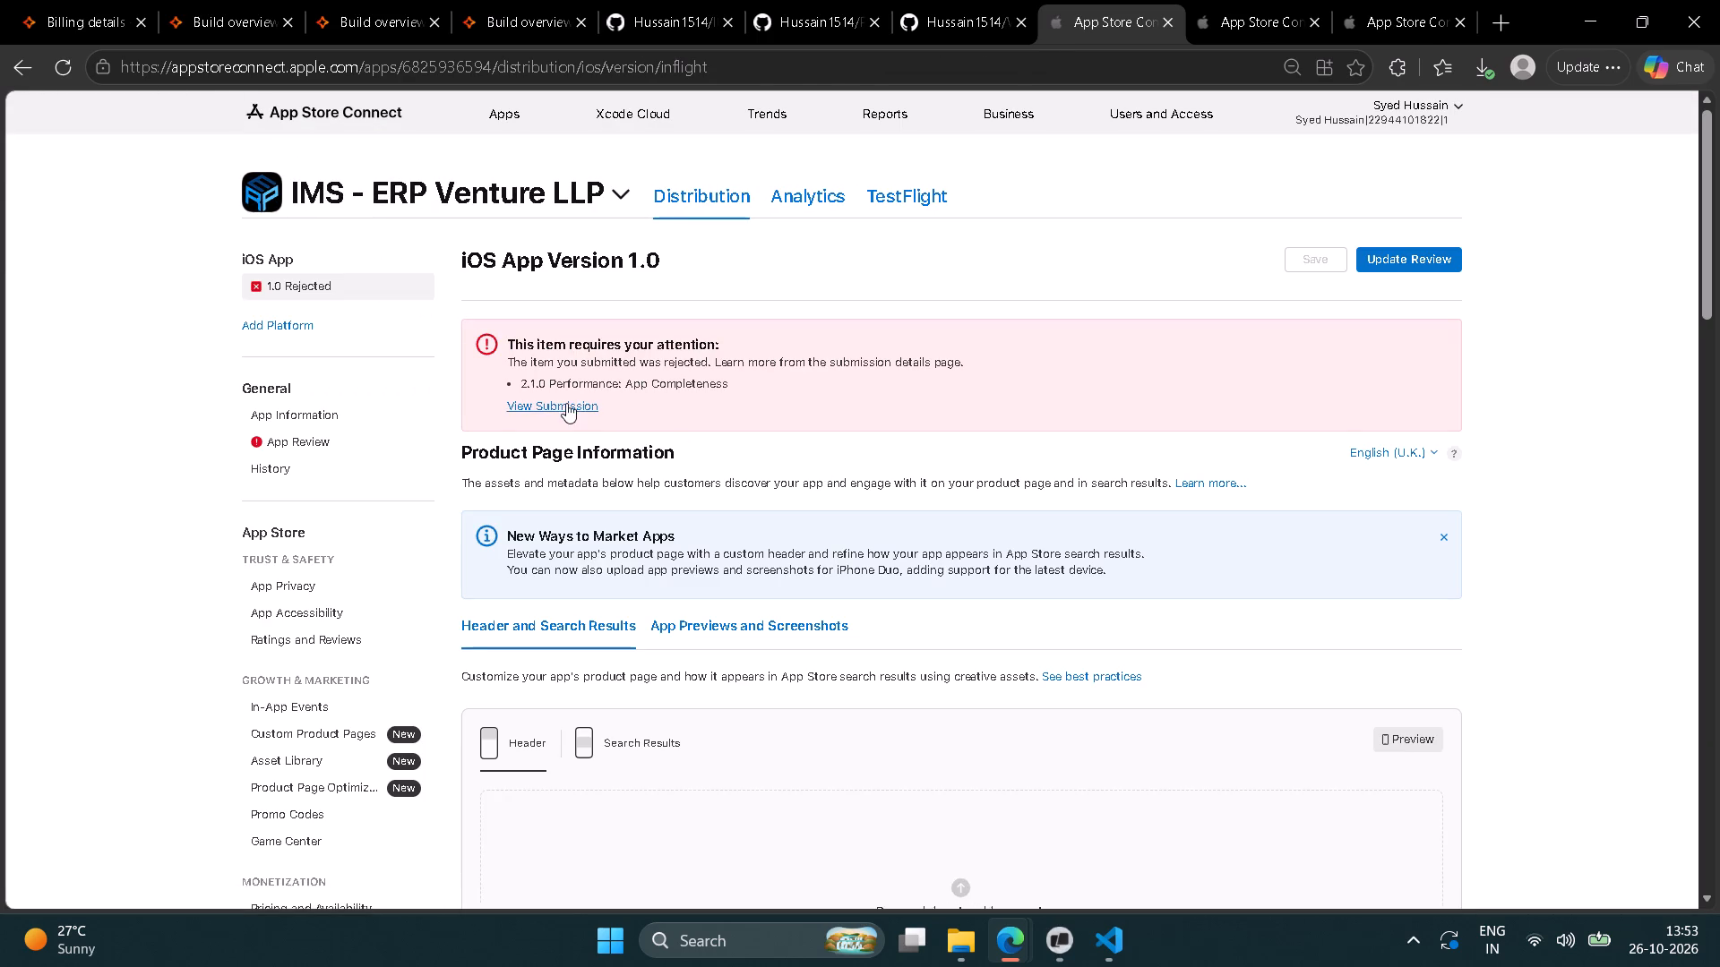
{"action": "left_click", "coordinate": [566, 403]}
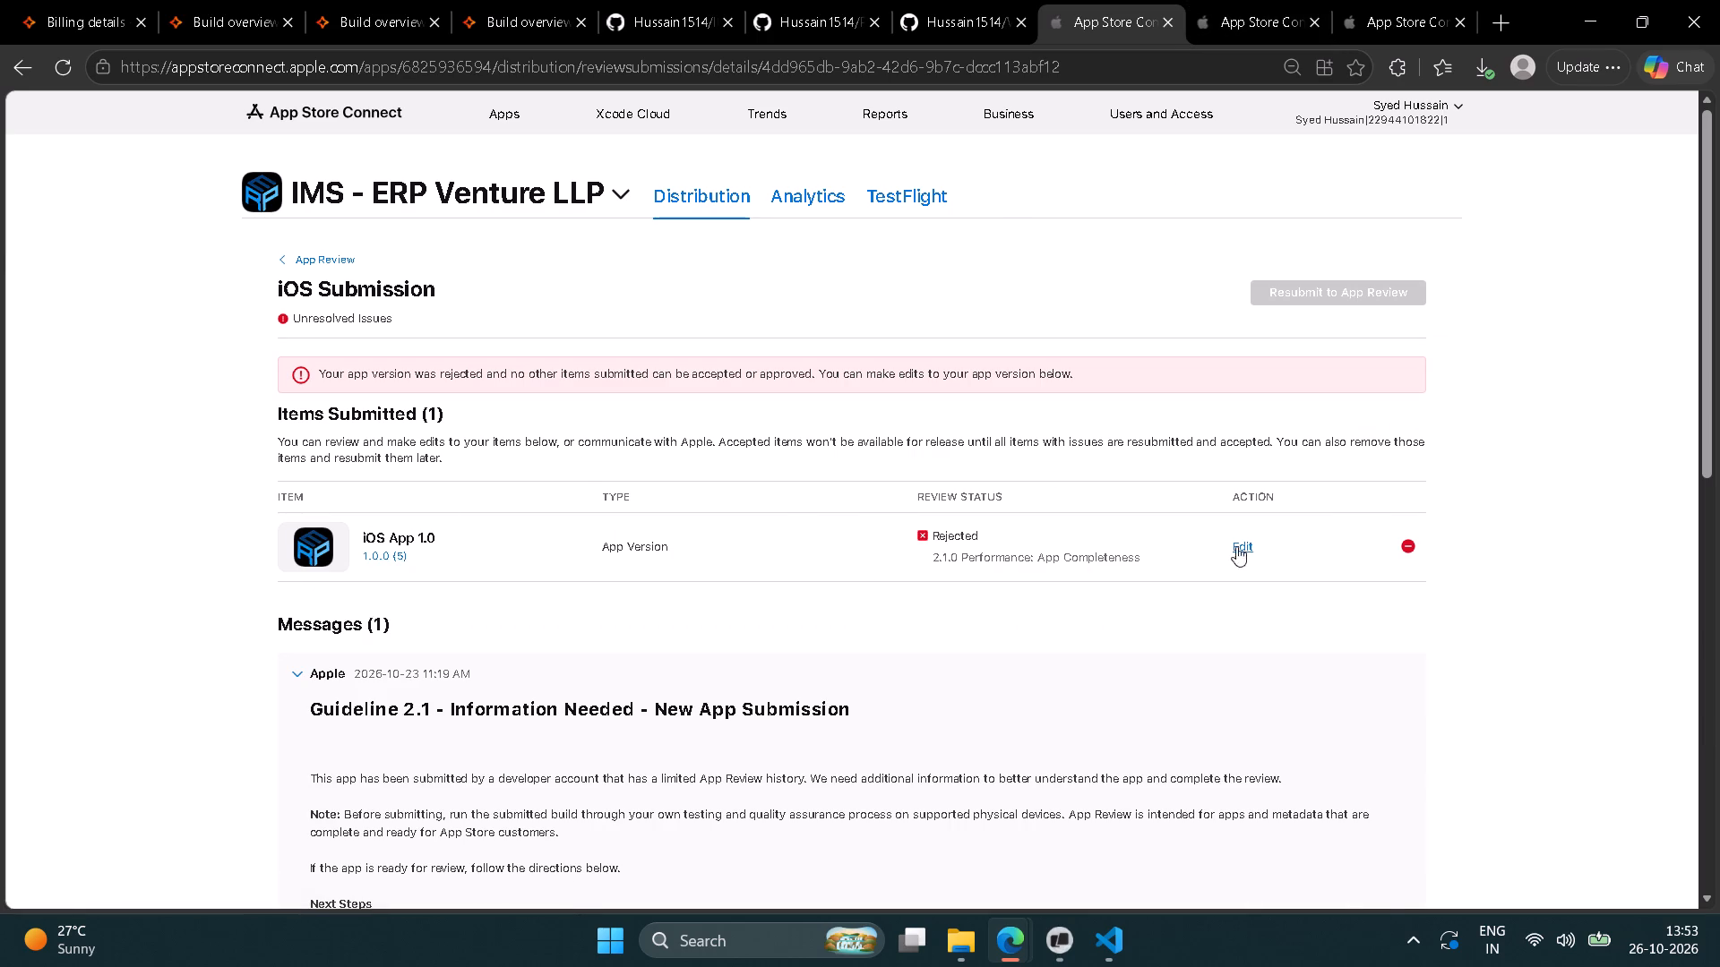
{"action": "scroll", "coordinate": [874, 595], "scroll_direction": "down", "scroll_amount": 1}
{"action": "scroll", "coordinate": [787, 588], "scroll_direction": "down", "scroll_amount": 2}
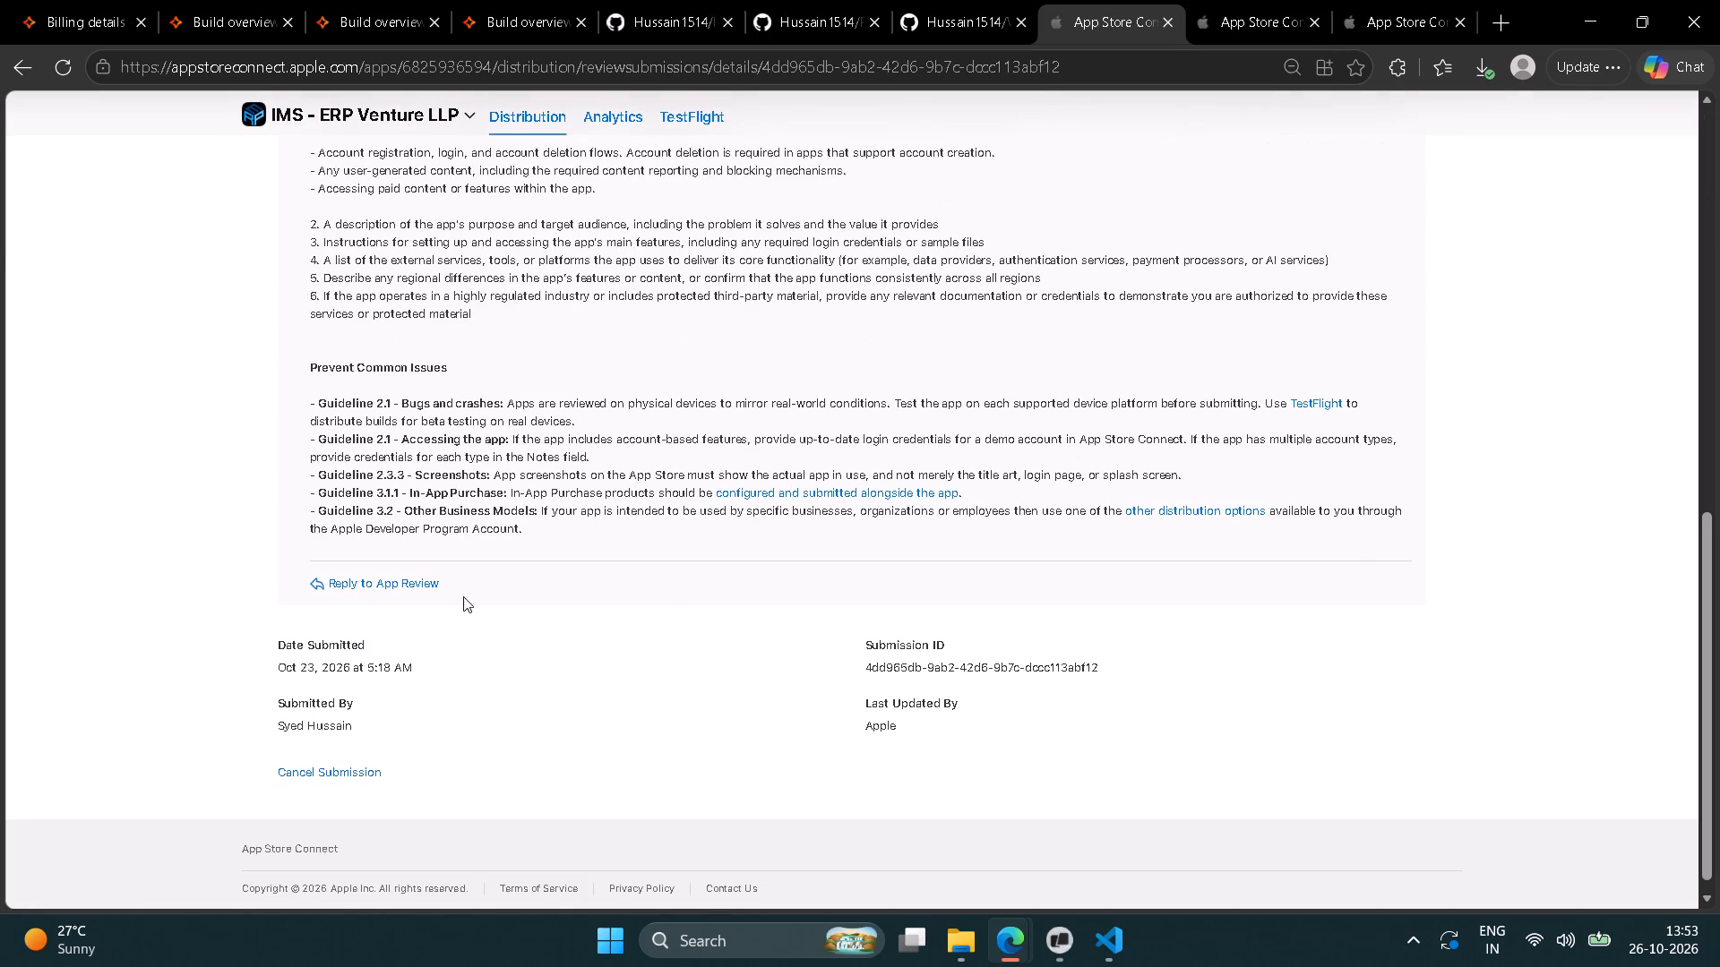
Open the PMS submission from Friday at 3:08 AM and go to the end of Apple's message for both SMS and PMS.
{"action": "left_click", "coordinate": [1222, 0]}
{"action": "scroll", "coordinate": [778, 479], "scroll_direction": "down", "scroll_amount": 1}
{"action": "scroll", "coordinate": [637, 429], "scroll_direction": "up", "scroll_amount": 3}
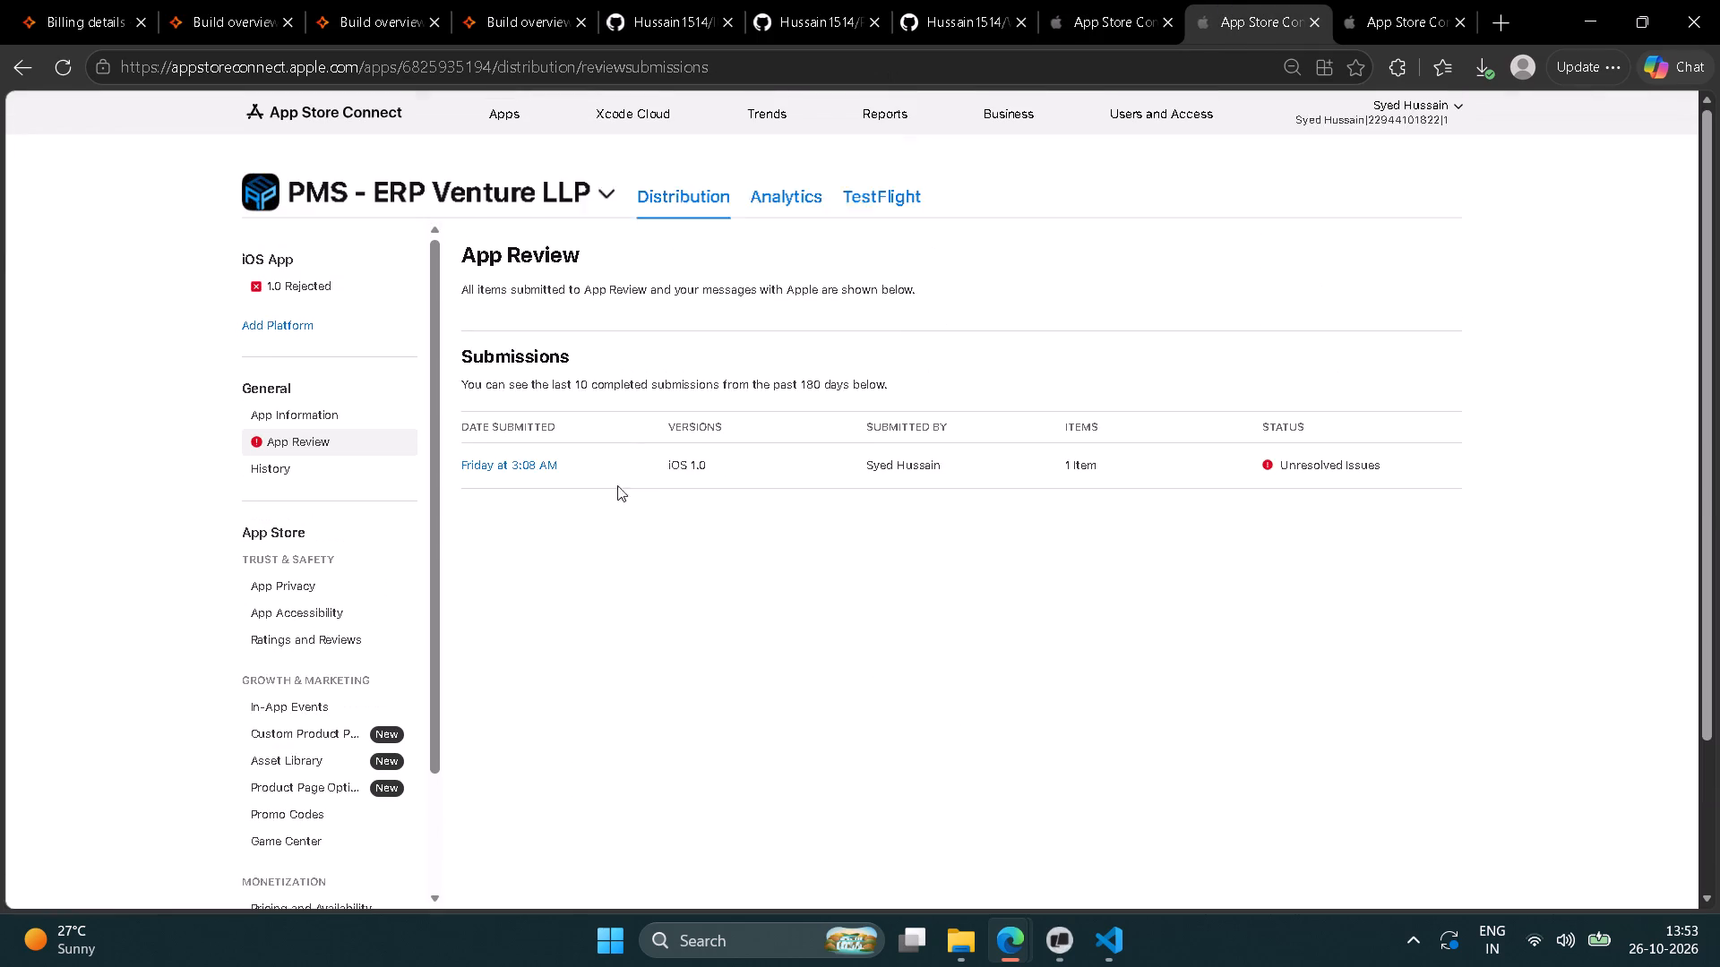
{"action": "left_click", "coordinate": [528, 463]}
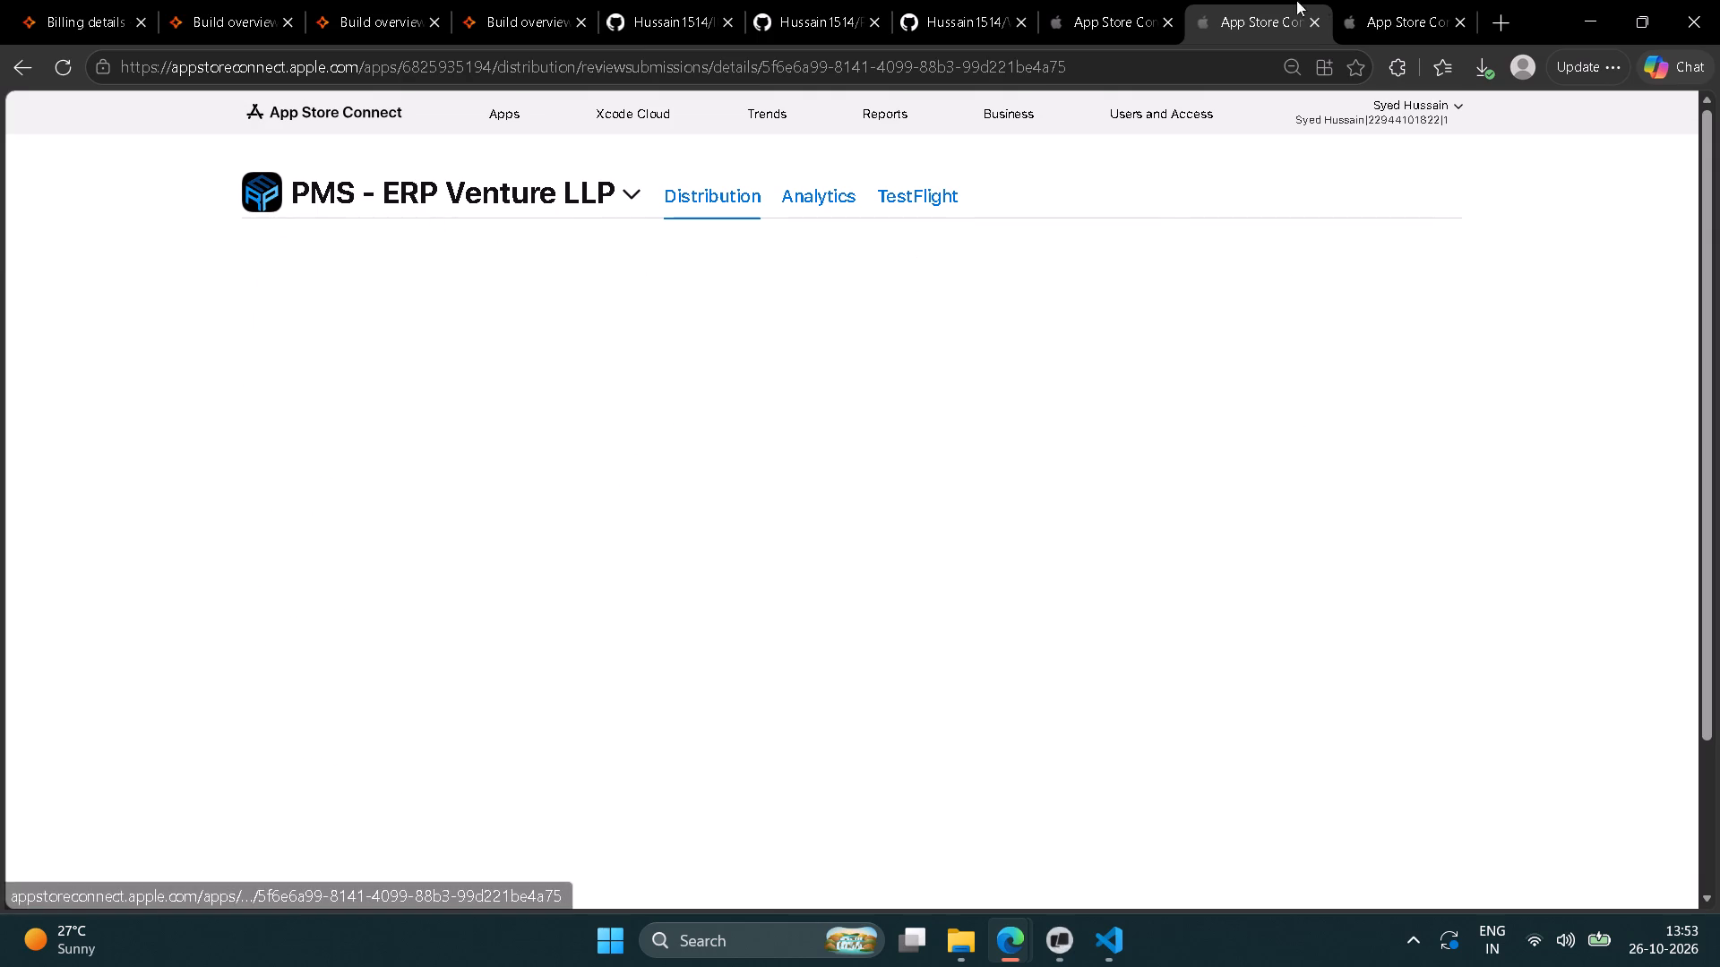
{"action": "left_click", "coordinate": [1376, 0]}
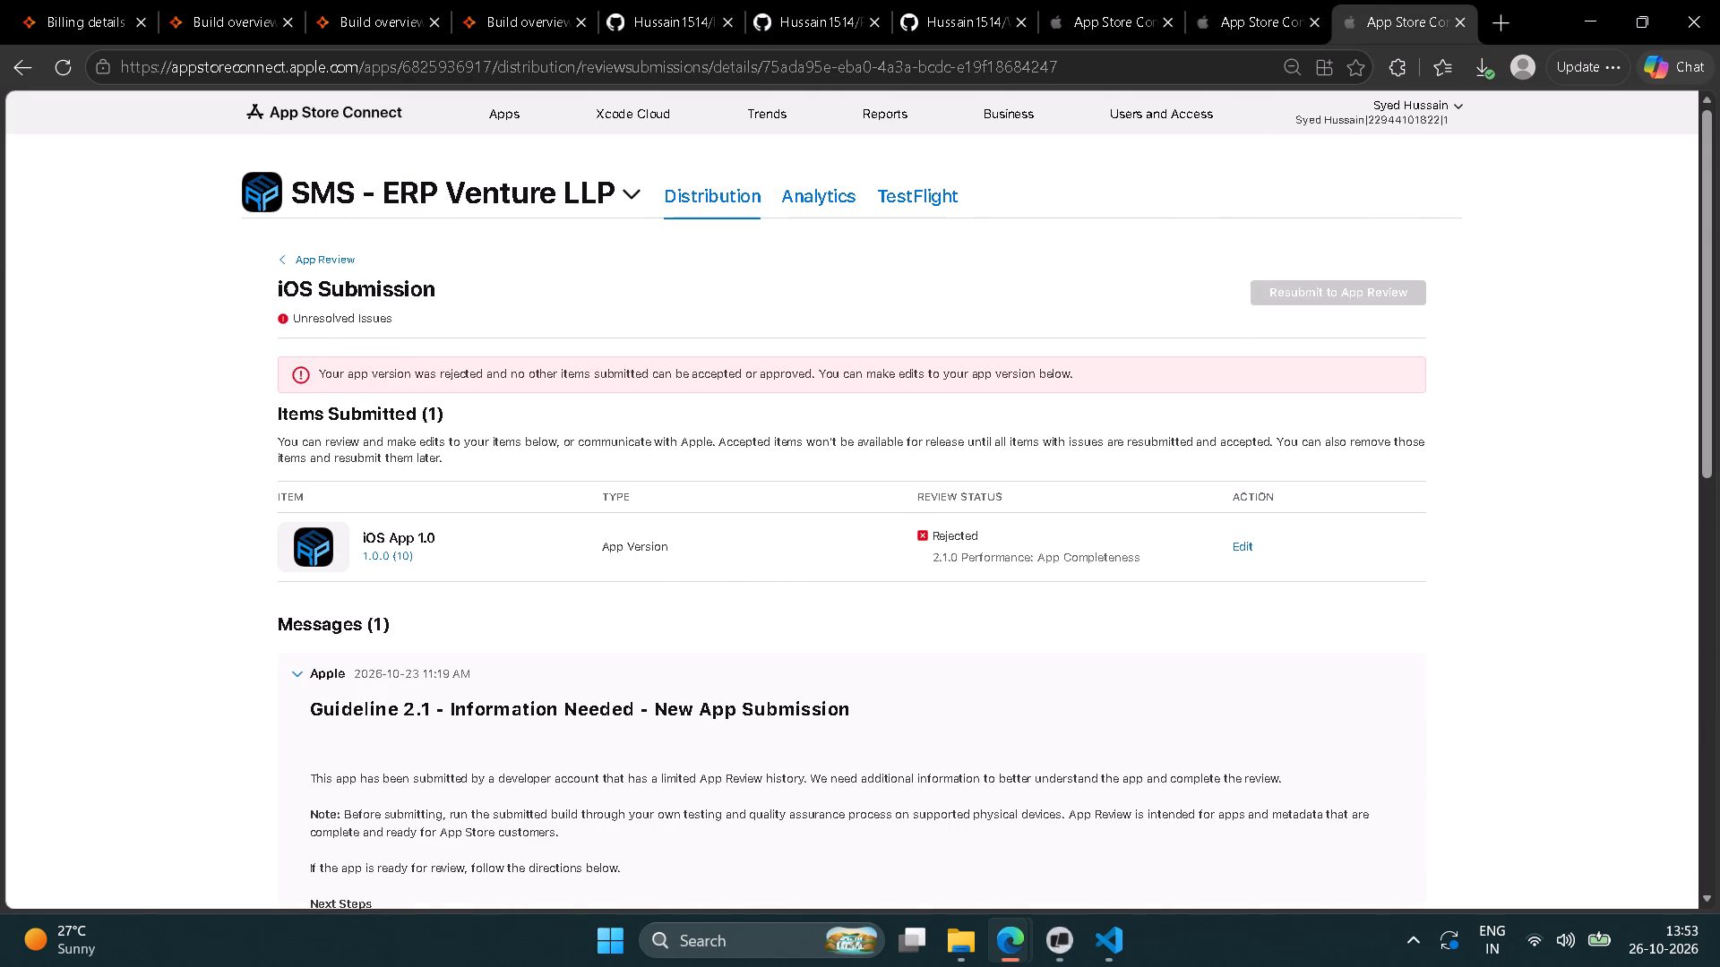
{"action": "scroll", "coordinate": [456, 592], "scroll_direction": "down", "scroll_amount": 3}
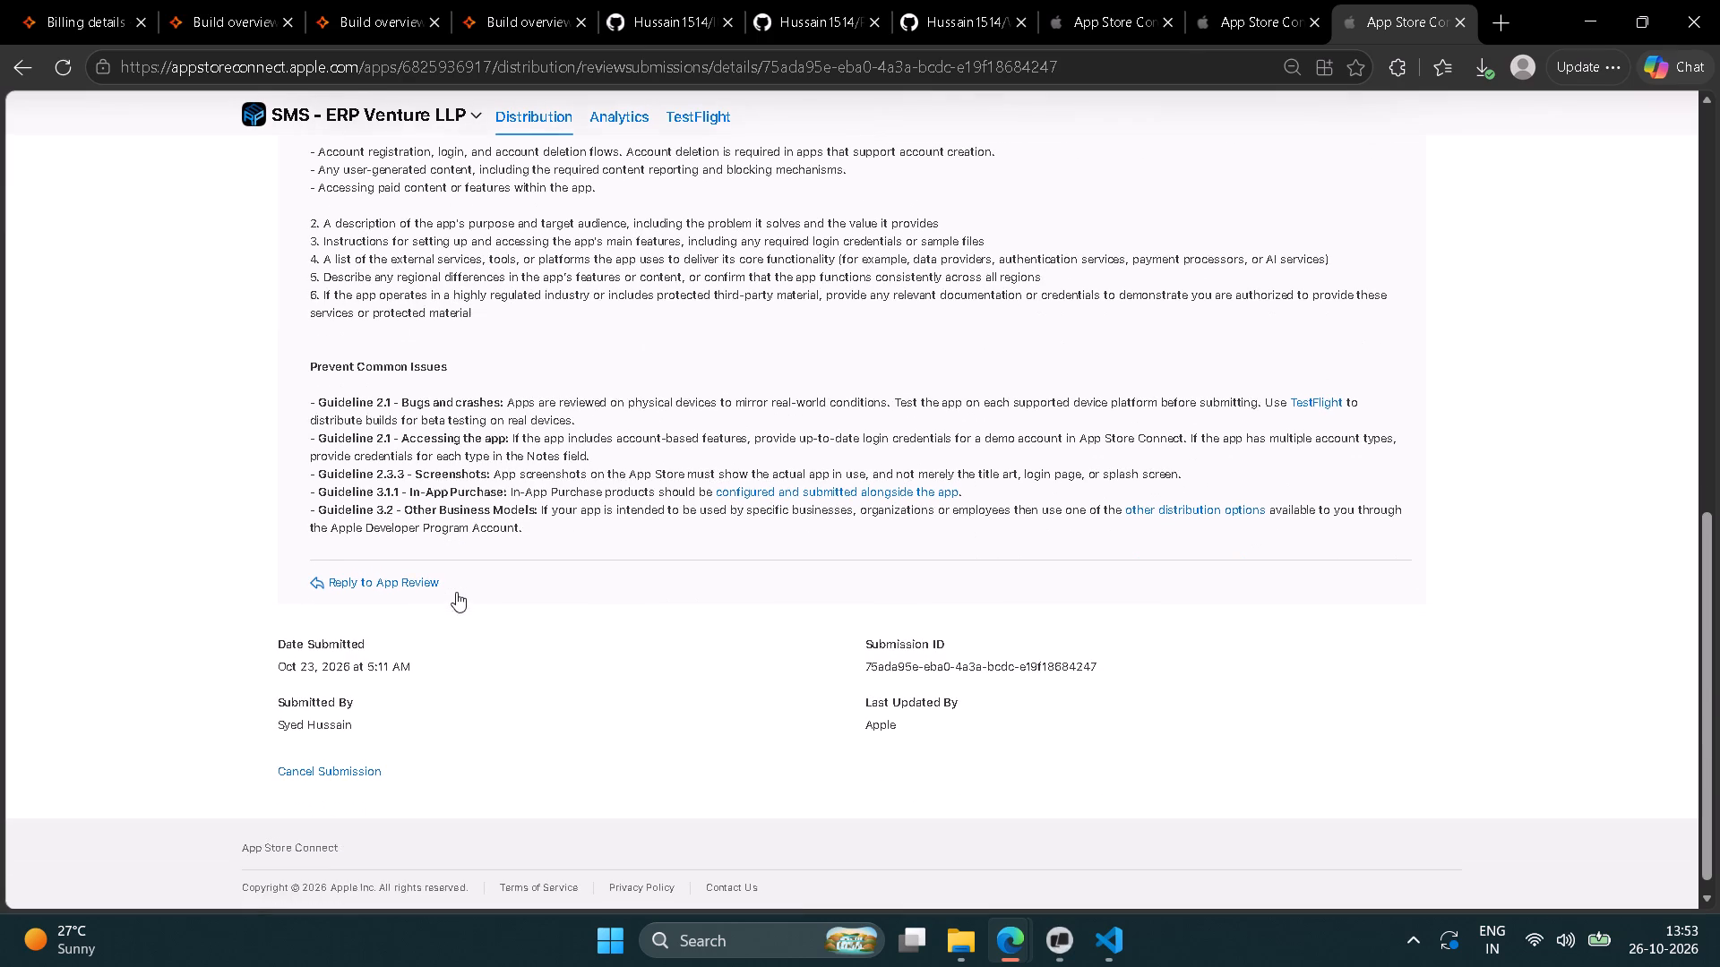
{"action": "left_click", "coordinate": [1295, 0]}
{"action": "scroll", "coordinate": [815, 601], "scroll_direction": "down", "scroll_amount": 3}
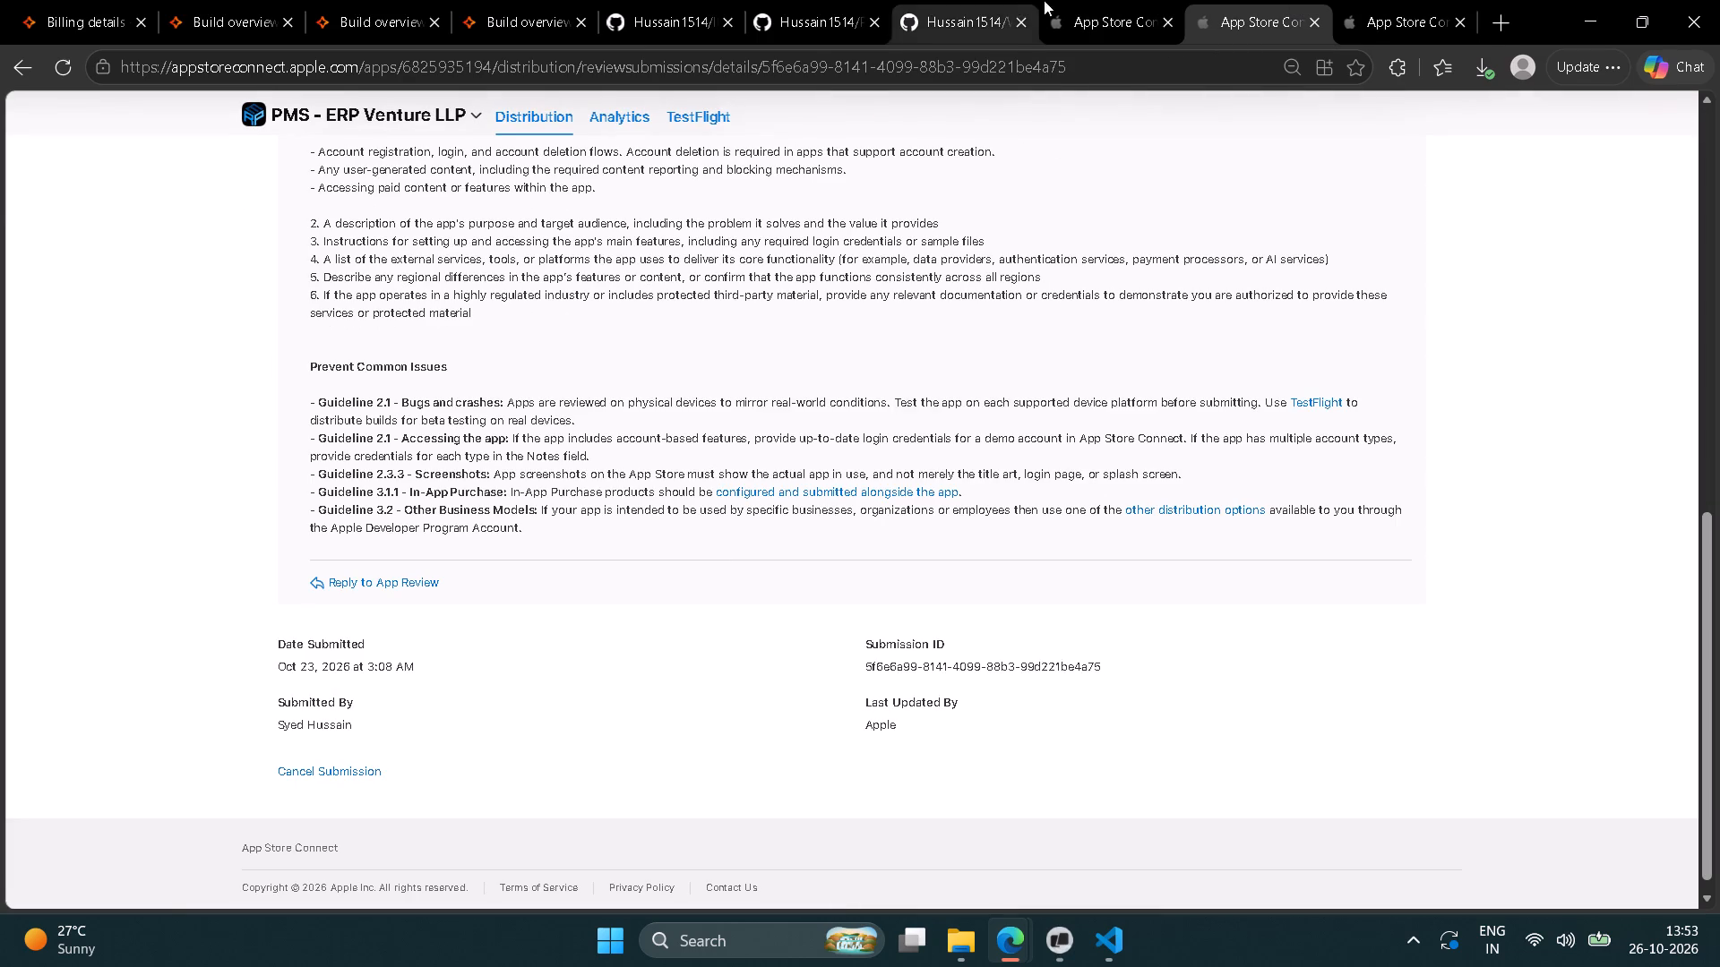
Start a reply to App Review on the IMS submission and paste in the prepared response text.
{"action": "left_click", "coordinate": [1084, 0]}
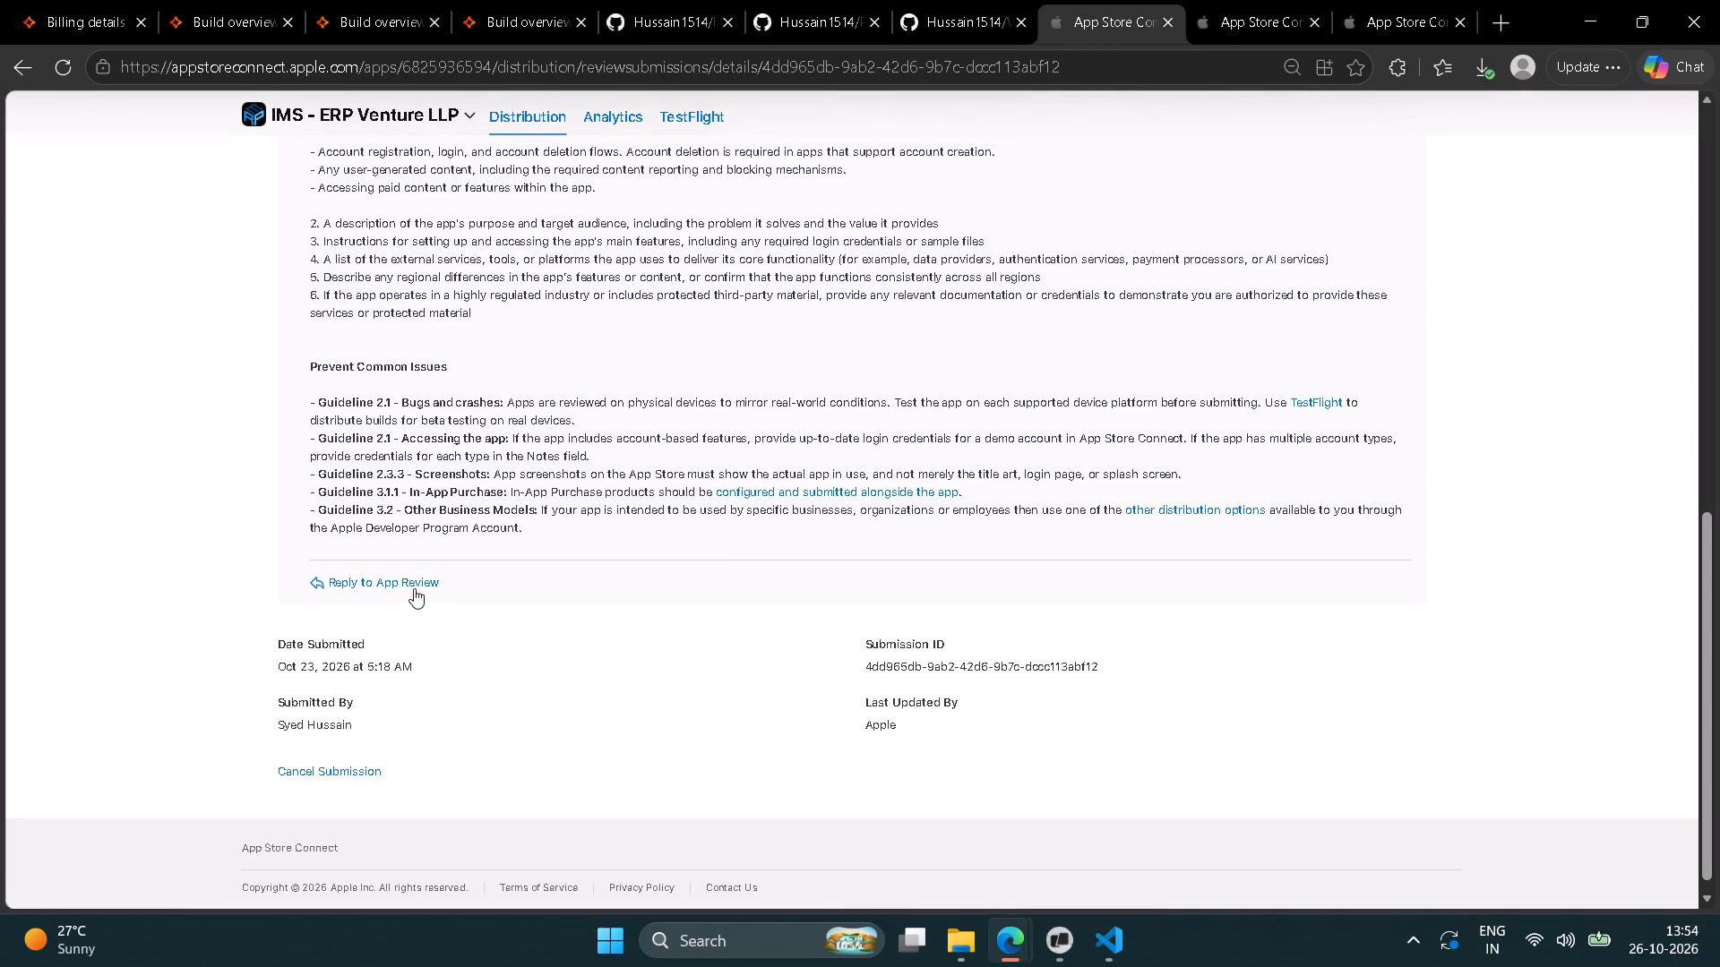
{"action": "left_click", "coordinate": [414, 588]}
{"action": "left_click", "coordinate": [800, 561]}
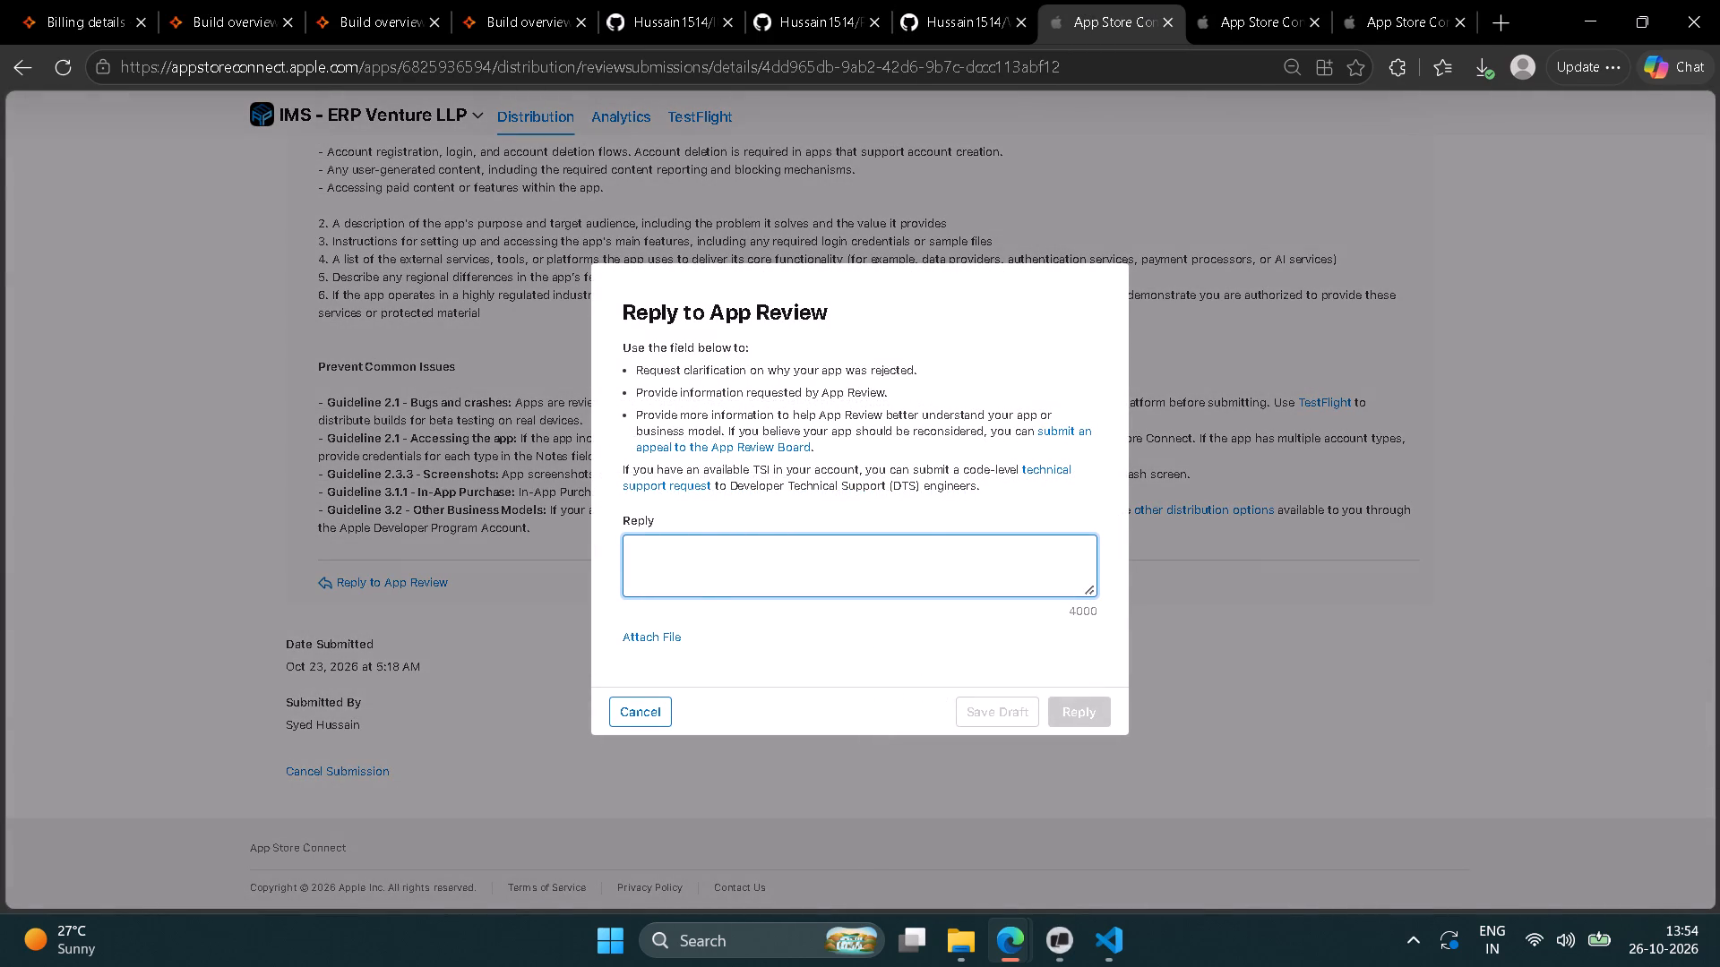
{"action": "key", "text": "ctrl+v"}
{"action": "scroll", "coordinate": [800, 569], "scroll_direction": "down", "scroll_amount": 1}
{"action": "scroll", "coordinate": [800, 569], "scroll_direction": "up", "scroll_amount": 3}
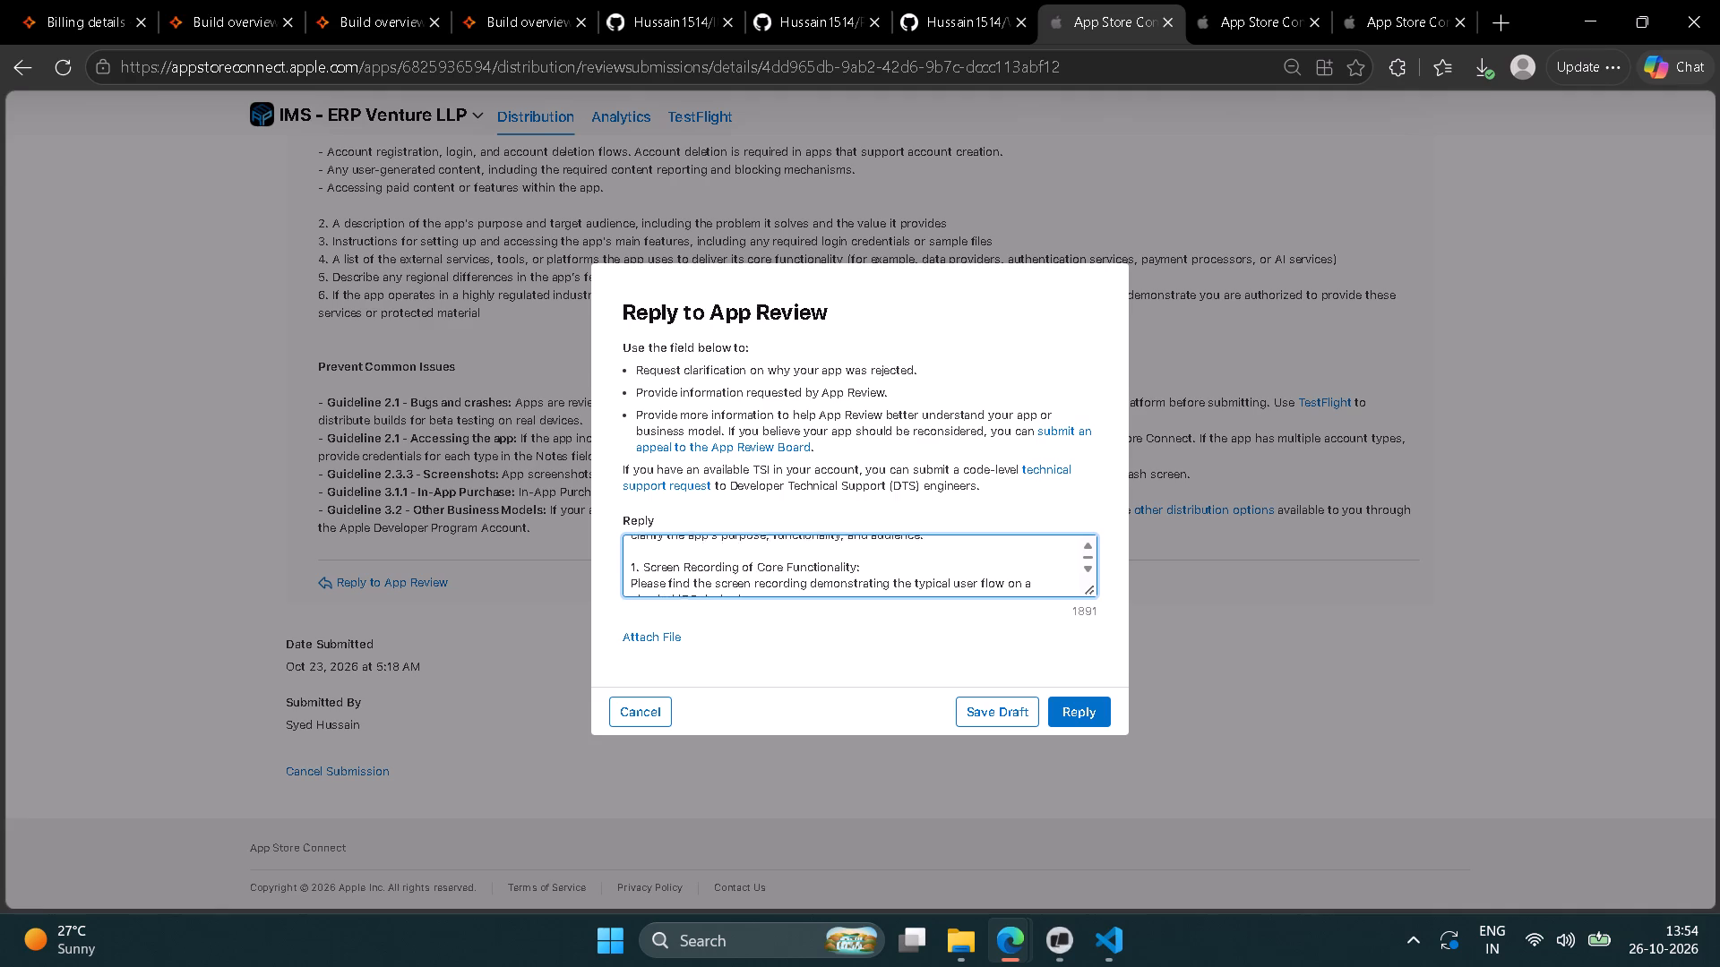
{"action": "scroll", "coordinate": [800, 569], "scroll_direction": "up", "scroll_amount": 2}
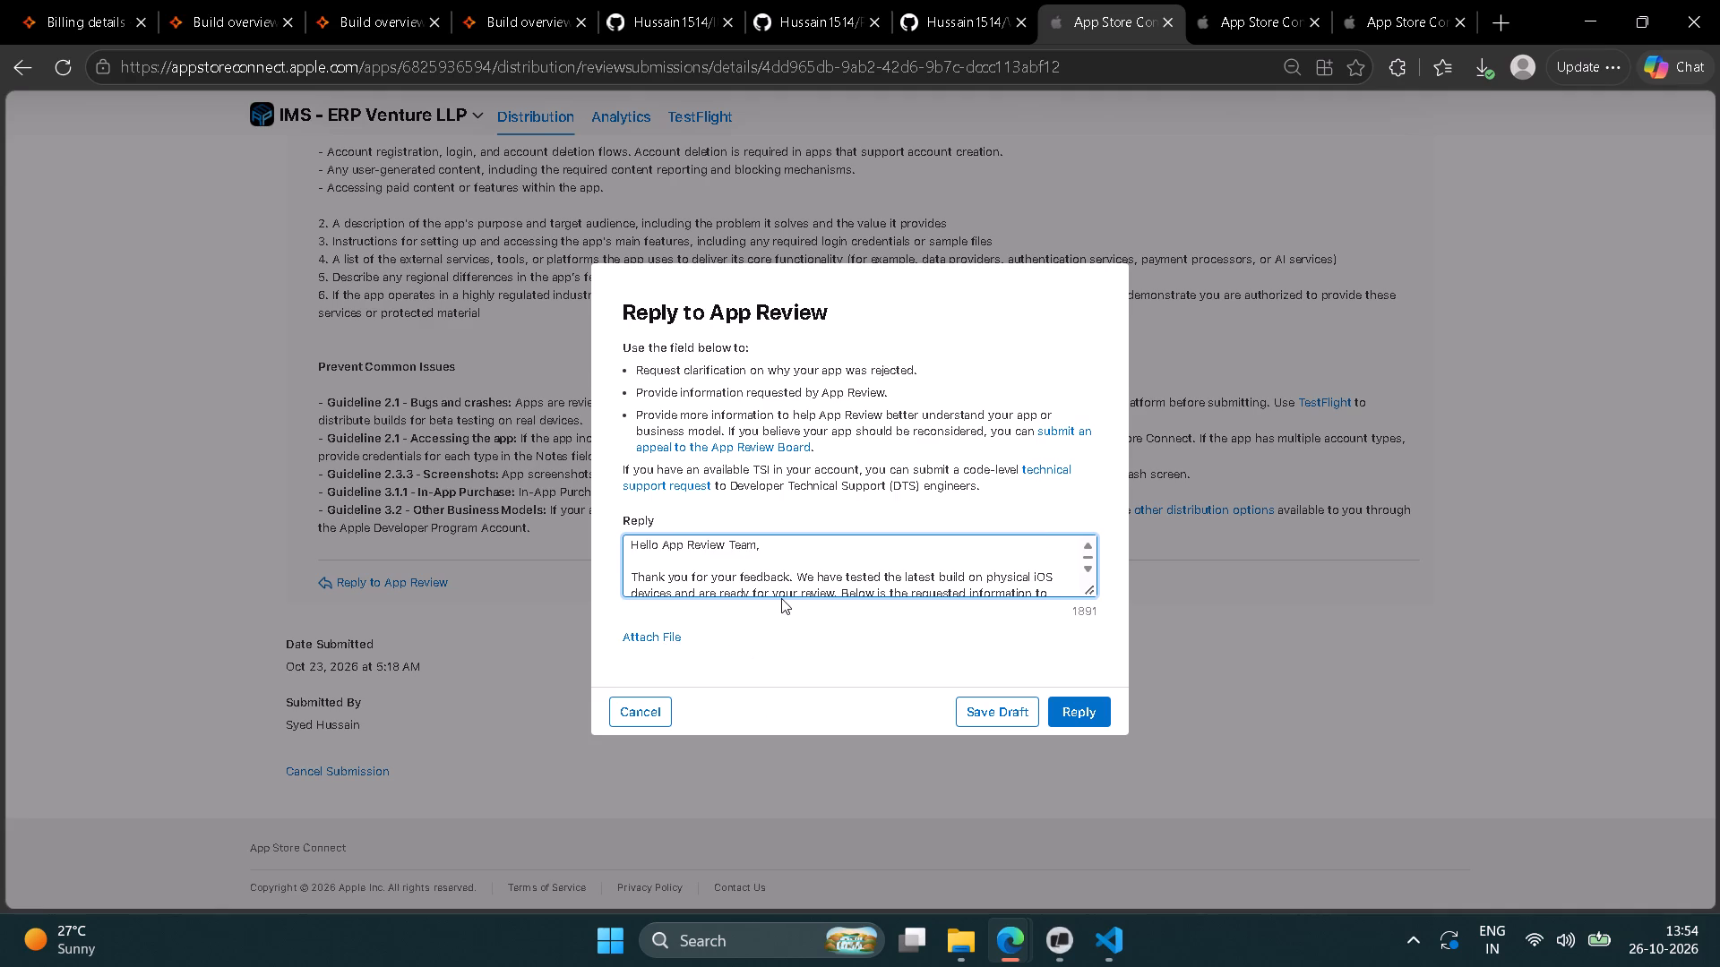
Place the cursor at the end of the YouTube or Google Drive link placeholder in the IMS reply.
{"action": "left_click", "coordinate": [1091, 571]}
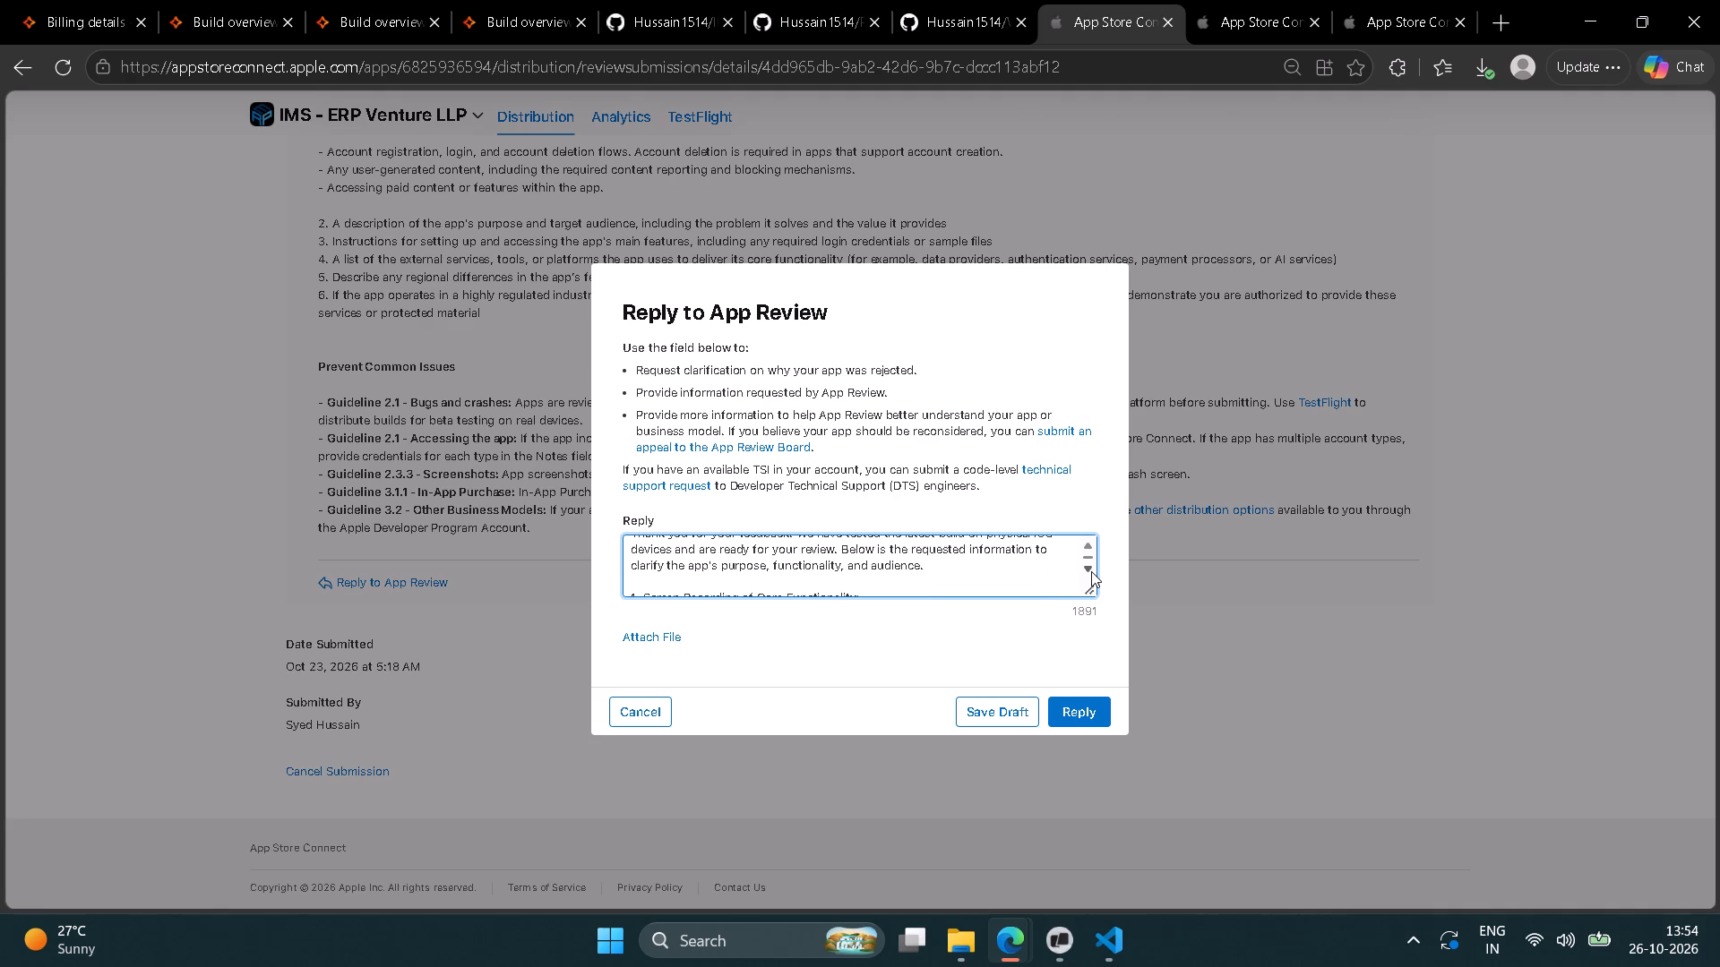
{"action": "left_click", "coordinate": [1091, 571]}
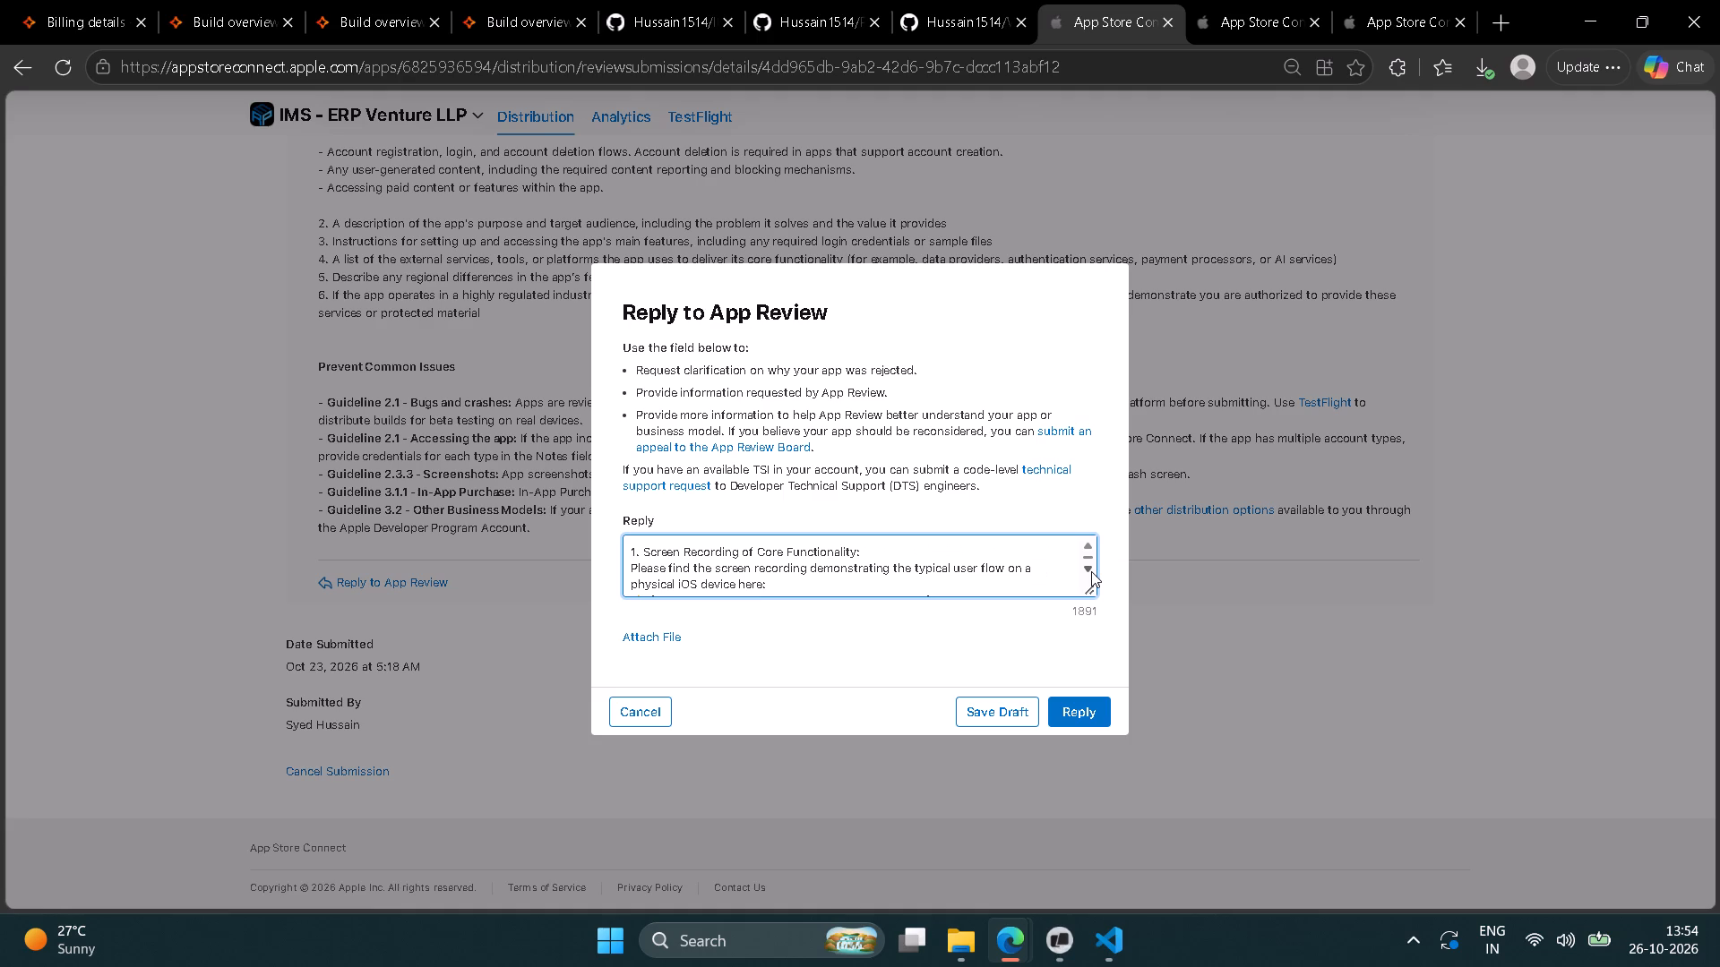
{"action": "left_click", "coordinate": [1091, 571]}
{"action": "left_click", "coordinate": [932, 555]}
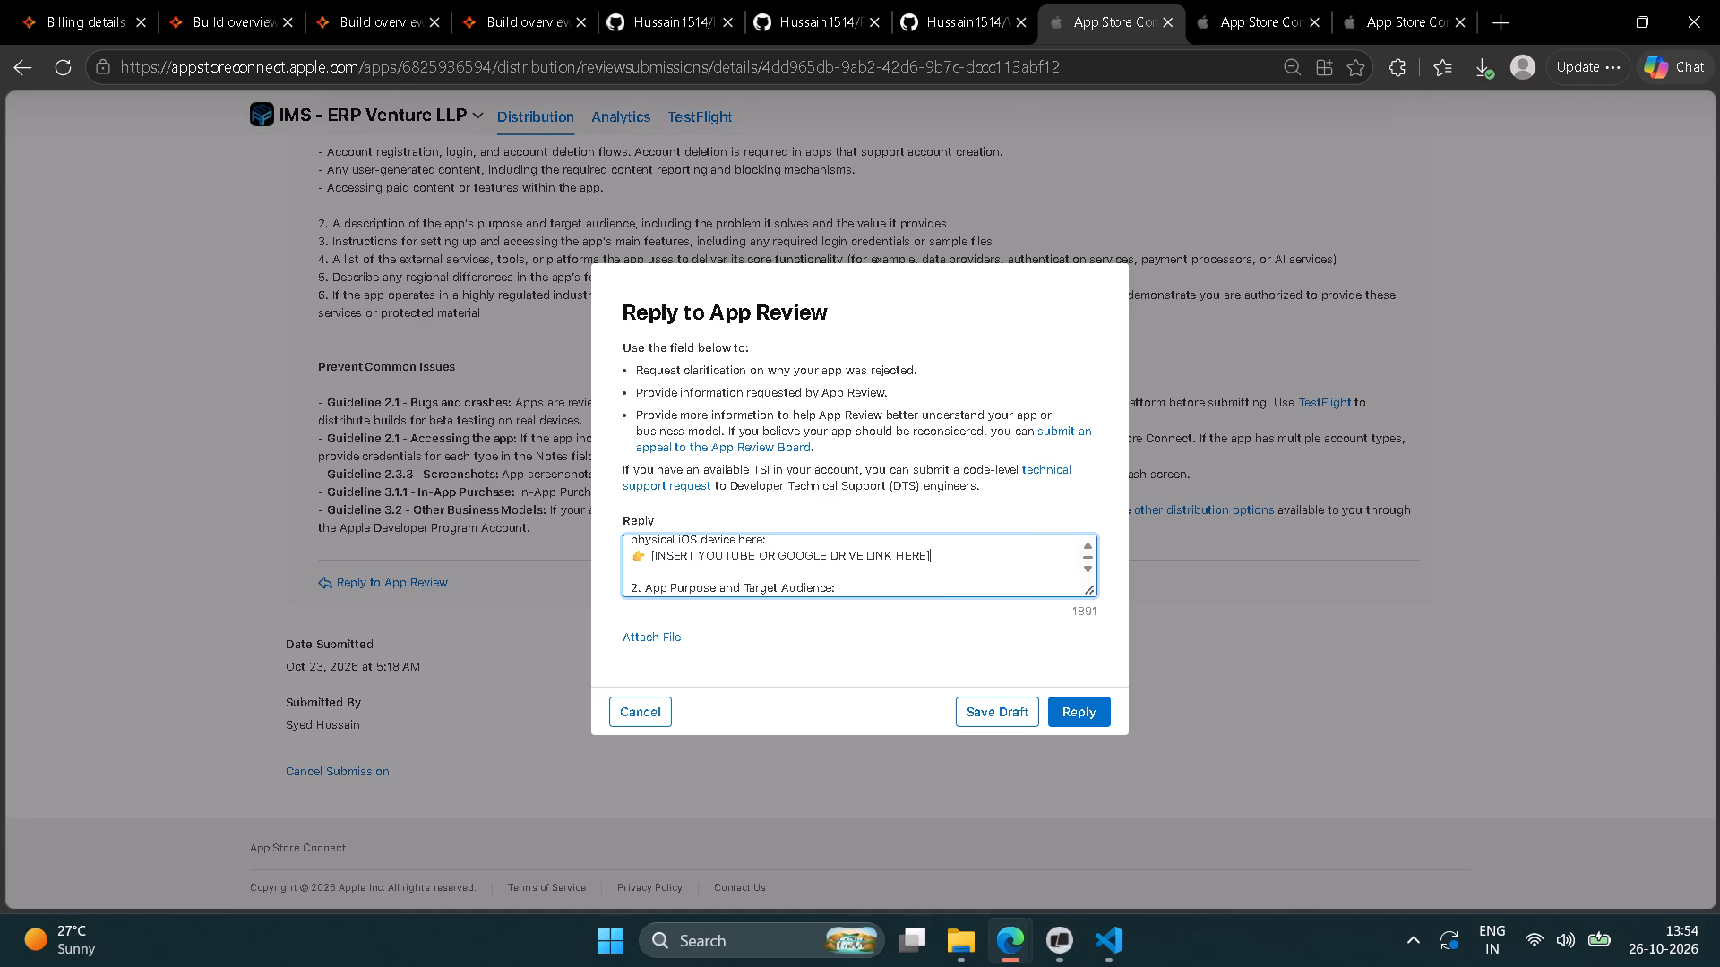
Open Google Drive in a new browser tab and go to the Apple folder inside Uploads.
{"action": "left_click", "coordinate": [1495, 4]}
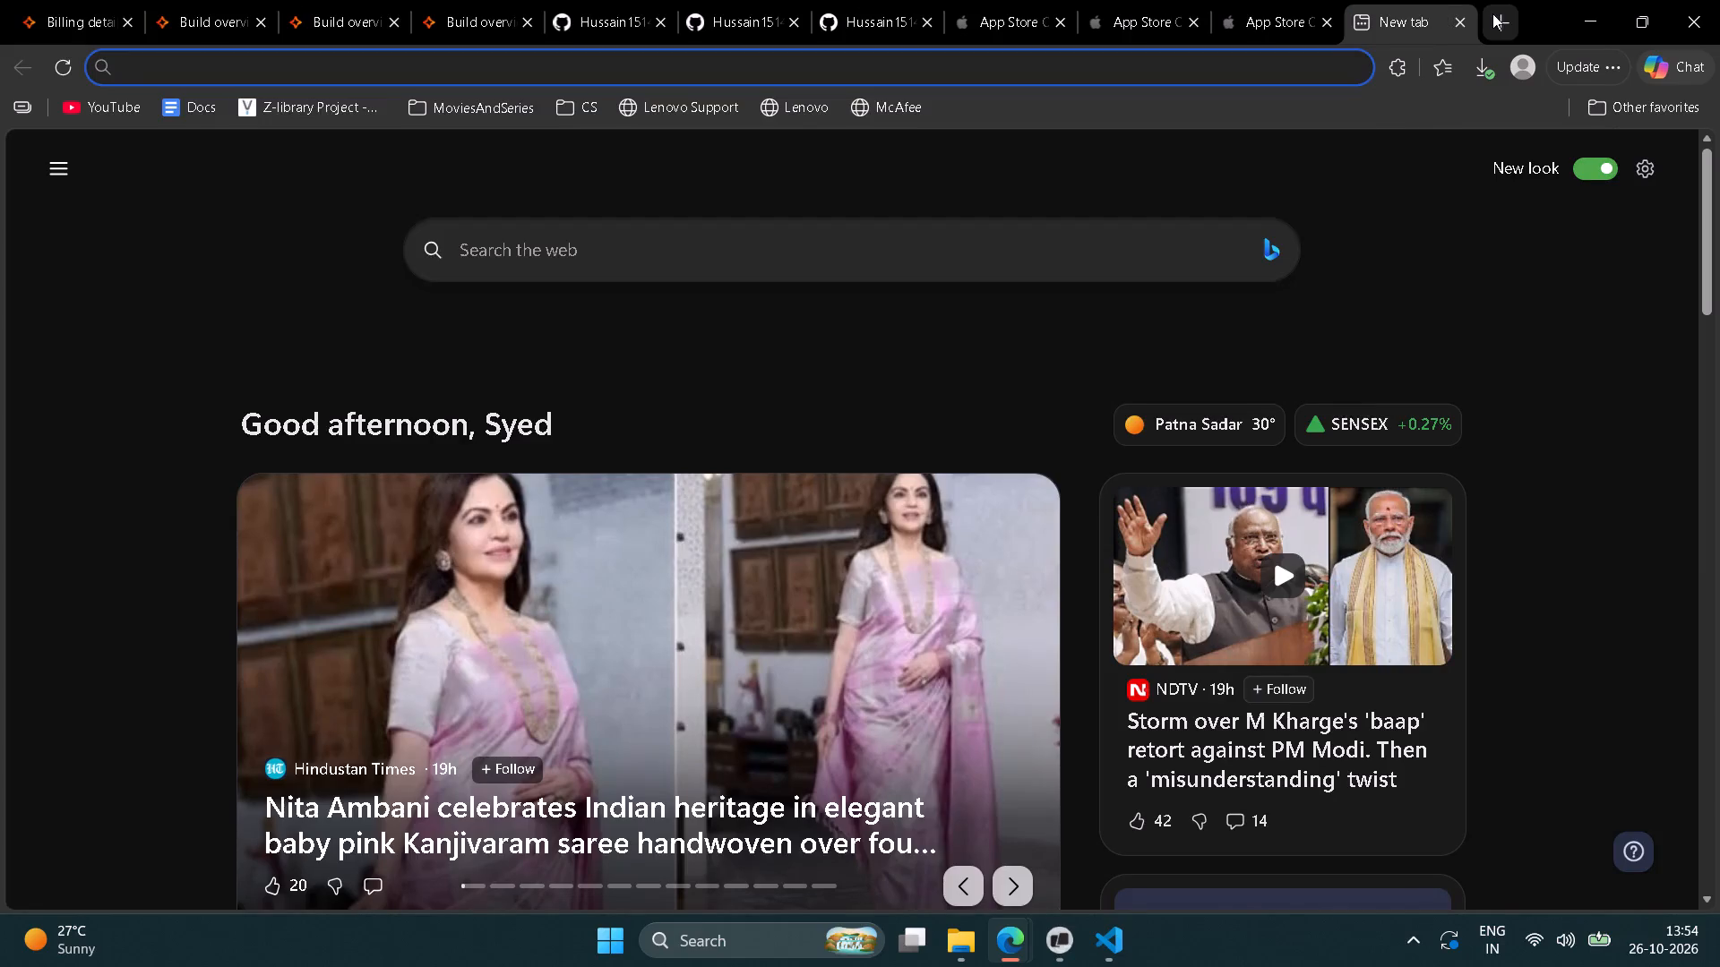
{"action": "type", "text": "drive"}
{"action": "key", "text": "Return"}
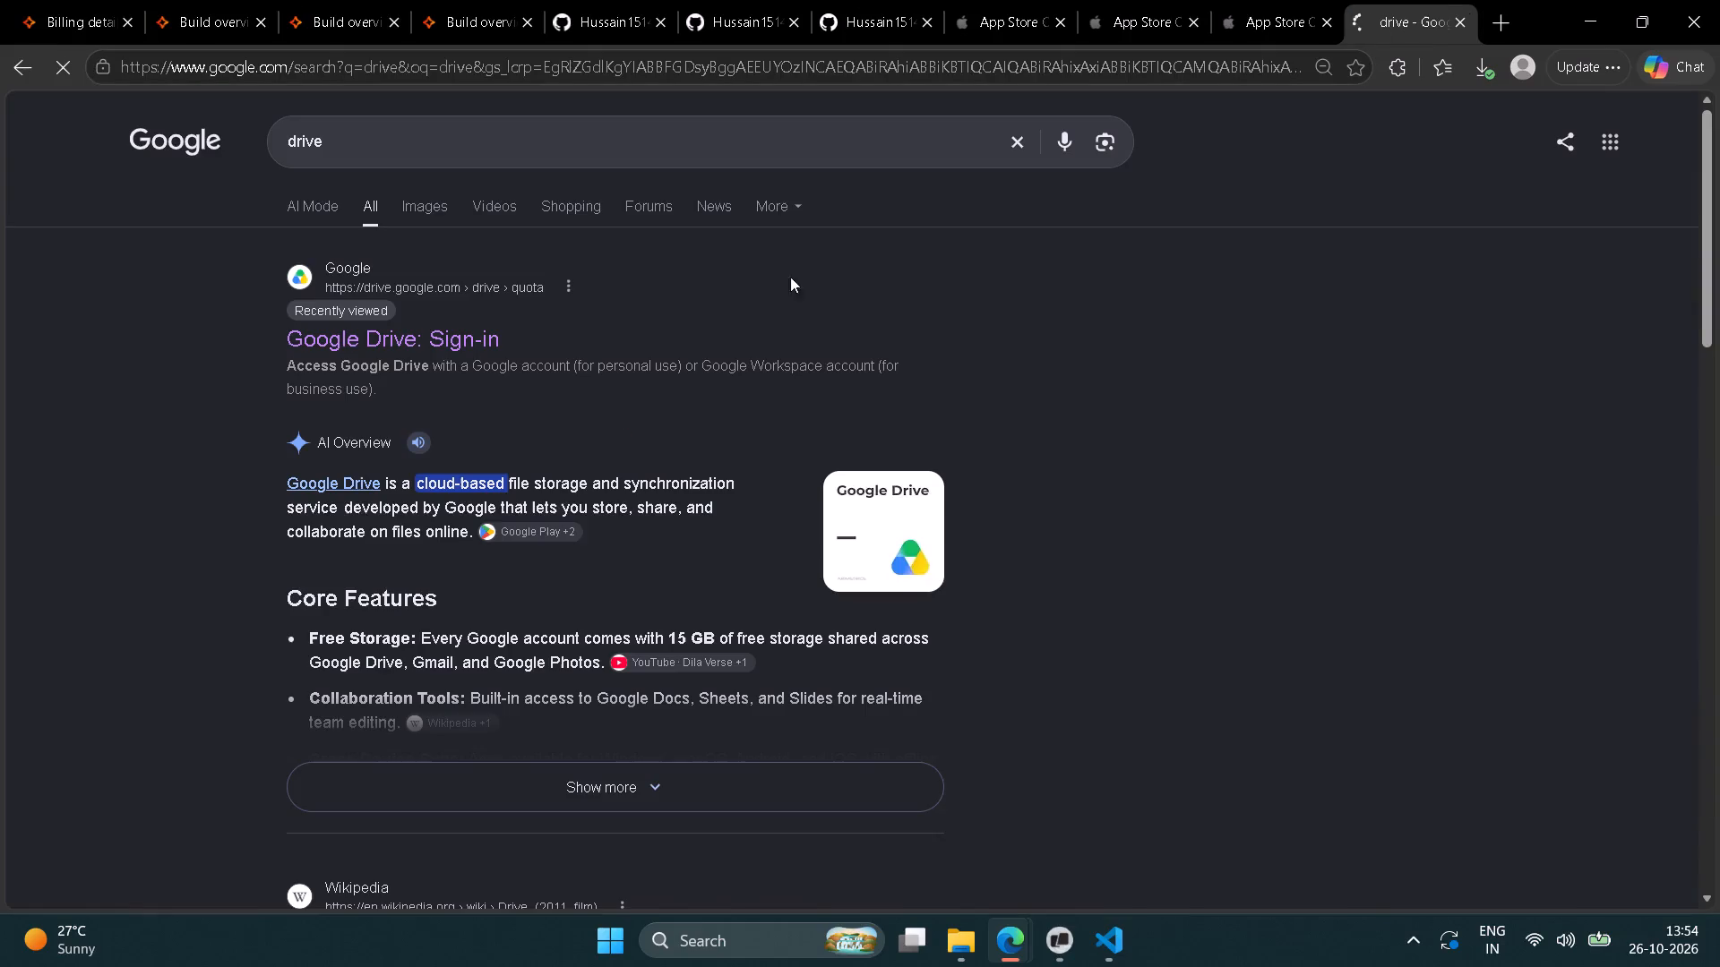
{"action": "left_click", "coordinate": [486, 336]}
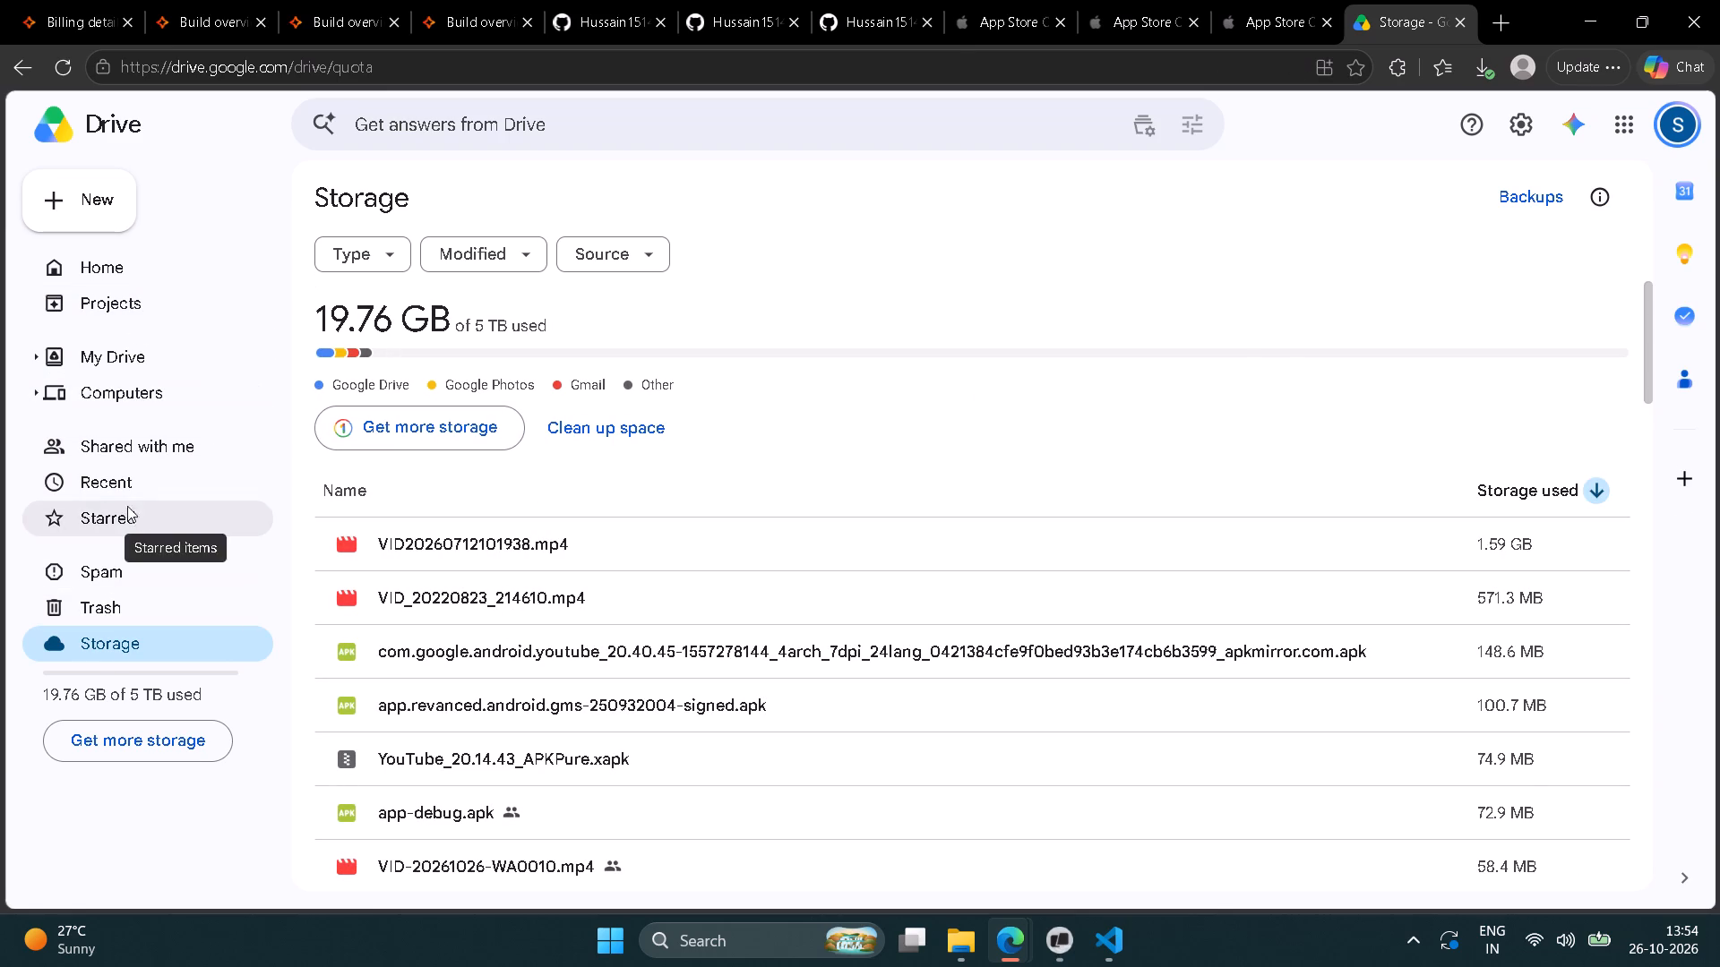
{"action": "scroll", "coordinate": [622, 577], "scroll_direction": "down", "scroll_amount": 1}
{"action": "scroll", "coordinate": [559, 586], "scroll_direction": "up", "scroll_amount": 3}
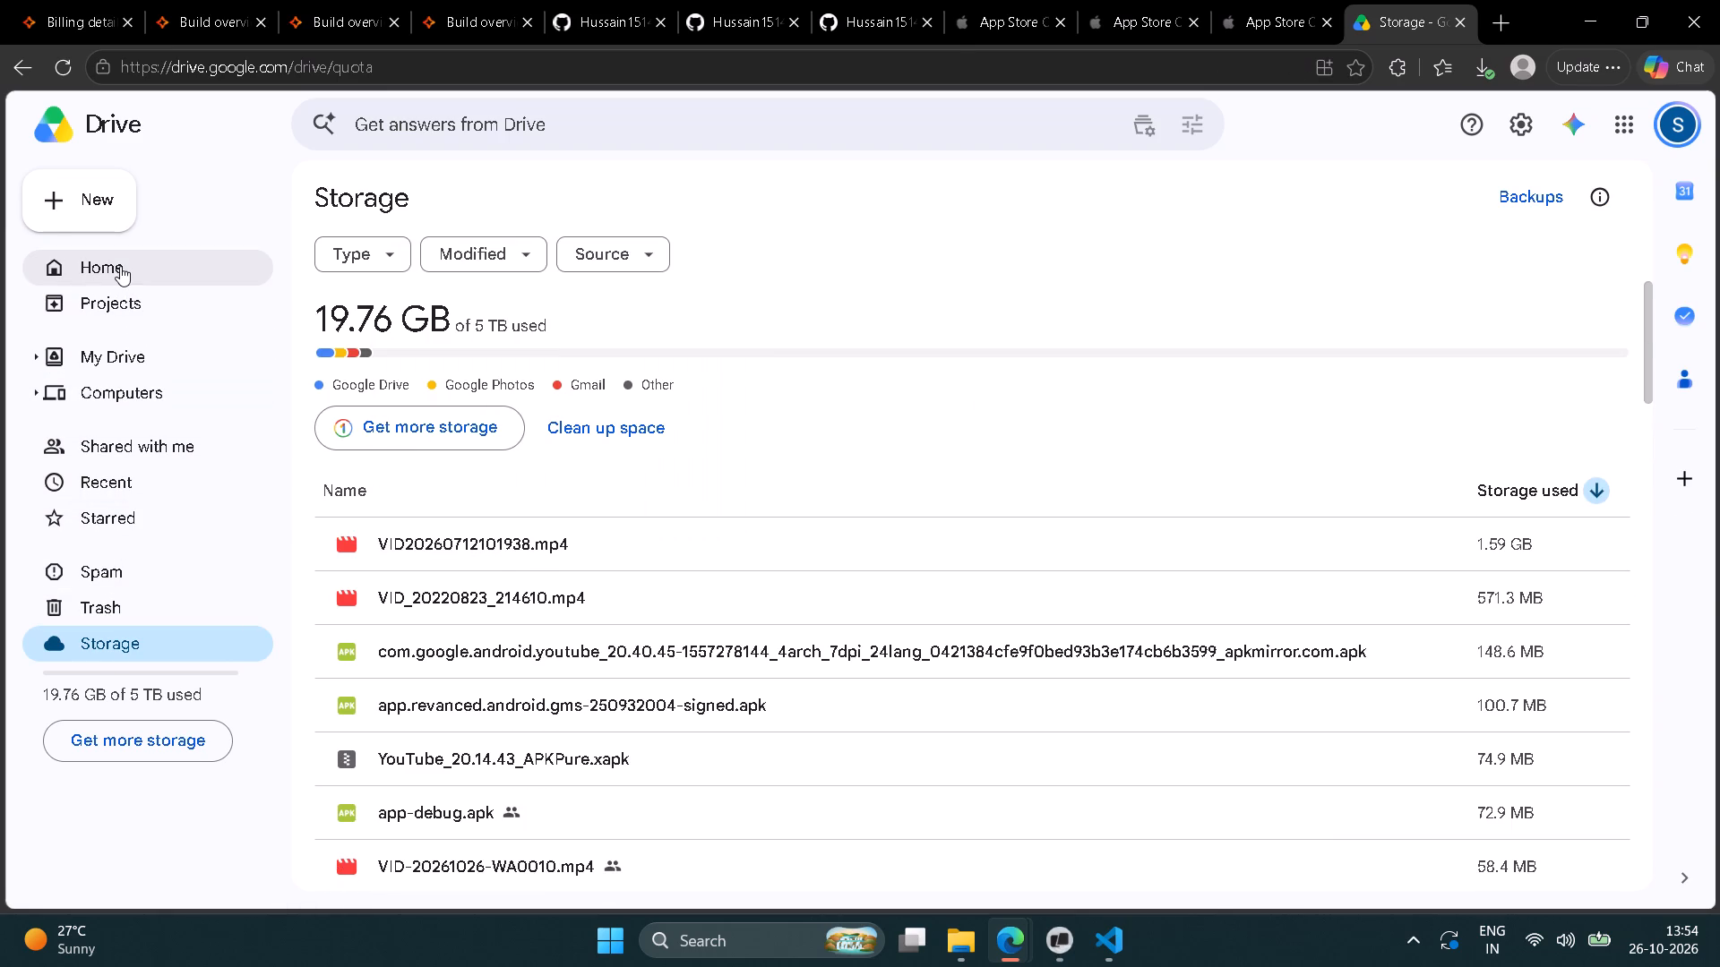
{"action": "left_click", "coordinate": [176, 264]}
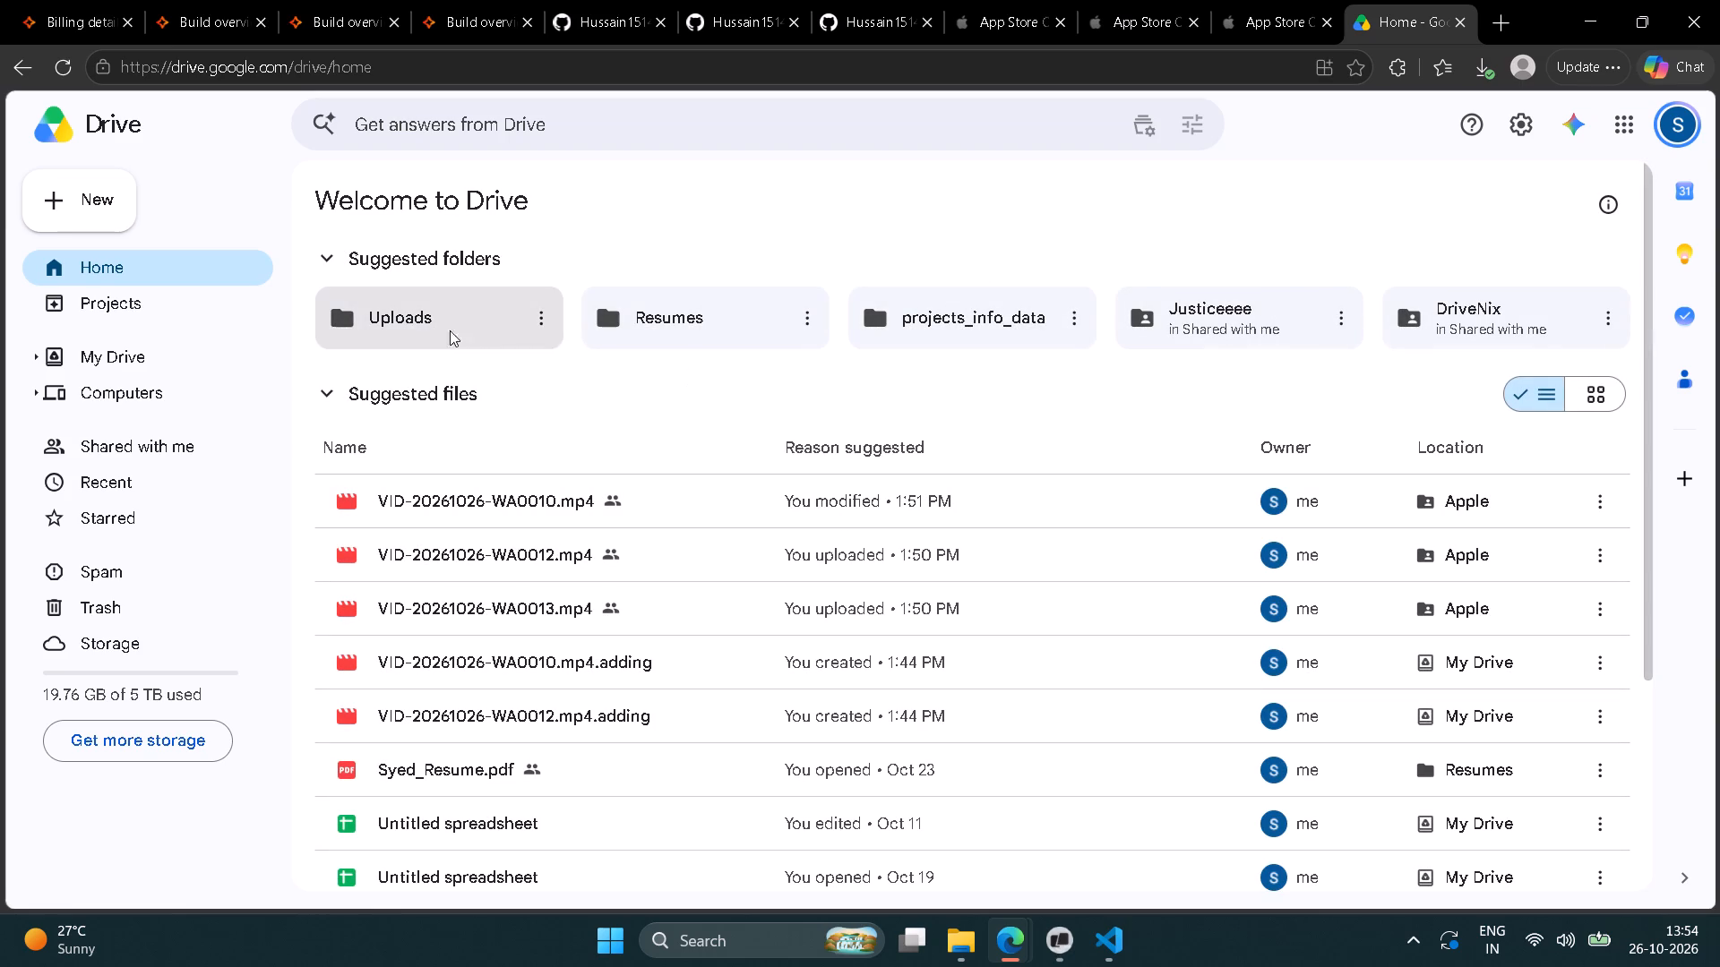
{"action": "left_click", "coordinate": [398, 323]}
{"action": "double_click", "coordinate": [390, 312]}
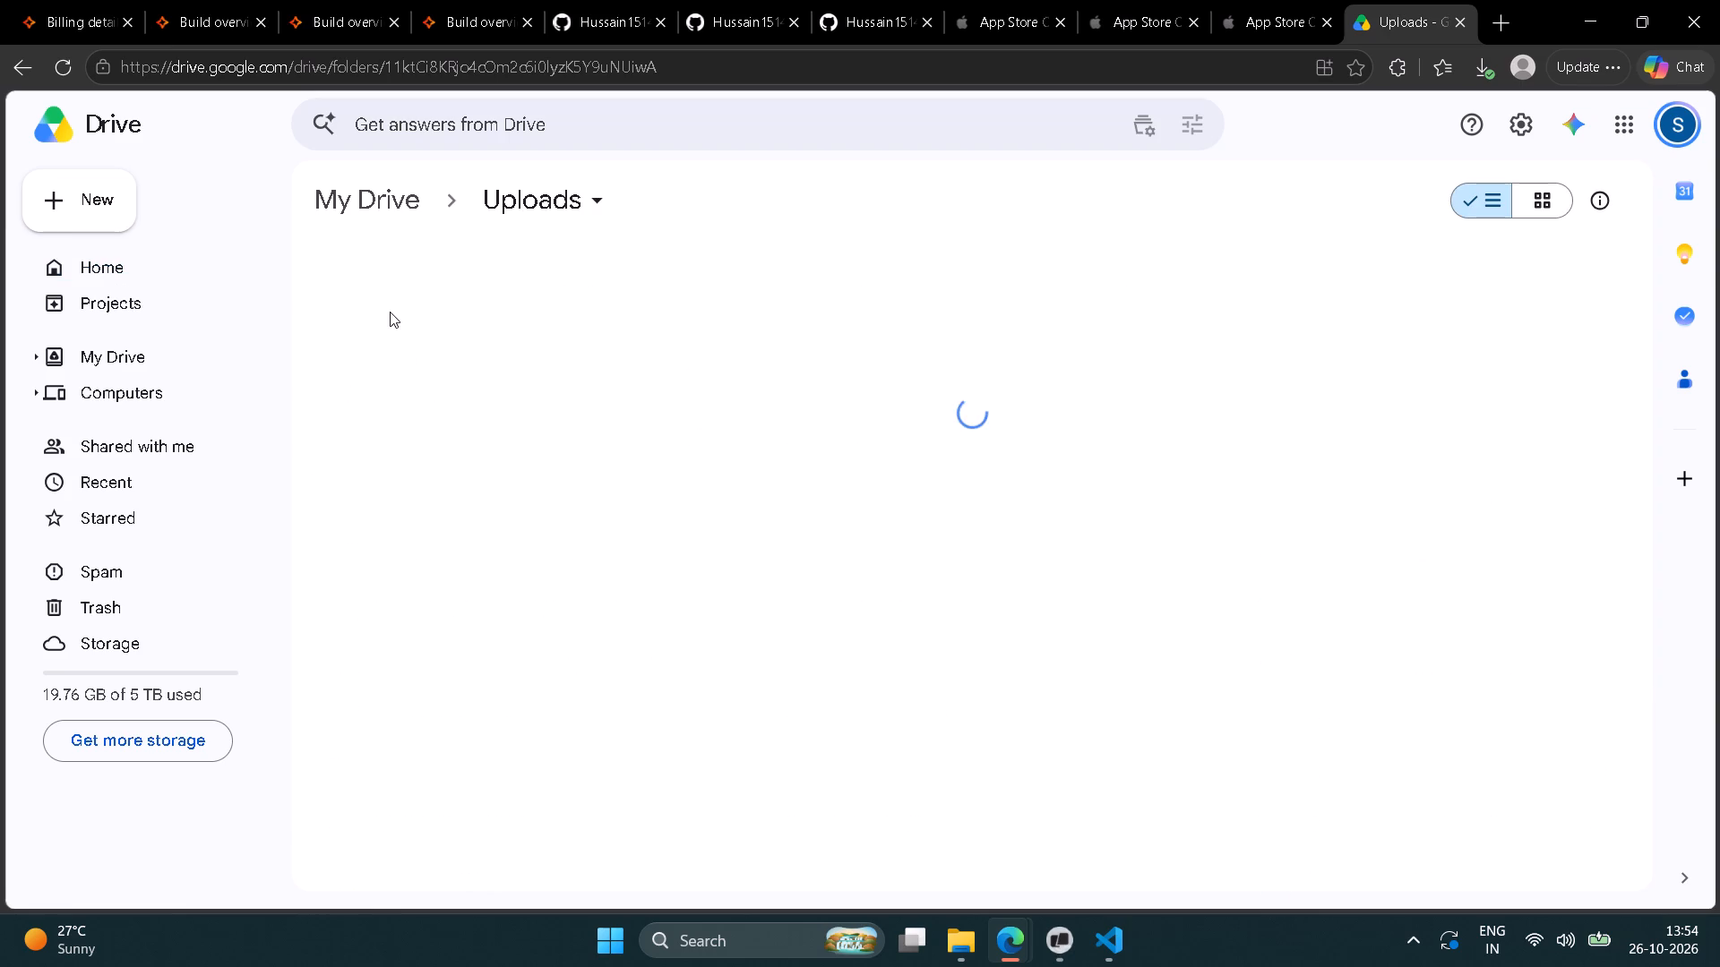
{"action": "double_click", "coordinate": [414, 348]}
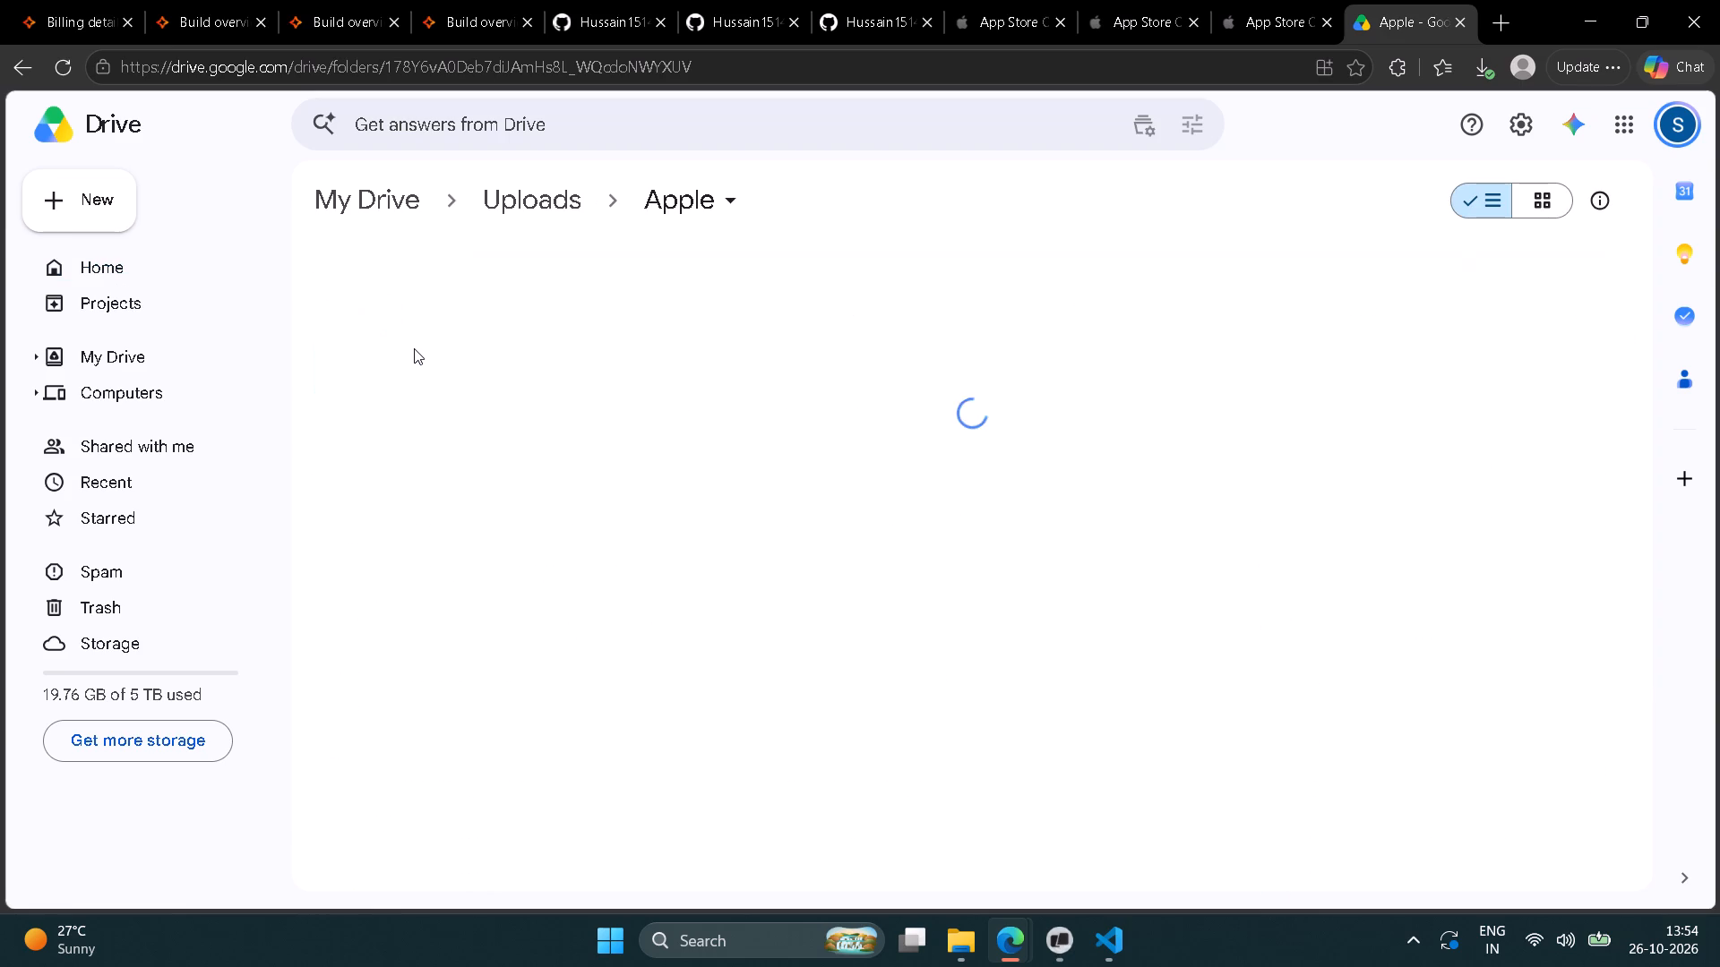
Preview the video VID-20261026-WA0010.mp4 to check which app it shows, and return to the Apple folder.
{"action": "double_click", "coordinate": [496, 354]}
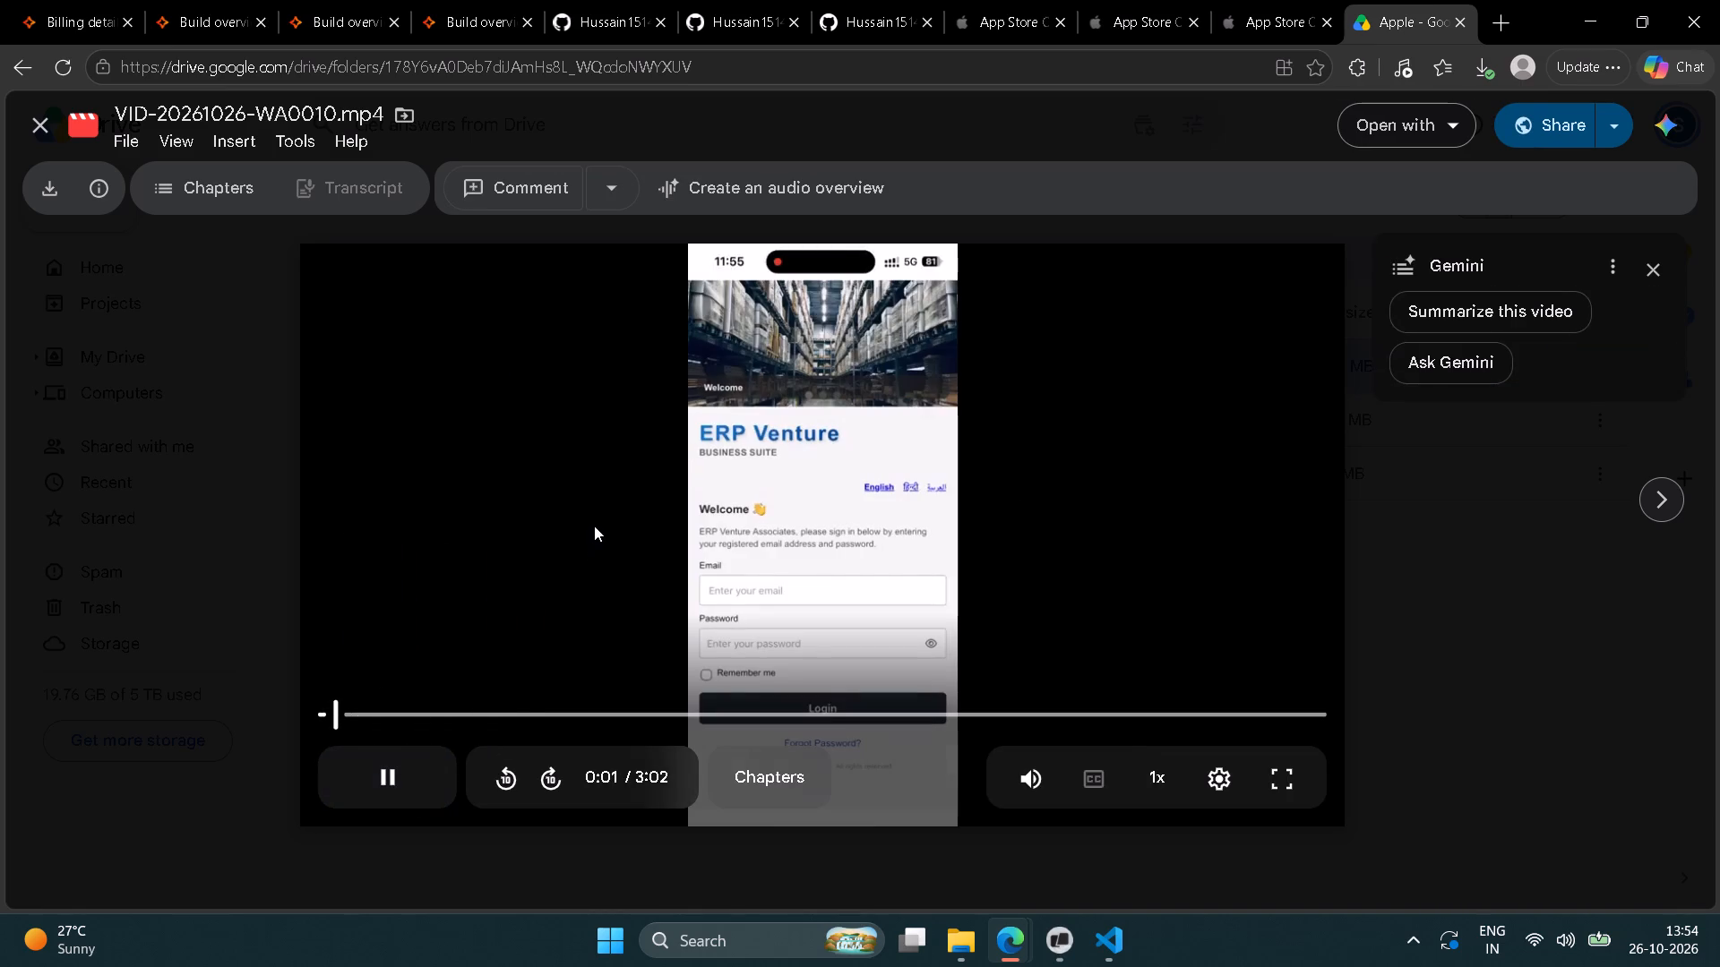
{"action": "left_click", "coordinate": [362, 772]}
{"action": "left_click", "coordinate": [363, 772]}
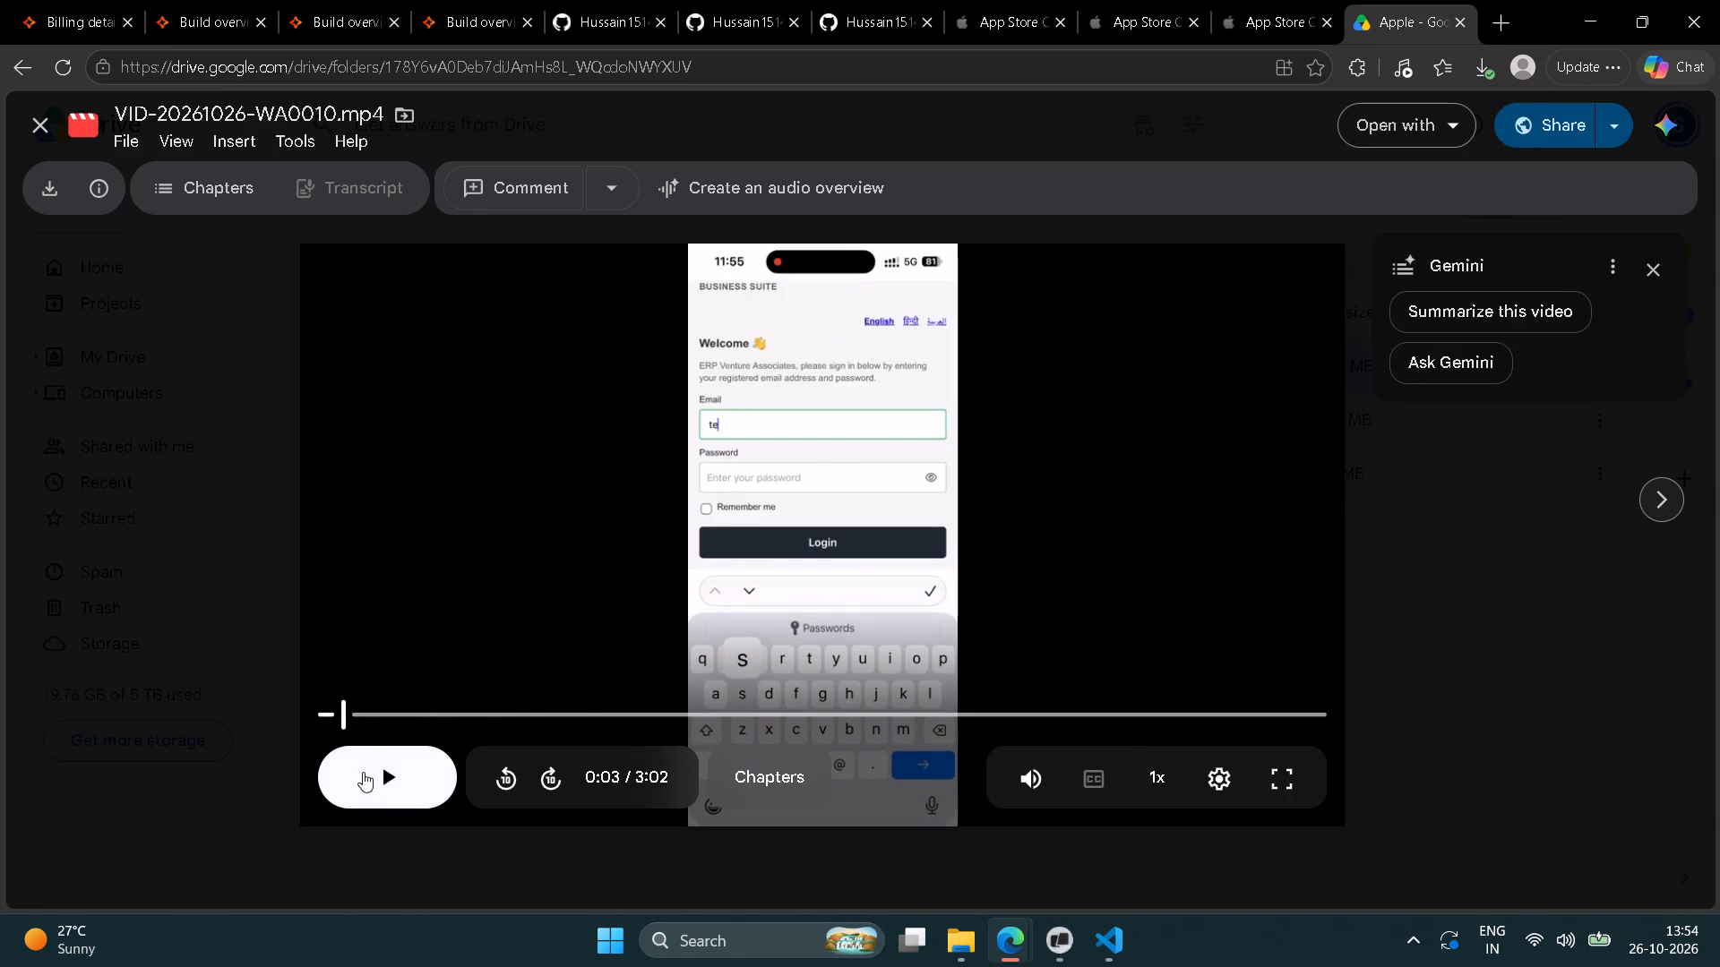
{"action": "left_click", "coordinate": [363, 772]}
{"action": "left_click", "coordinate": [29, 127]}
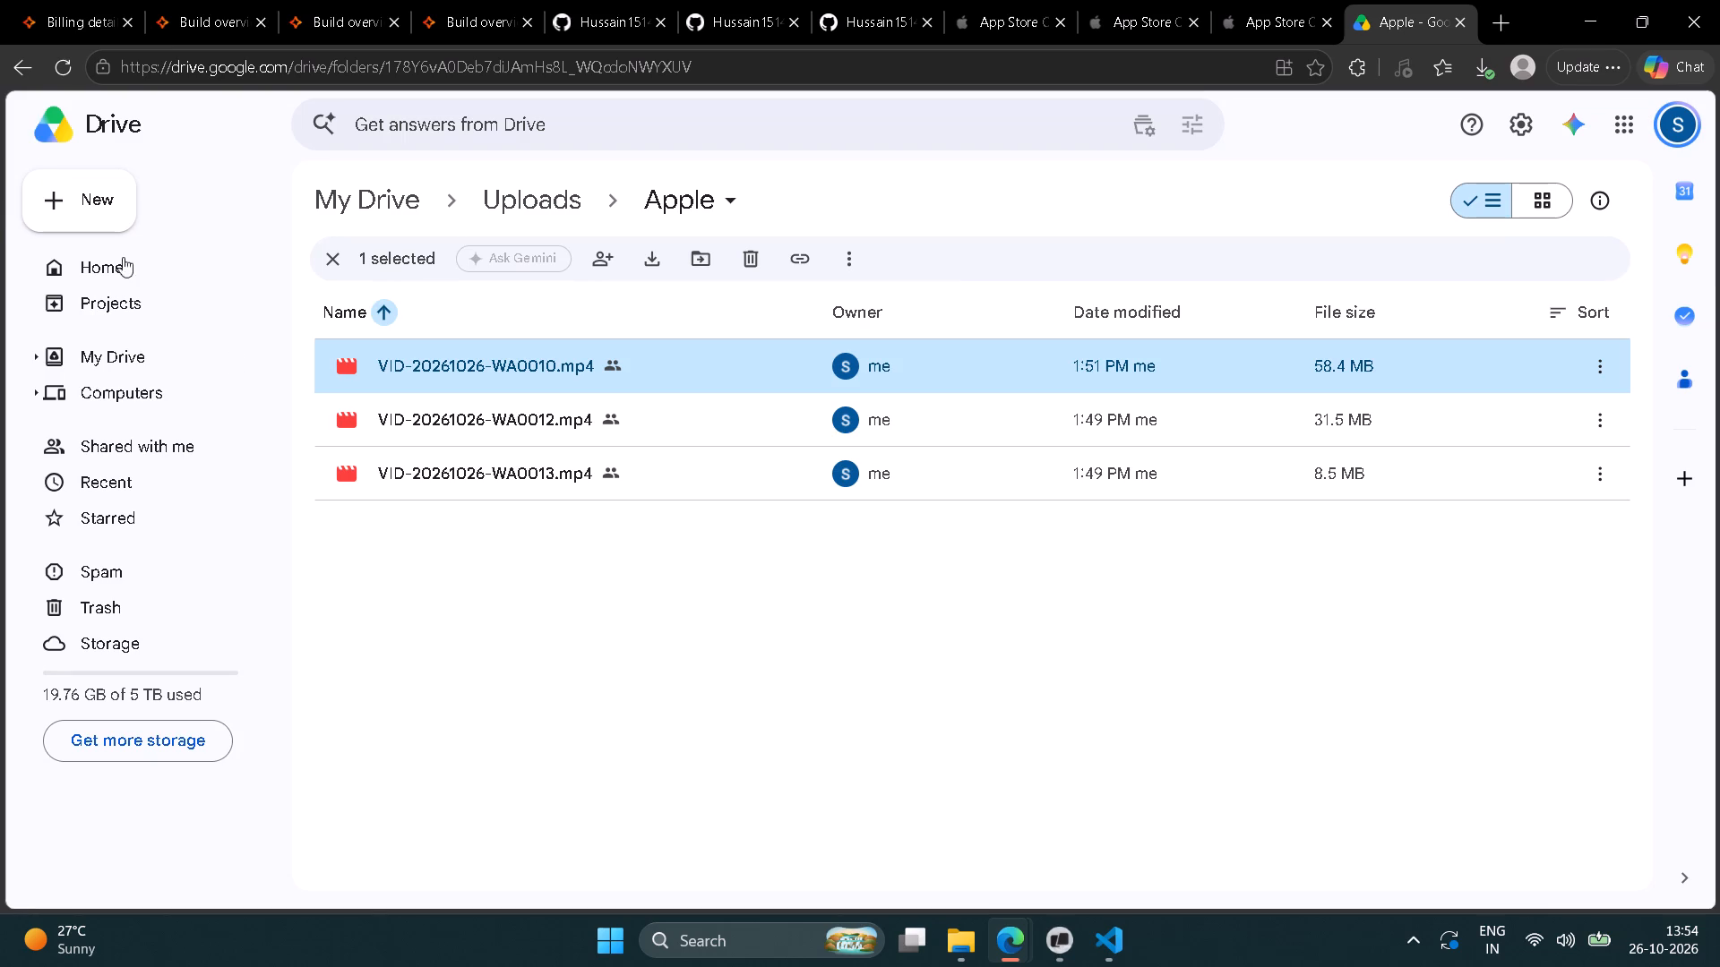
{"action": "left_click", "coordinate": [971, 681]}
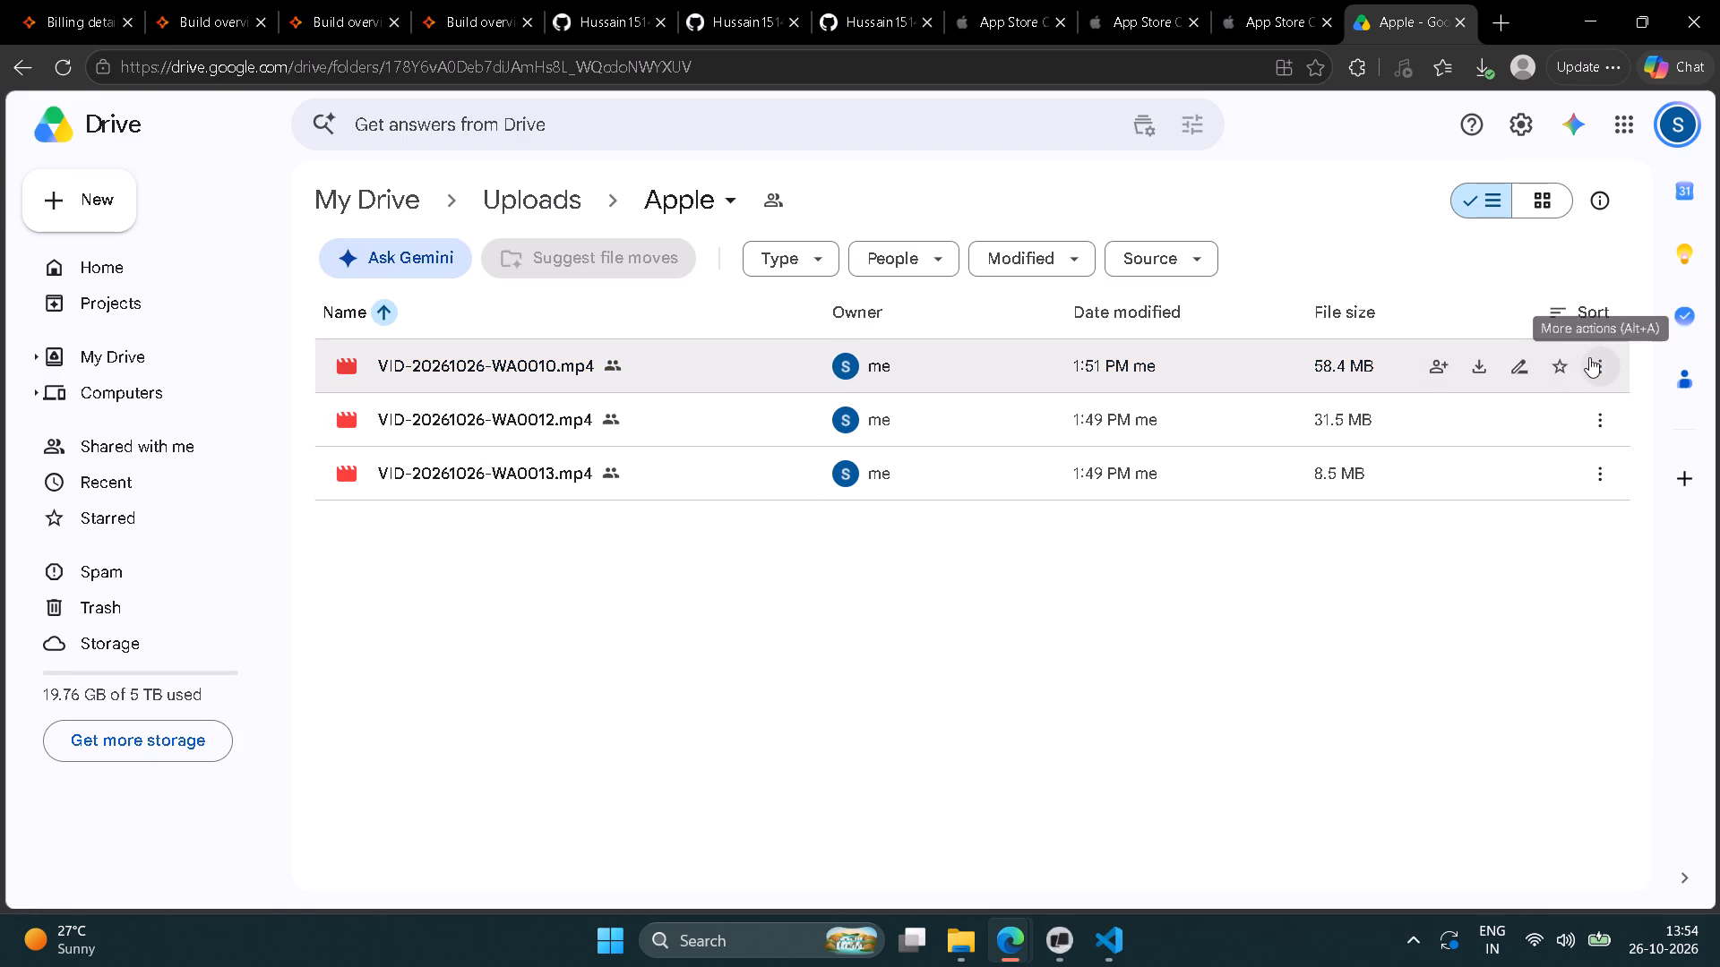
Check the general access setting in the sharing options of VID-20261026-WA0010.mp4.
{"action": "left_click", "coordinate": [1594, 358]}
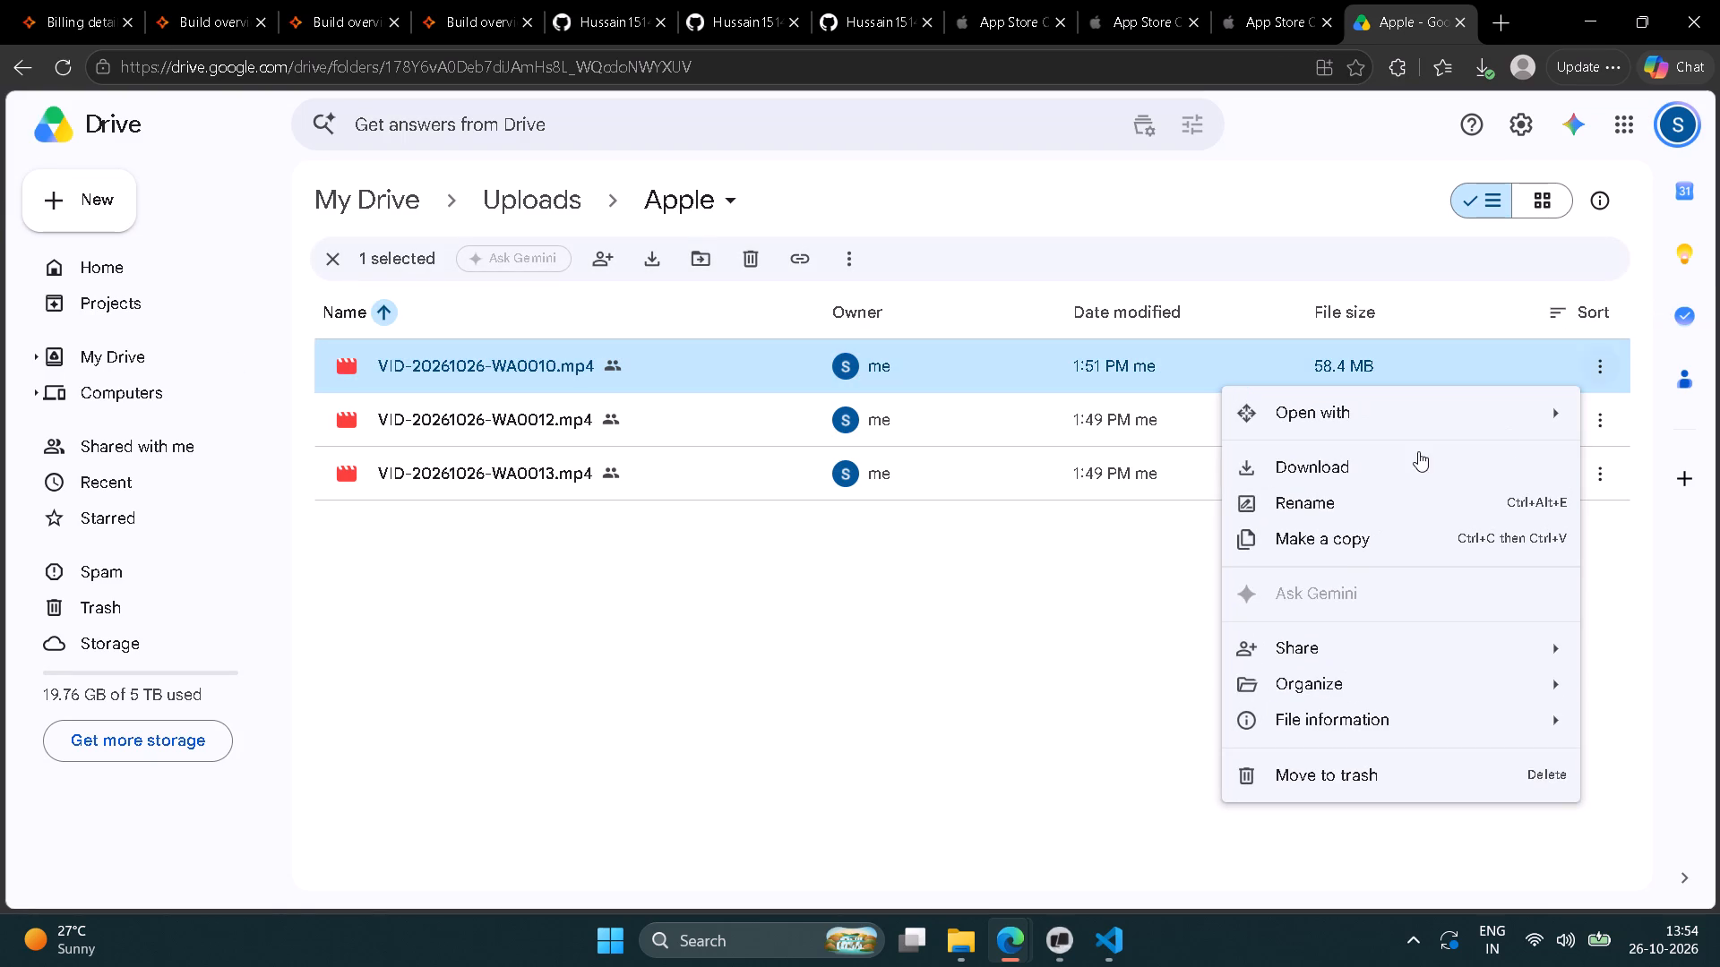
{"action": "left_click", "coordinate": [1338, 636]}
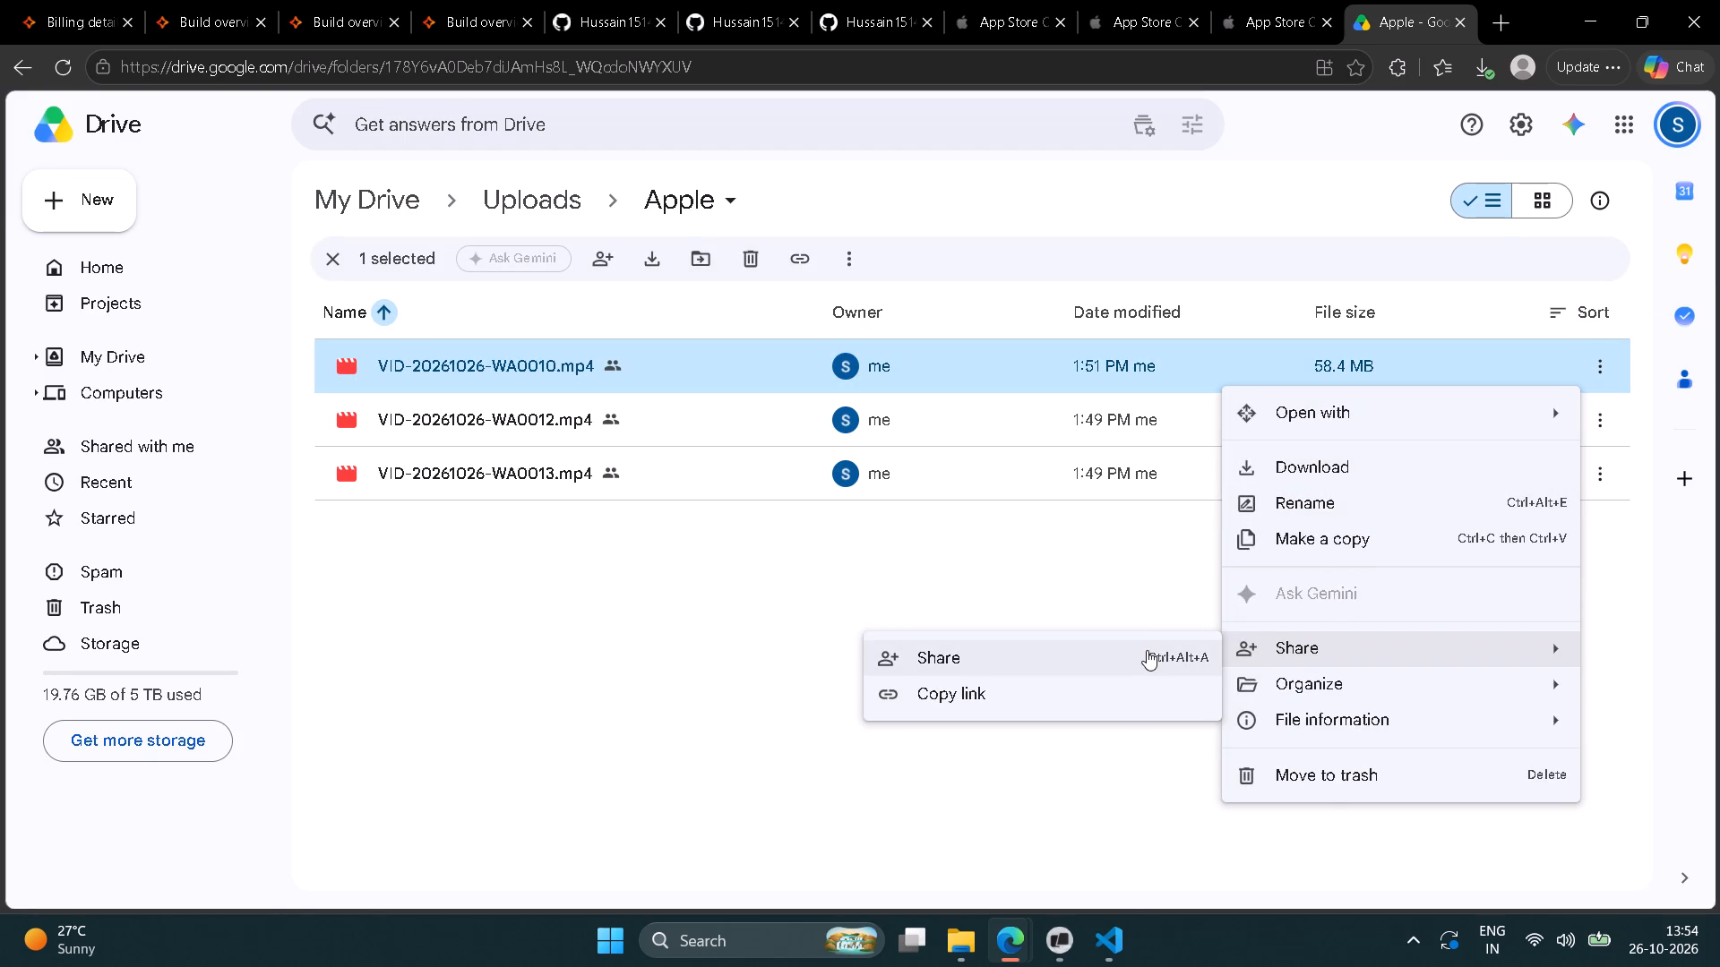
{"action": "left_click", "coordinate": [1147, 650]}
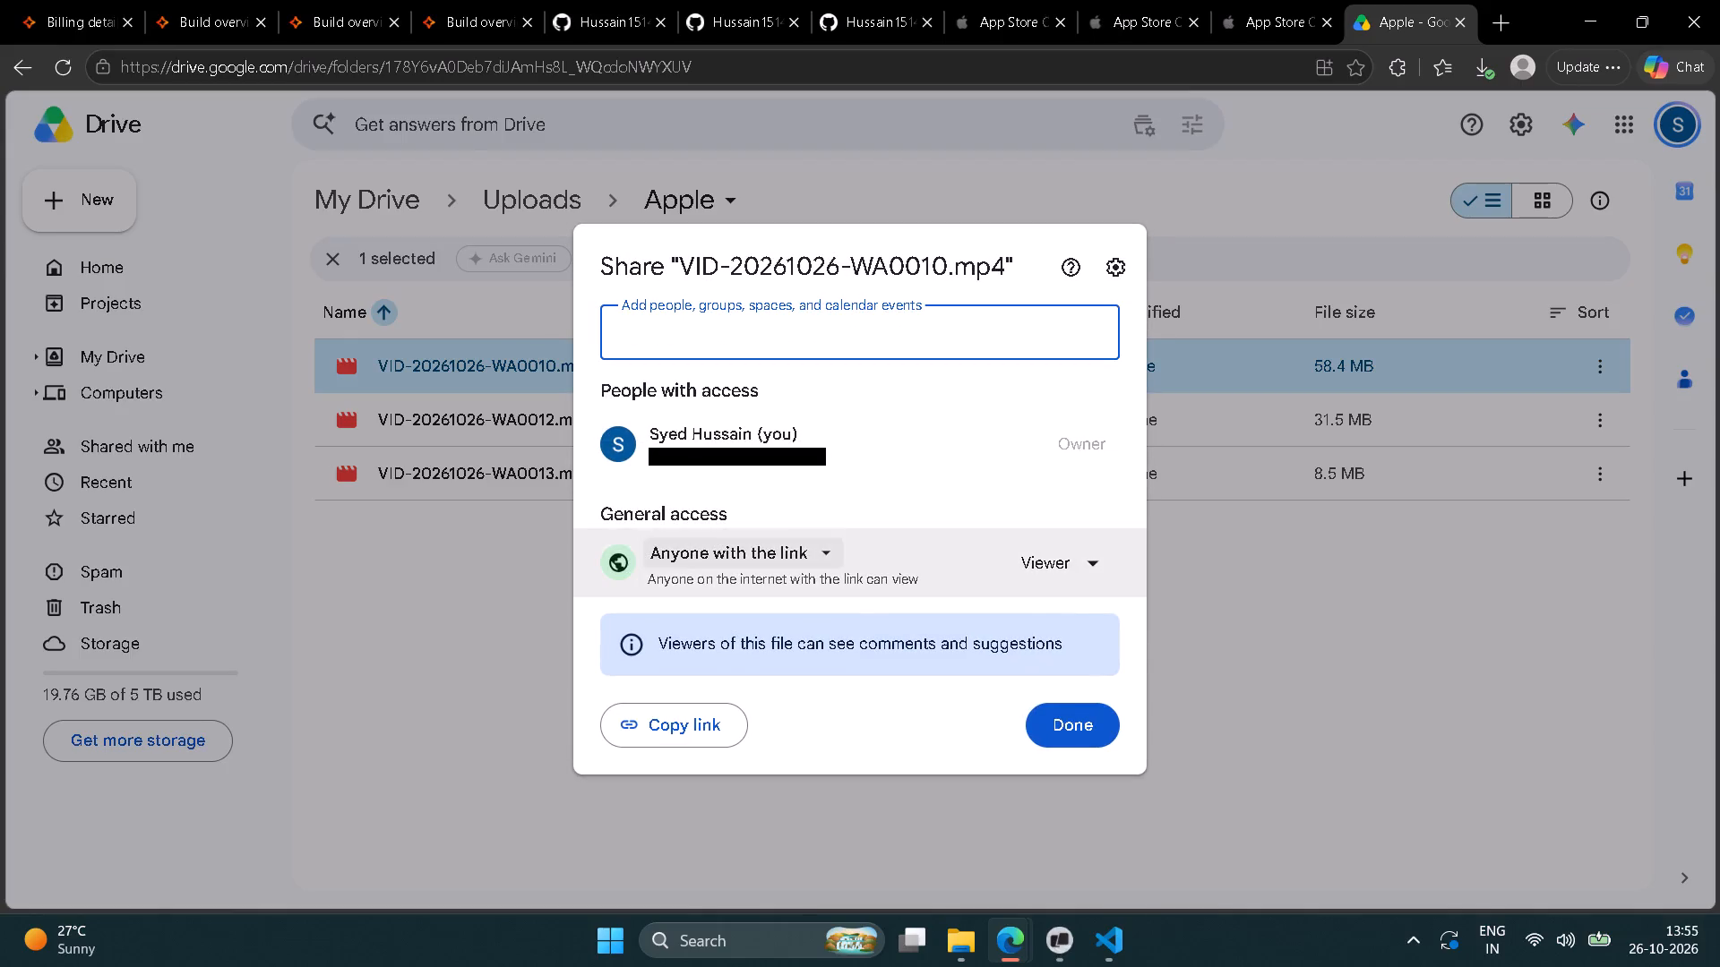
{"action": "left_click", "coordinate": [1053, 719]}
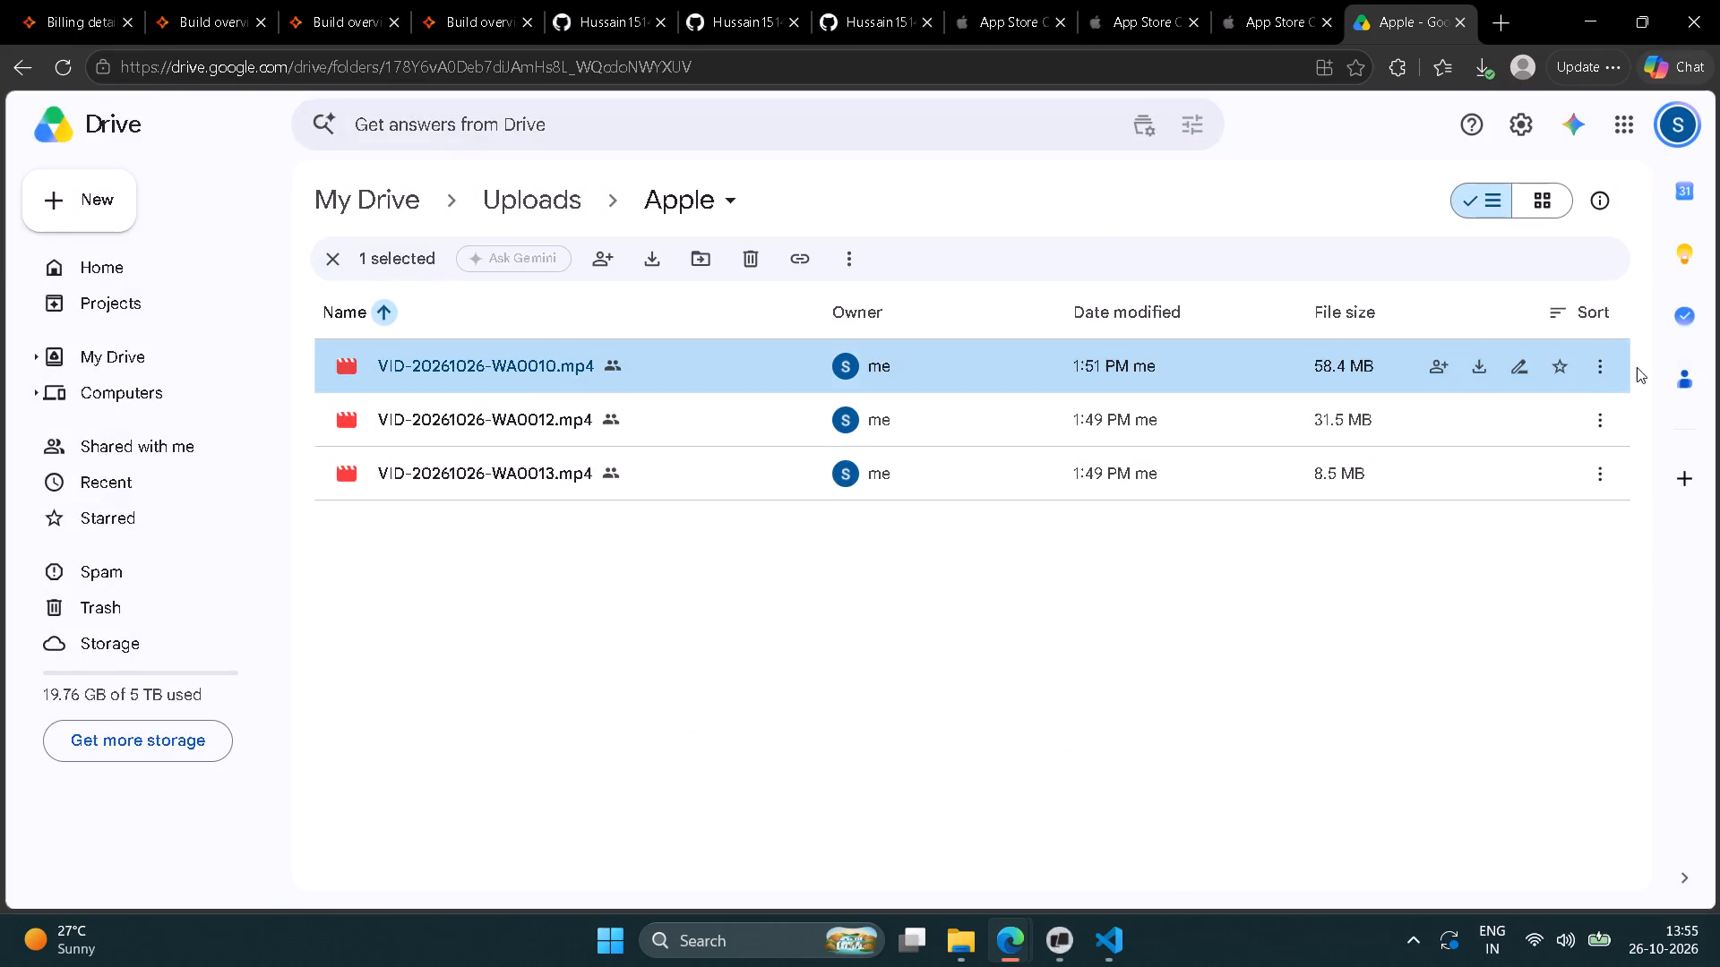
{"action": "left_click", "coordinate": [1640, 571]}
Copy the share link of VID-20261026-WA0010.mp4.
{"action": "left_click", "coordinate": [1594, 372]}
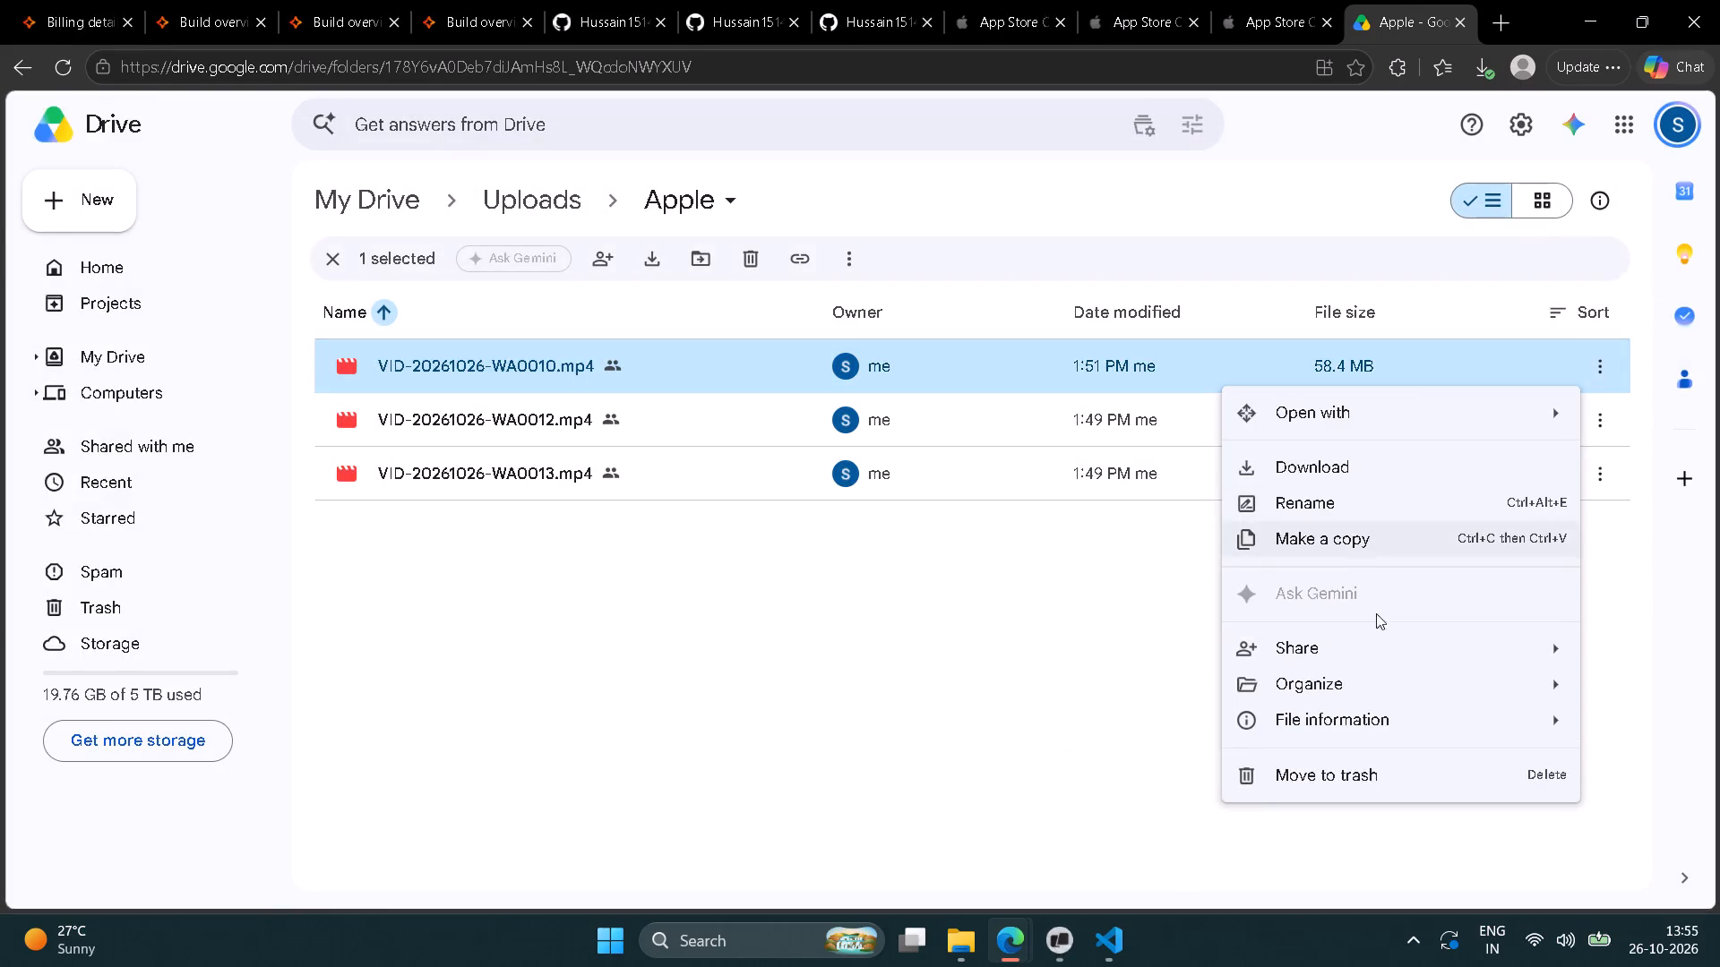
{"action": "left_click", "coordinate": [1313, 642]}
{"action": "left_click", "coordinate": [1078, 689]}
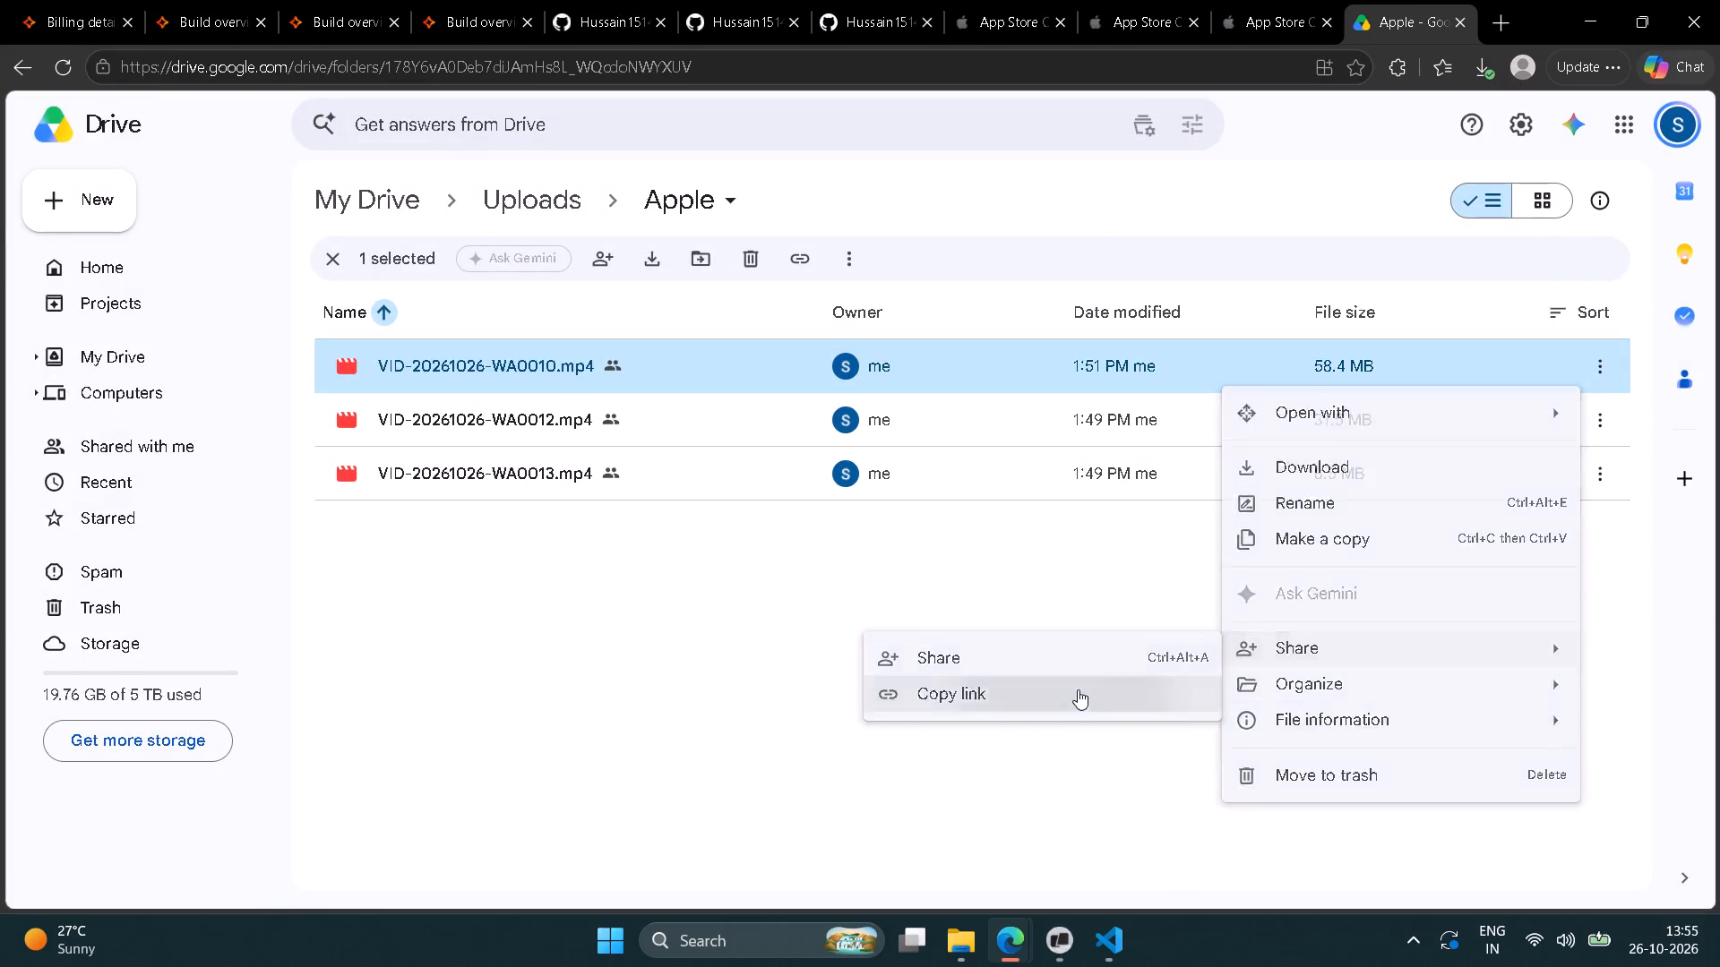
{"action": "left_click", "coordinate": [901, 606]}
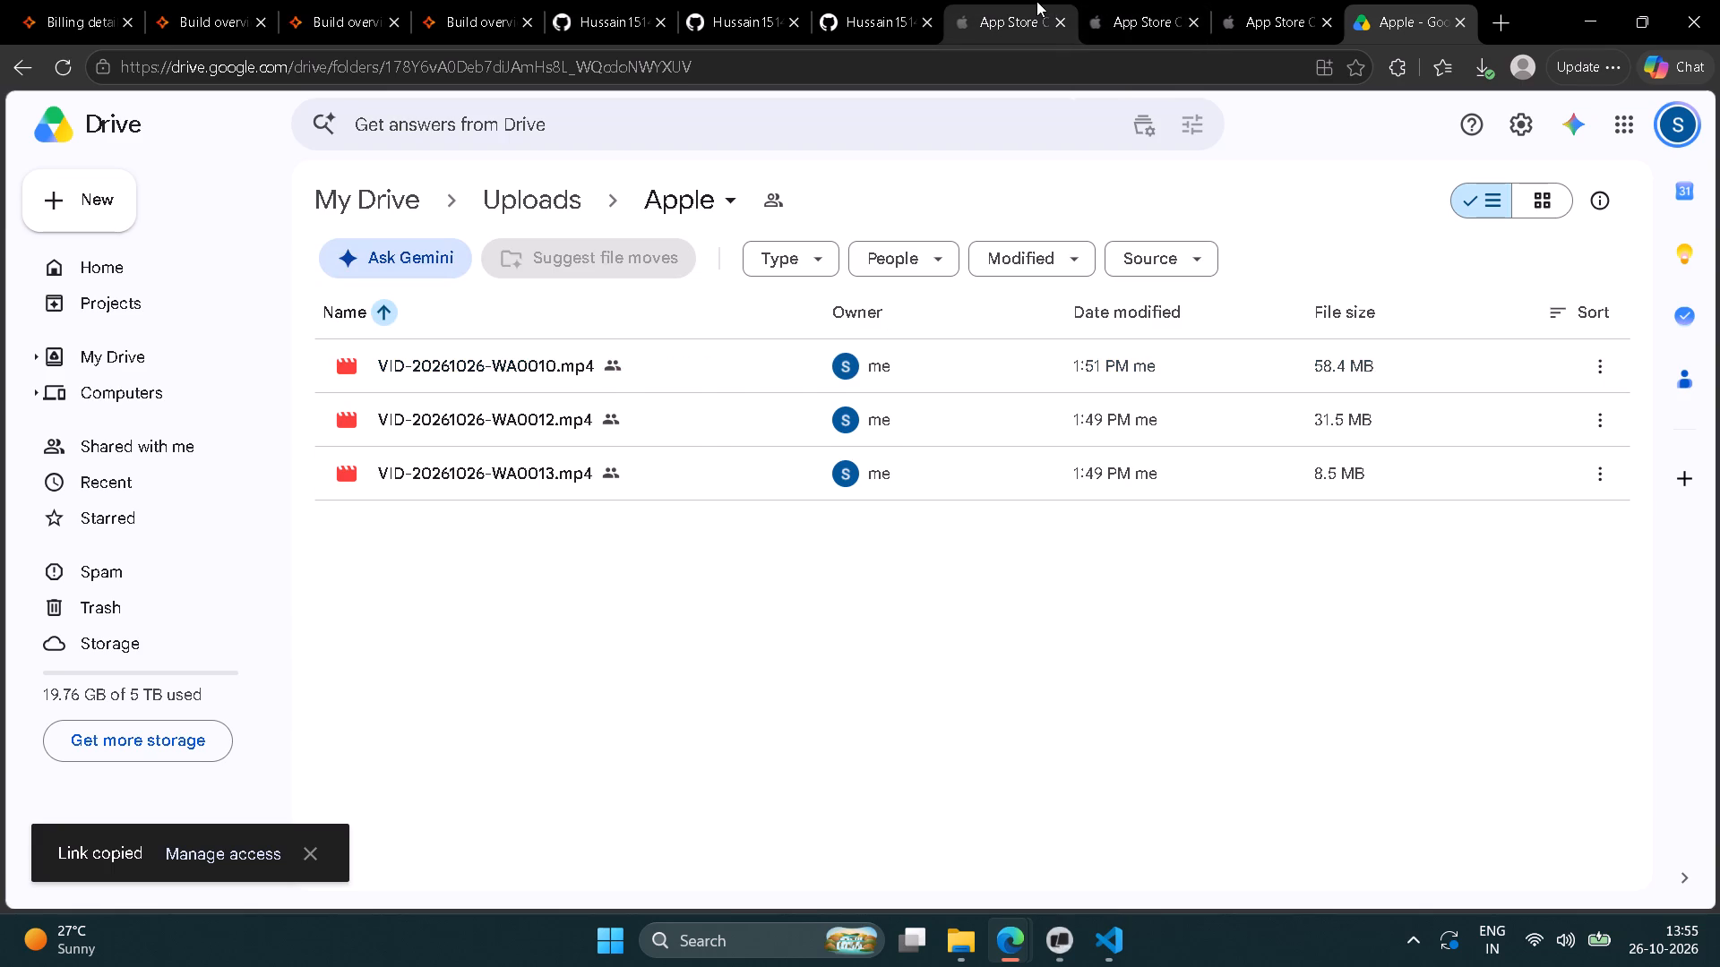
Replace the YouTube or Google Drive link placeholder line in the IMS reply to App Review with the copied video link.
{"action": "left_click", "coordinate": [1036, 1]}
{"action": "left_click_drag", "start_coordinate": [934, 552], "coordinate": [918, 554]}
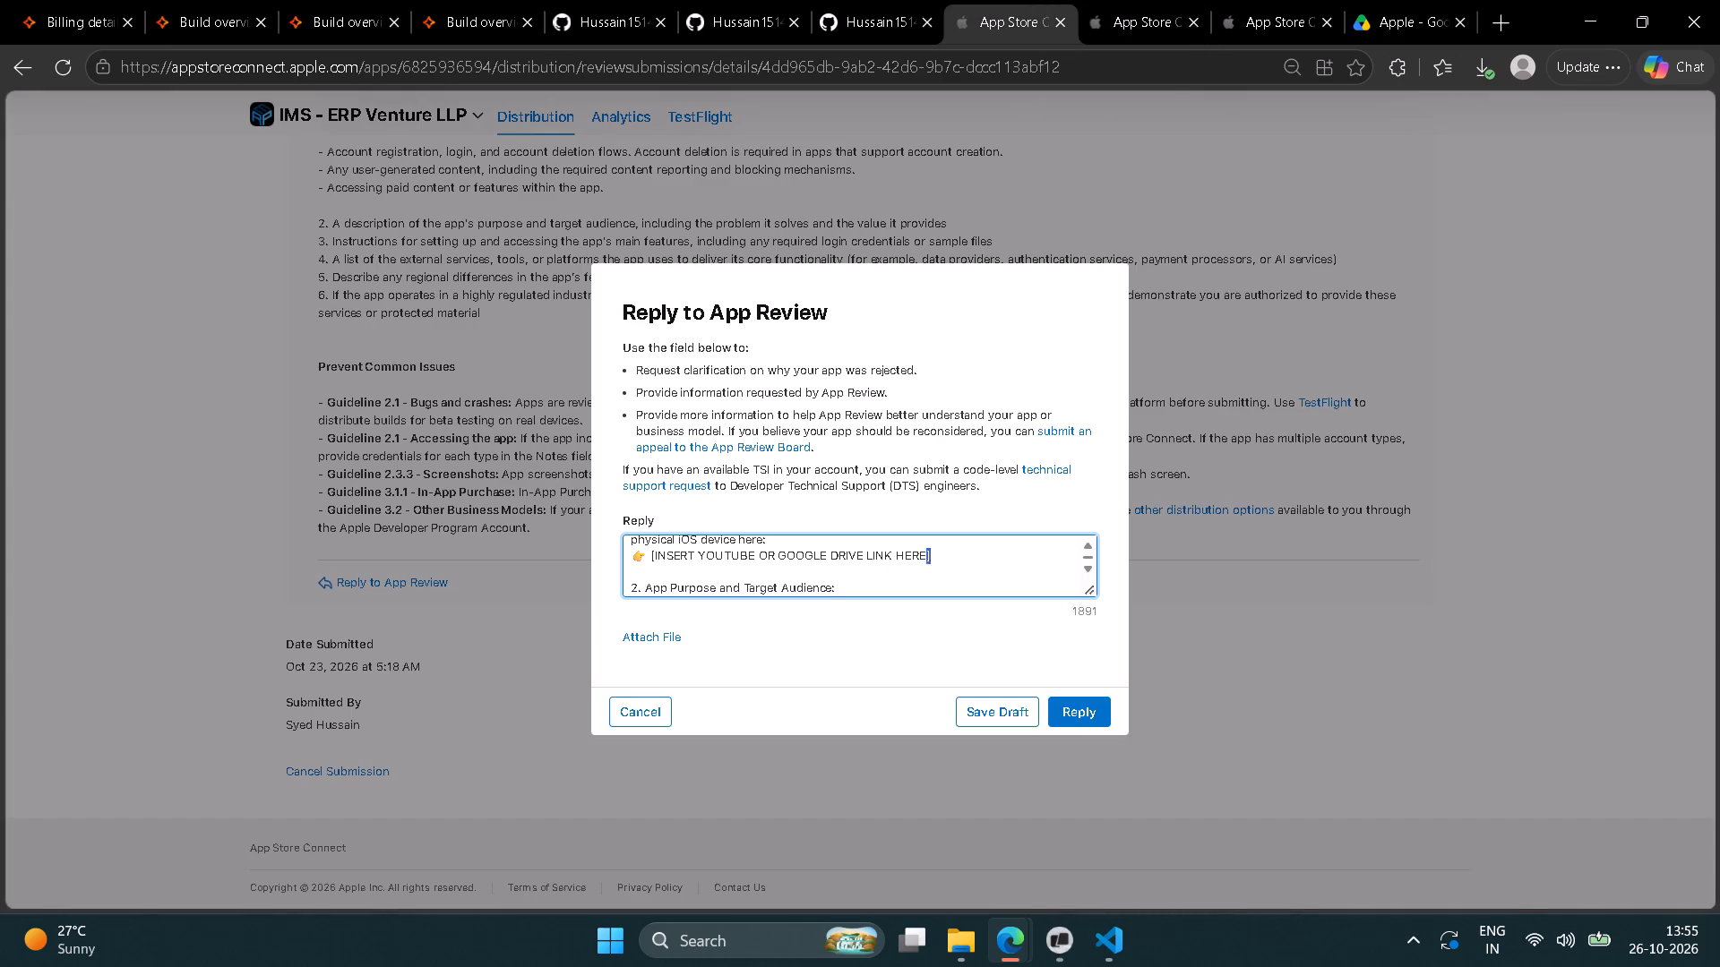
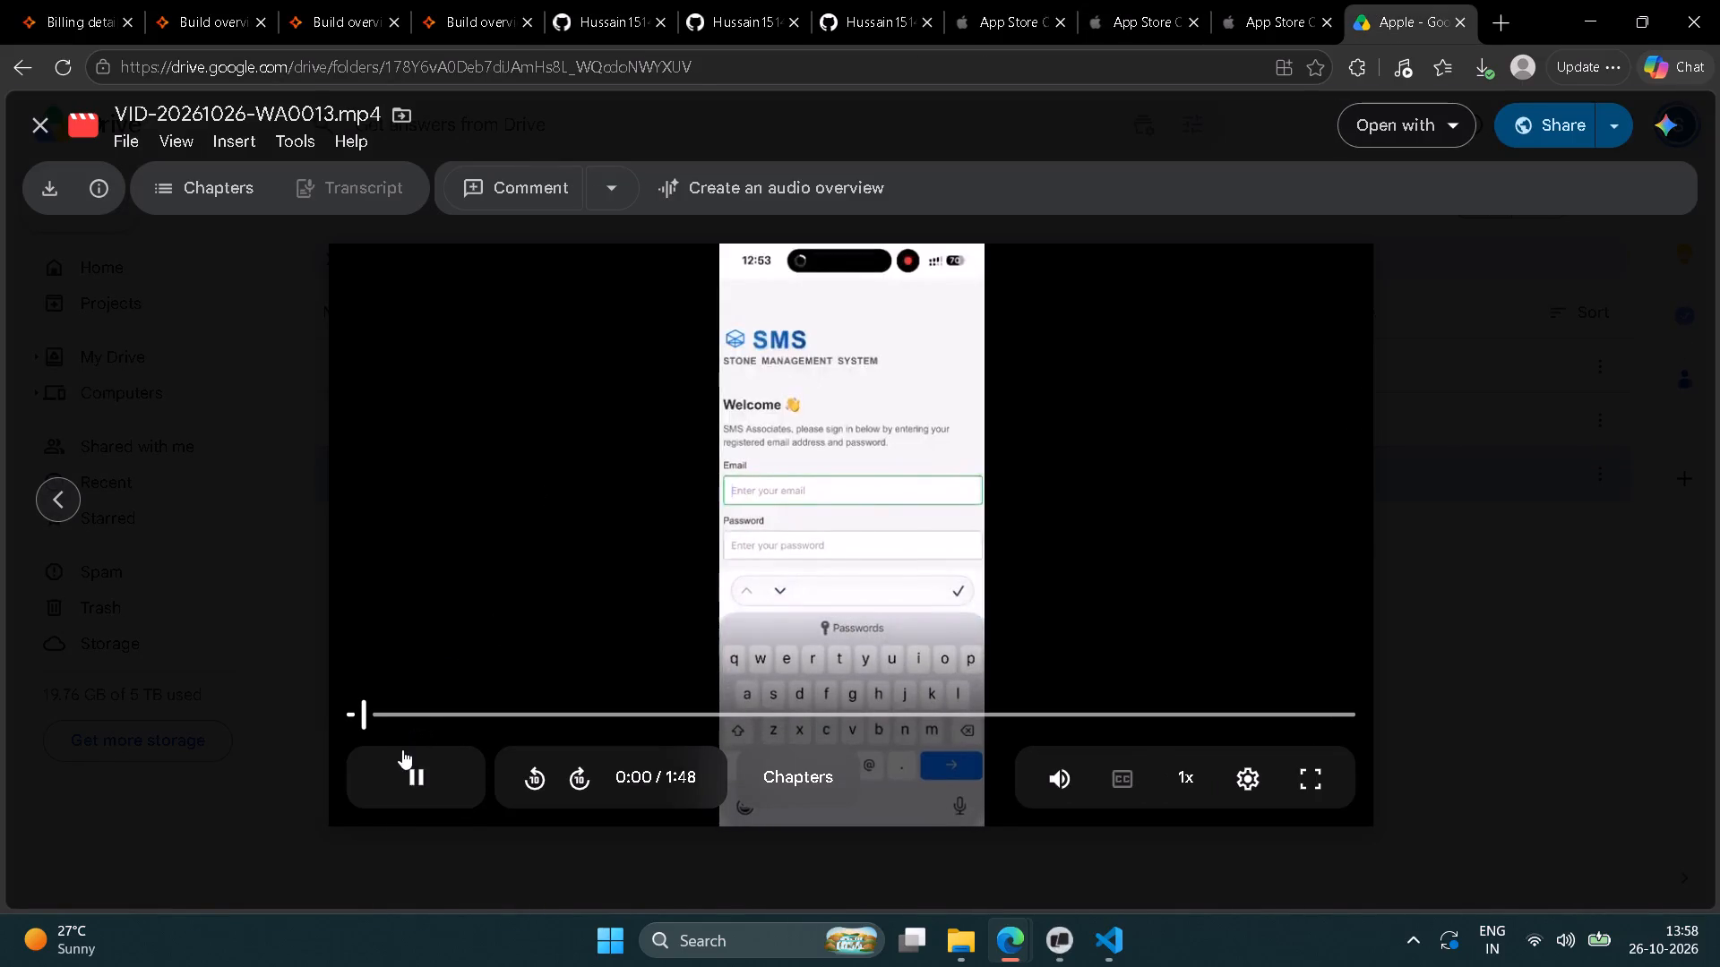
Pause the preview of VID-20261026-WA0013.mp4 and close it to return to the Apple folder.
{"action": "left_click", "coordinate": [402, 749]}
{"action": "left_click", "coordinate": [31, 131]}
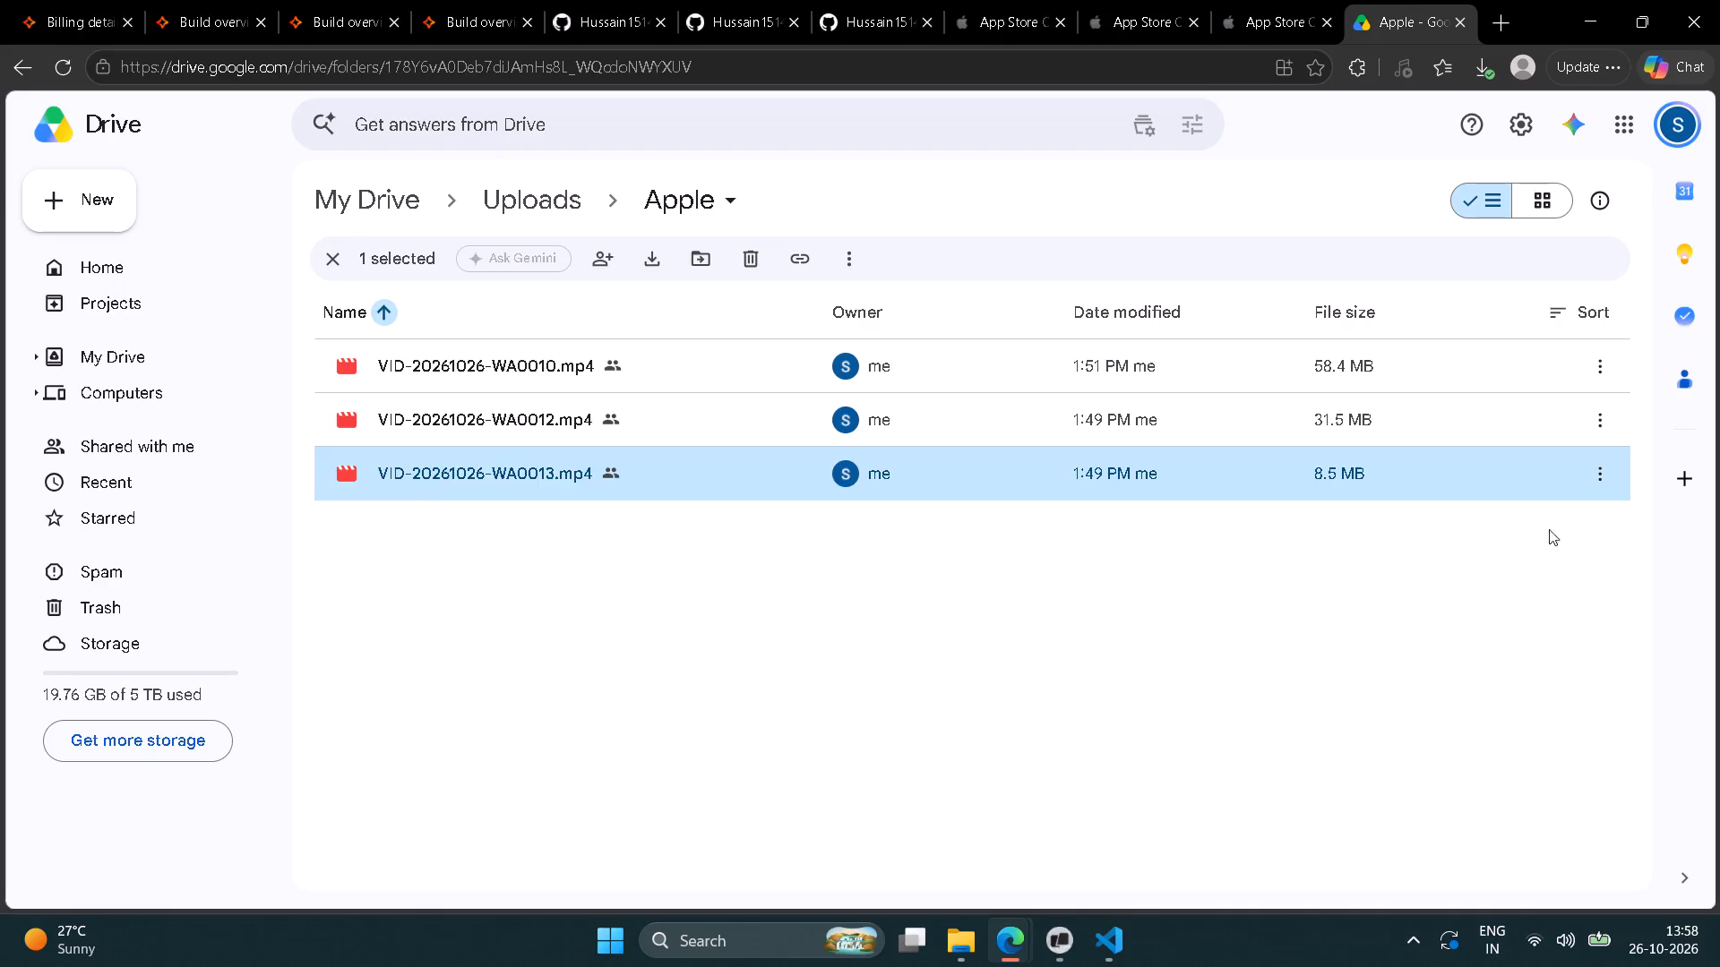
Open the sharing settings of the SMS app recording VID-20261026-WA0013.mp4 in the Apple folder.
{"action": "left_click", "coordinate": [1607, 466]}
{"action": "left_click", "coordinate": [1326, 754]}
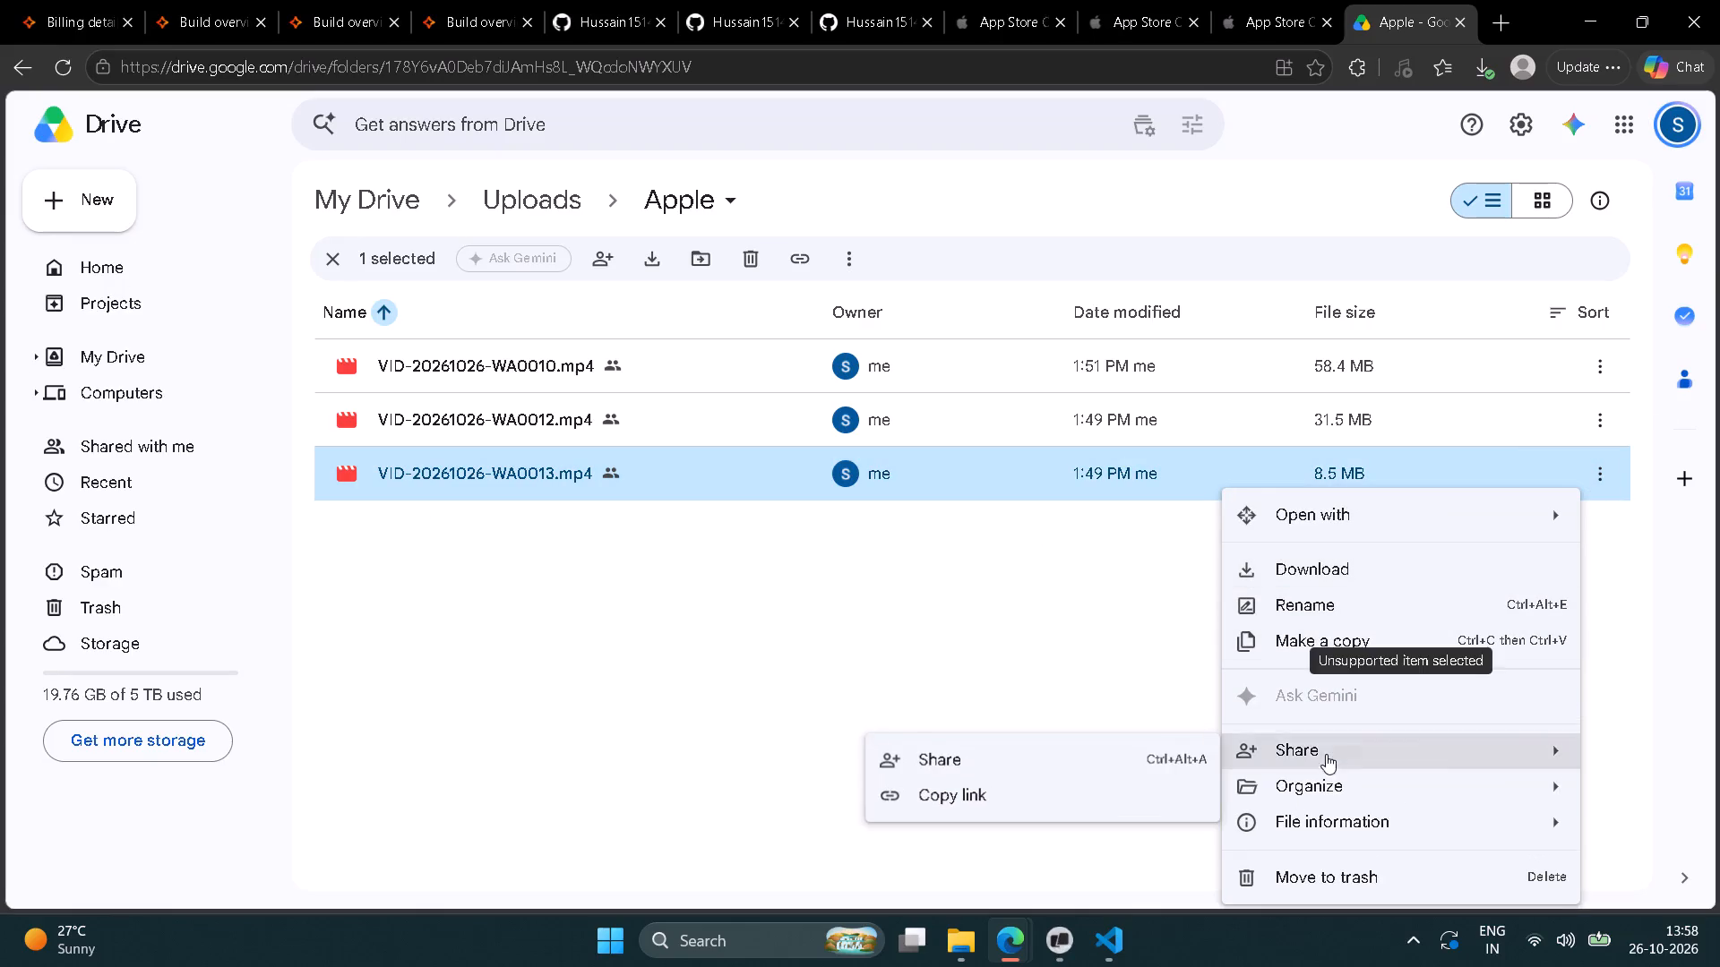
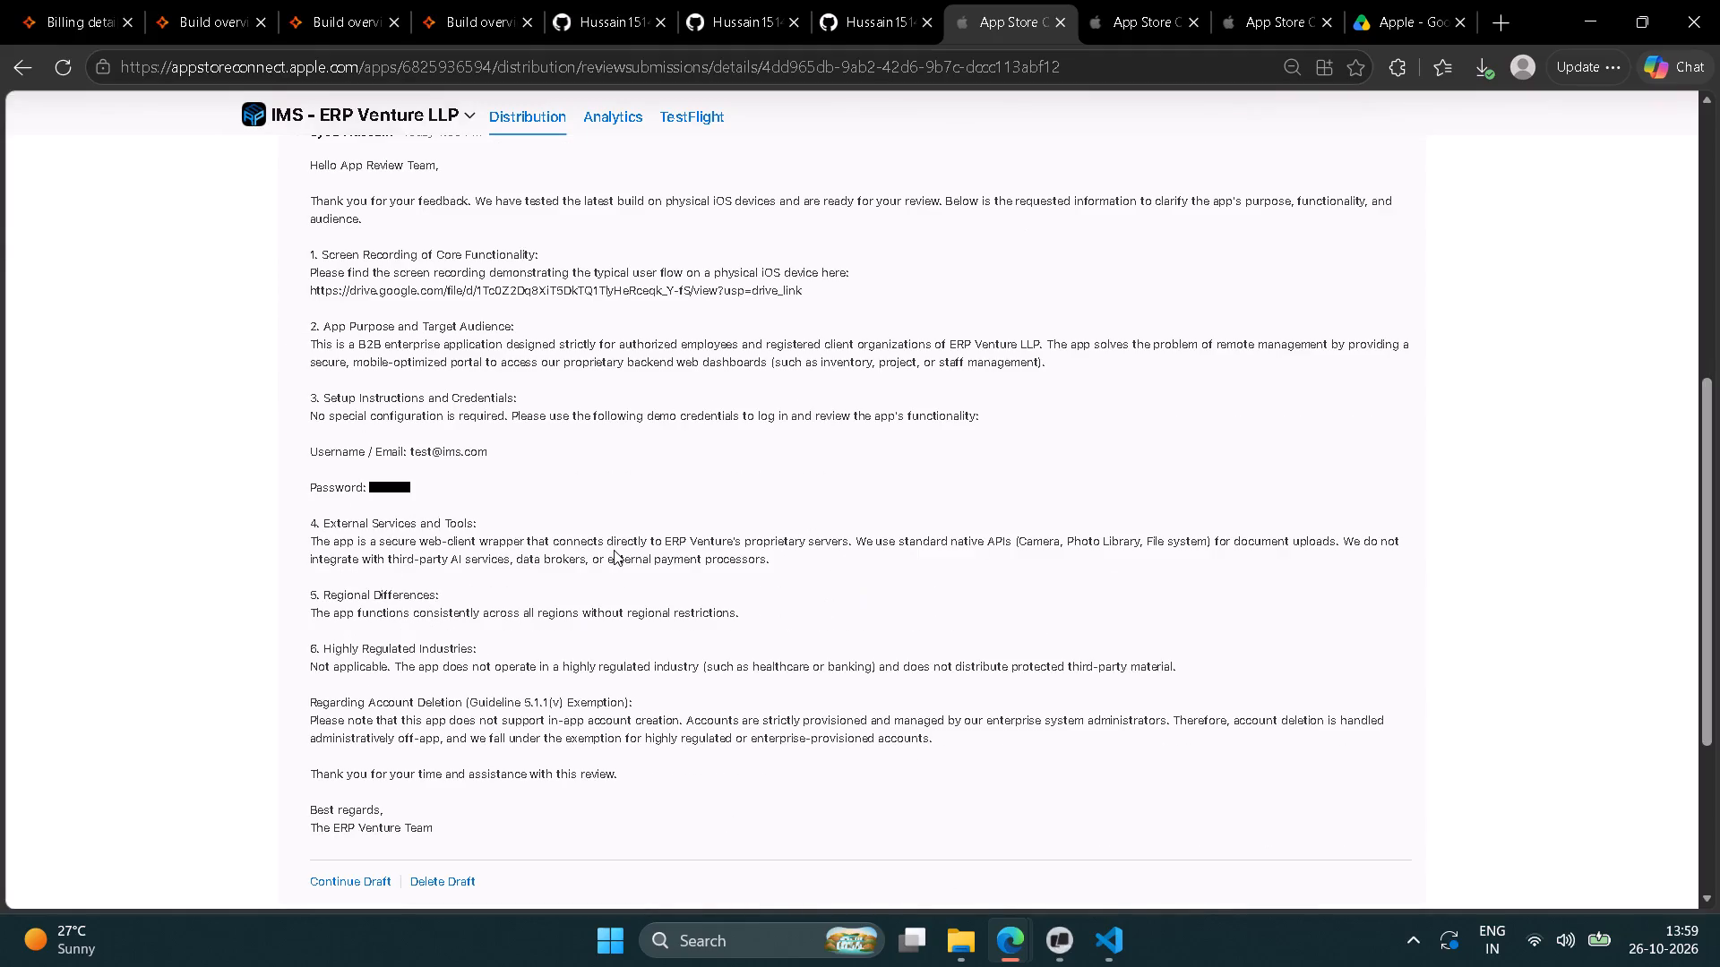
{"action": "scroll", "coordinate": [614, 550], "scroll_direction": "down", "scroll_amount": 1}
{"action": "left_click", "coordinate": [340, 583]}
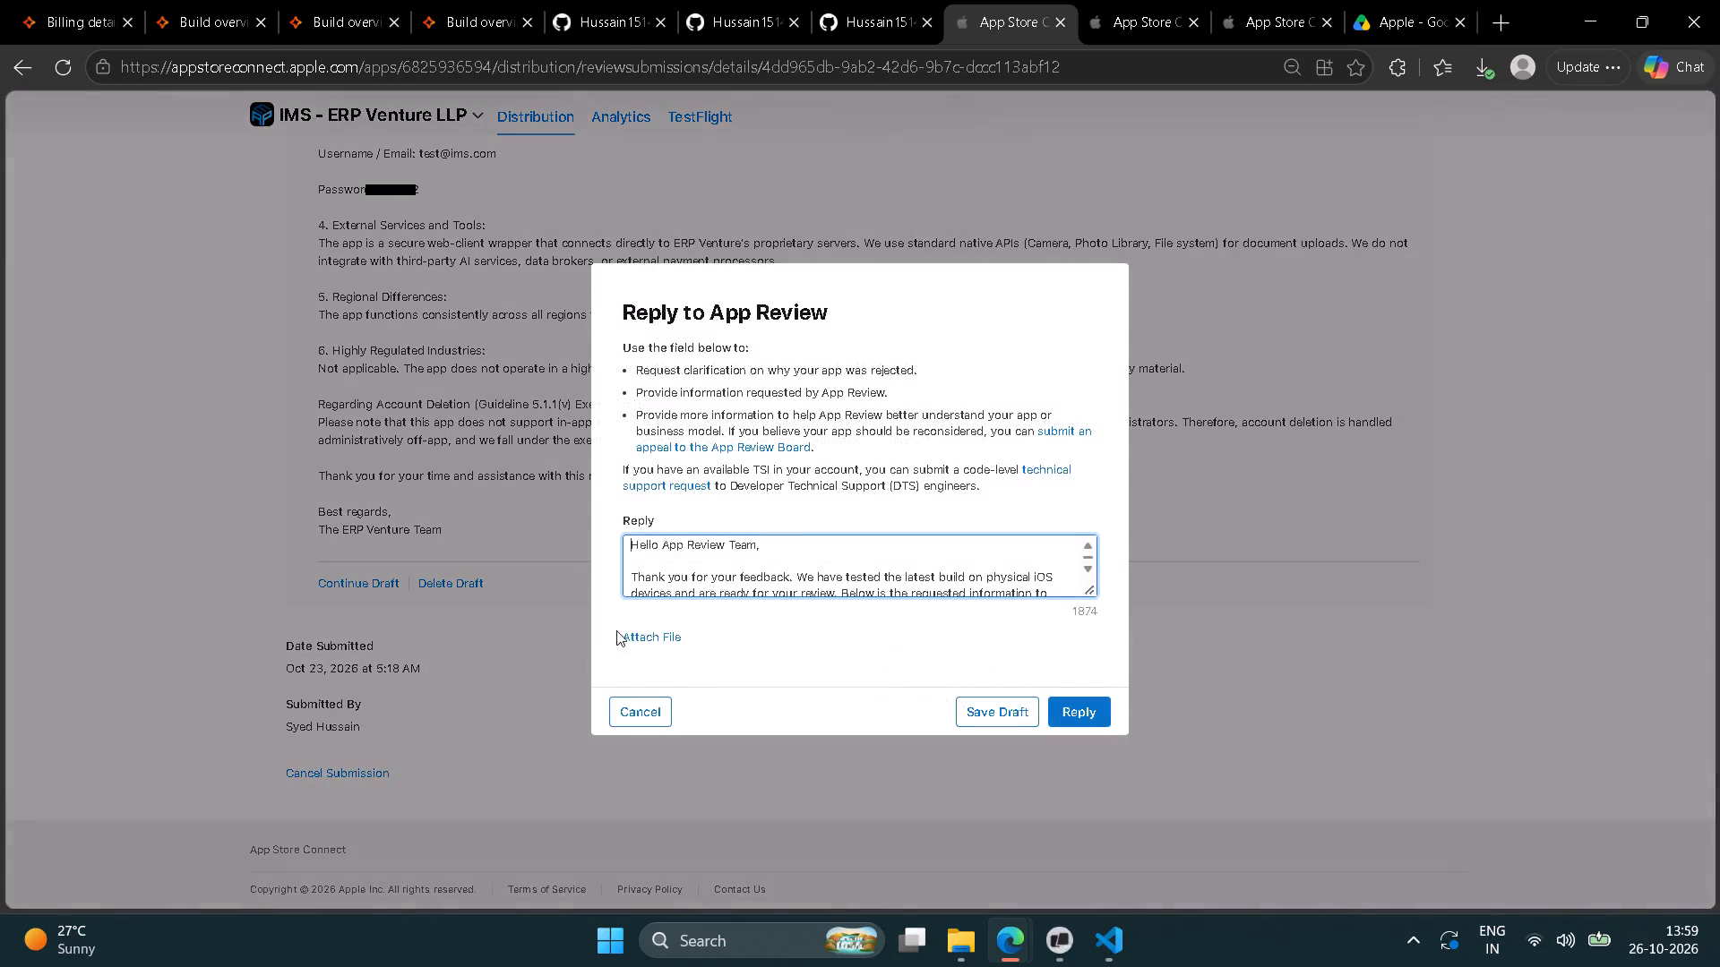
{"action": "scroll", "coordinate": [763, 555], "scroll_direction": "down", "scroll_amount": 3}
{"action": "left_click", "coordinate": [664, 643]}
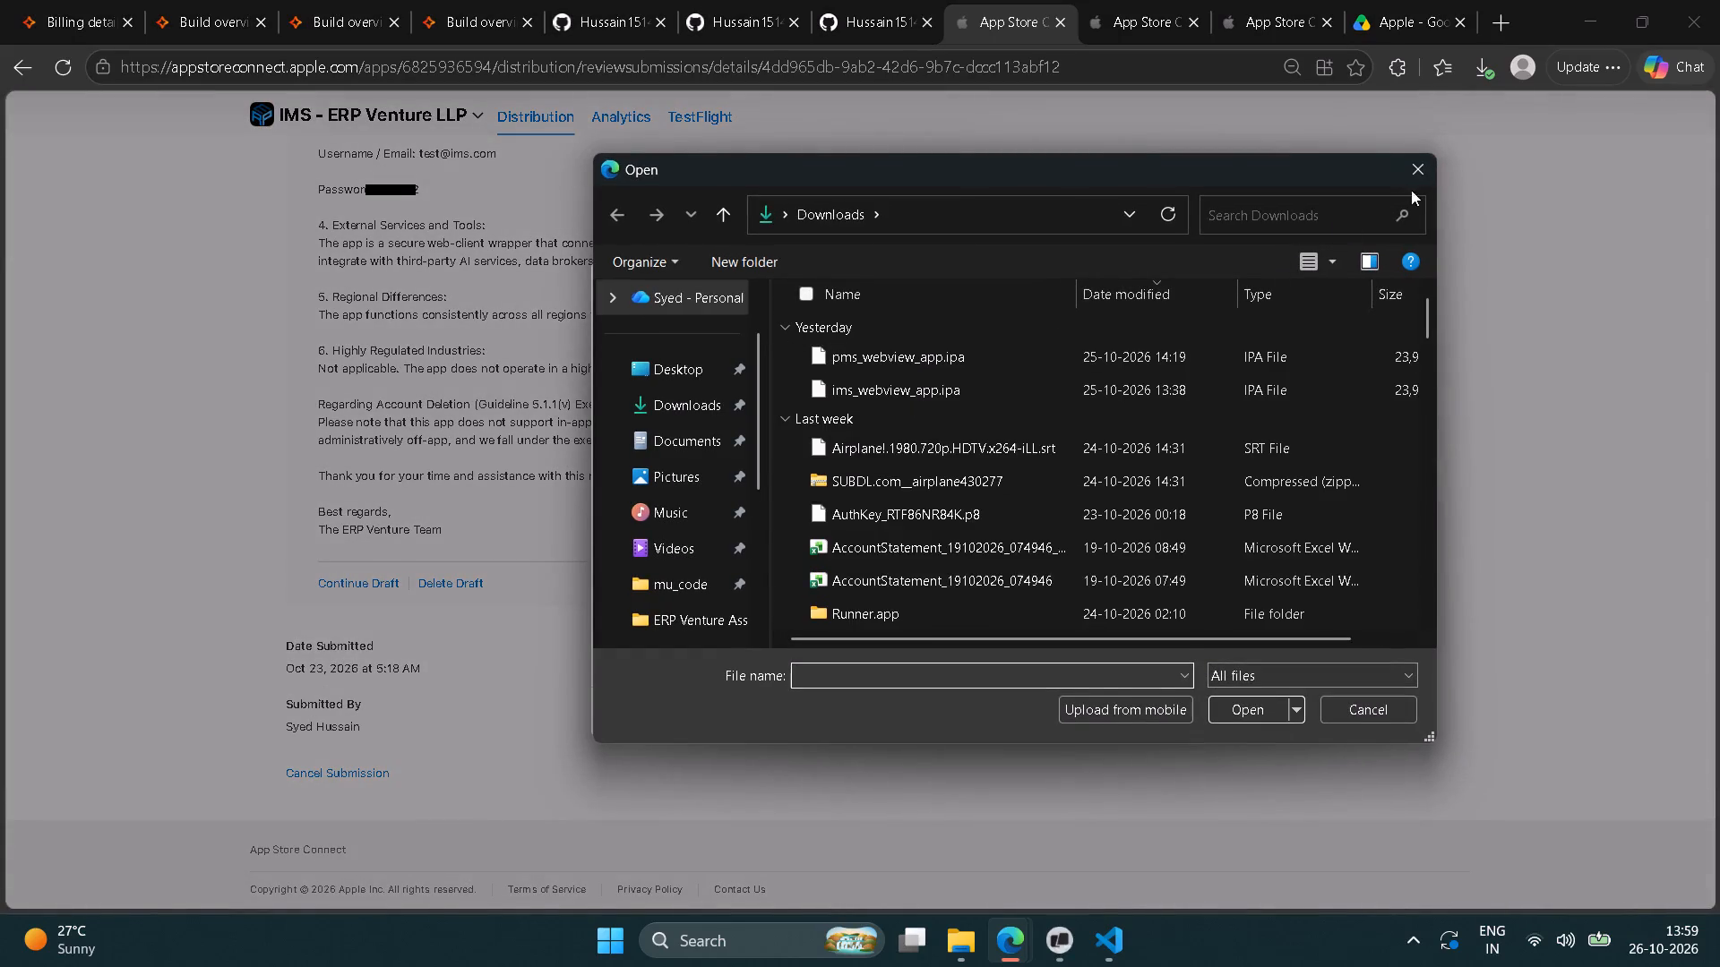
{"action": "left_click", "coordinate": [1415, 184]}
Download all three VID-20261026 screen recordings together from the Apple folder in Google Drive.
{"action": "left_click", "coordinate": [1426, 25]}
{"action": "left_click", "coordinate": [555, 639]}
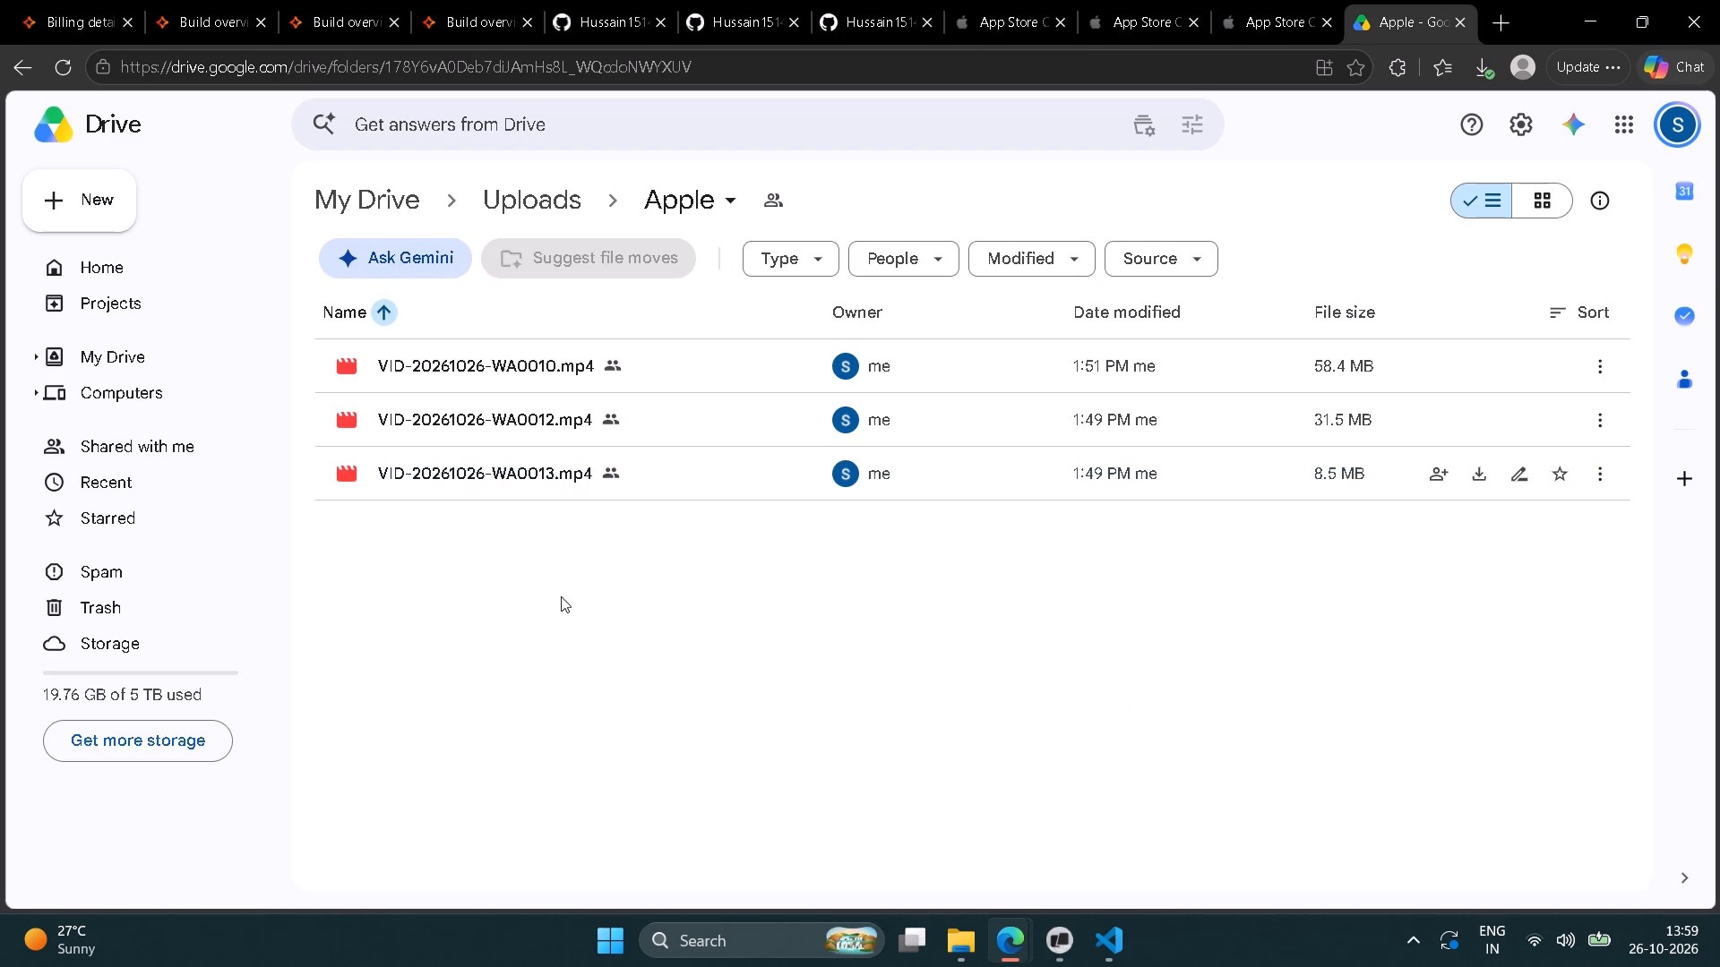
{"action": "left_click", "coordinate": [326, 472]}
{"action": "left_click", "coordinate": [490, 539]}
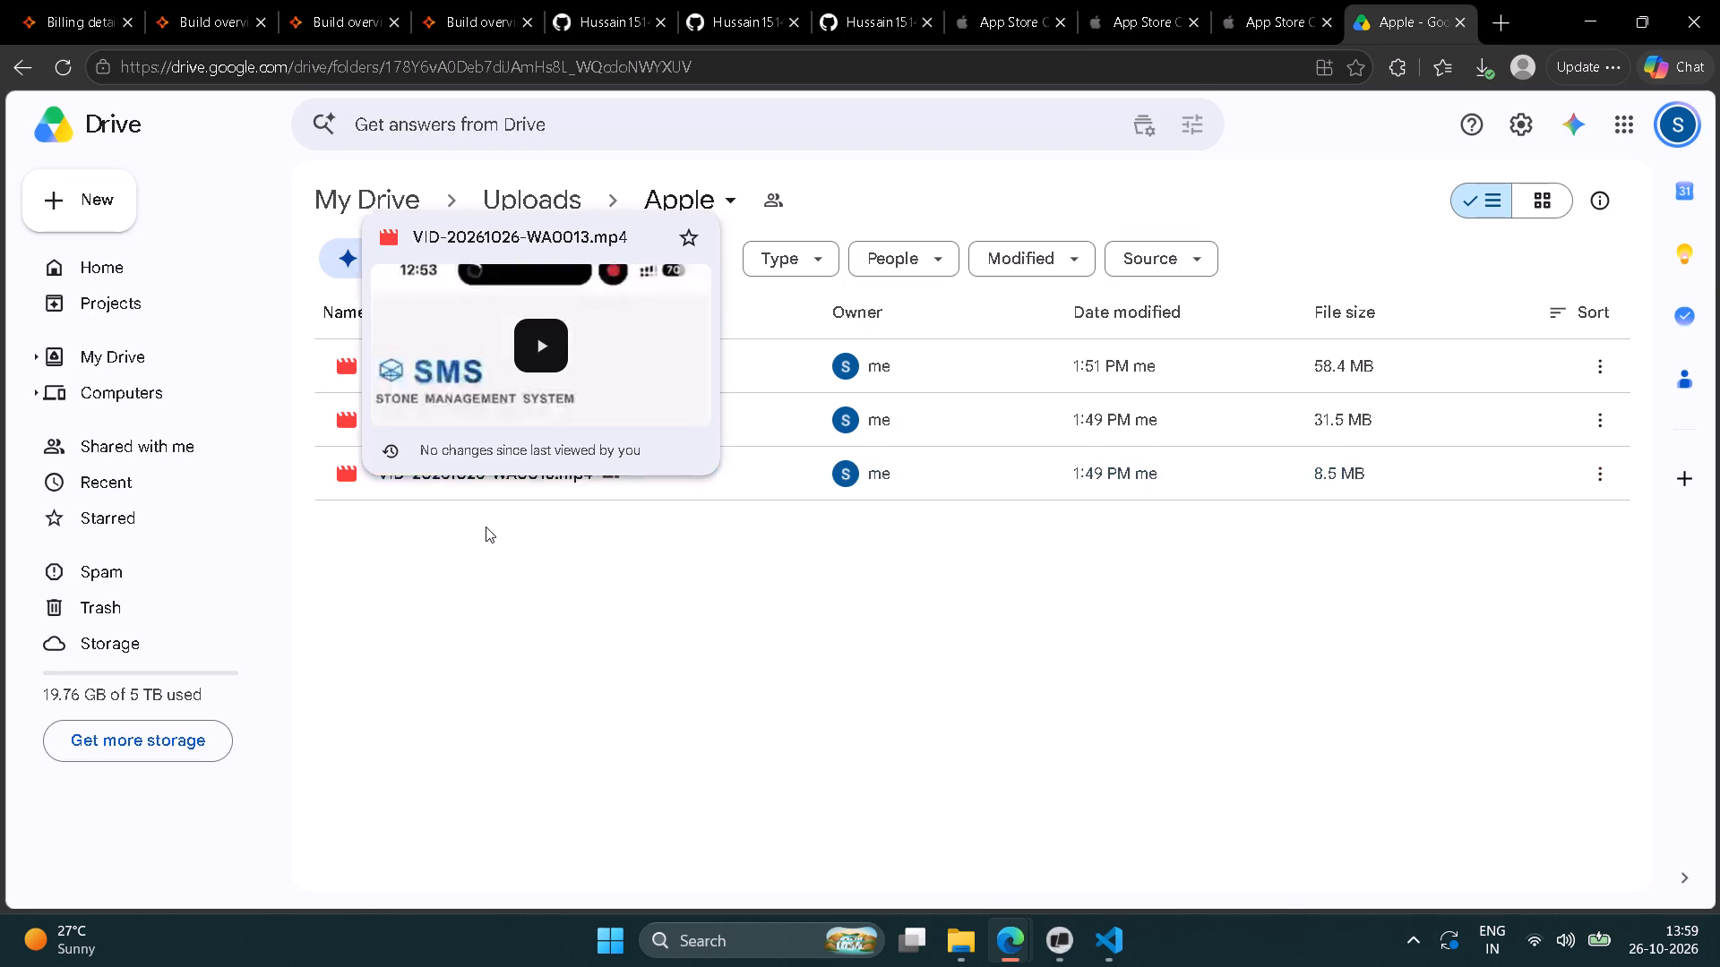
{"action": "left_click_drag", "start_coordinate": [625, 539], "coordinate": [584, 357]}
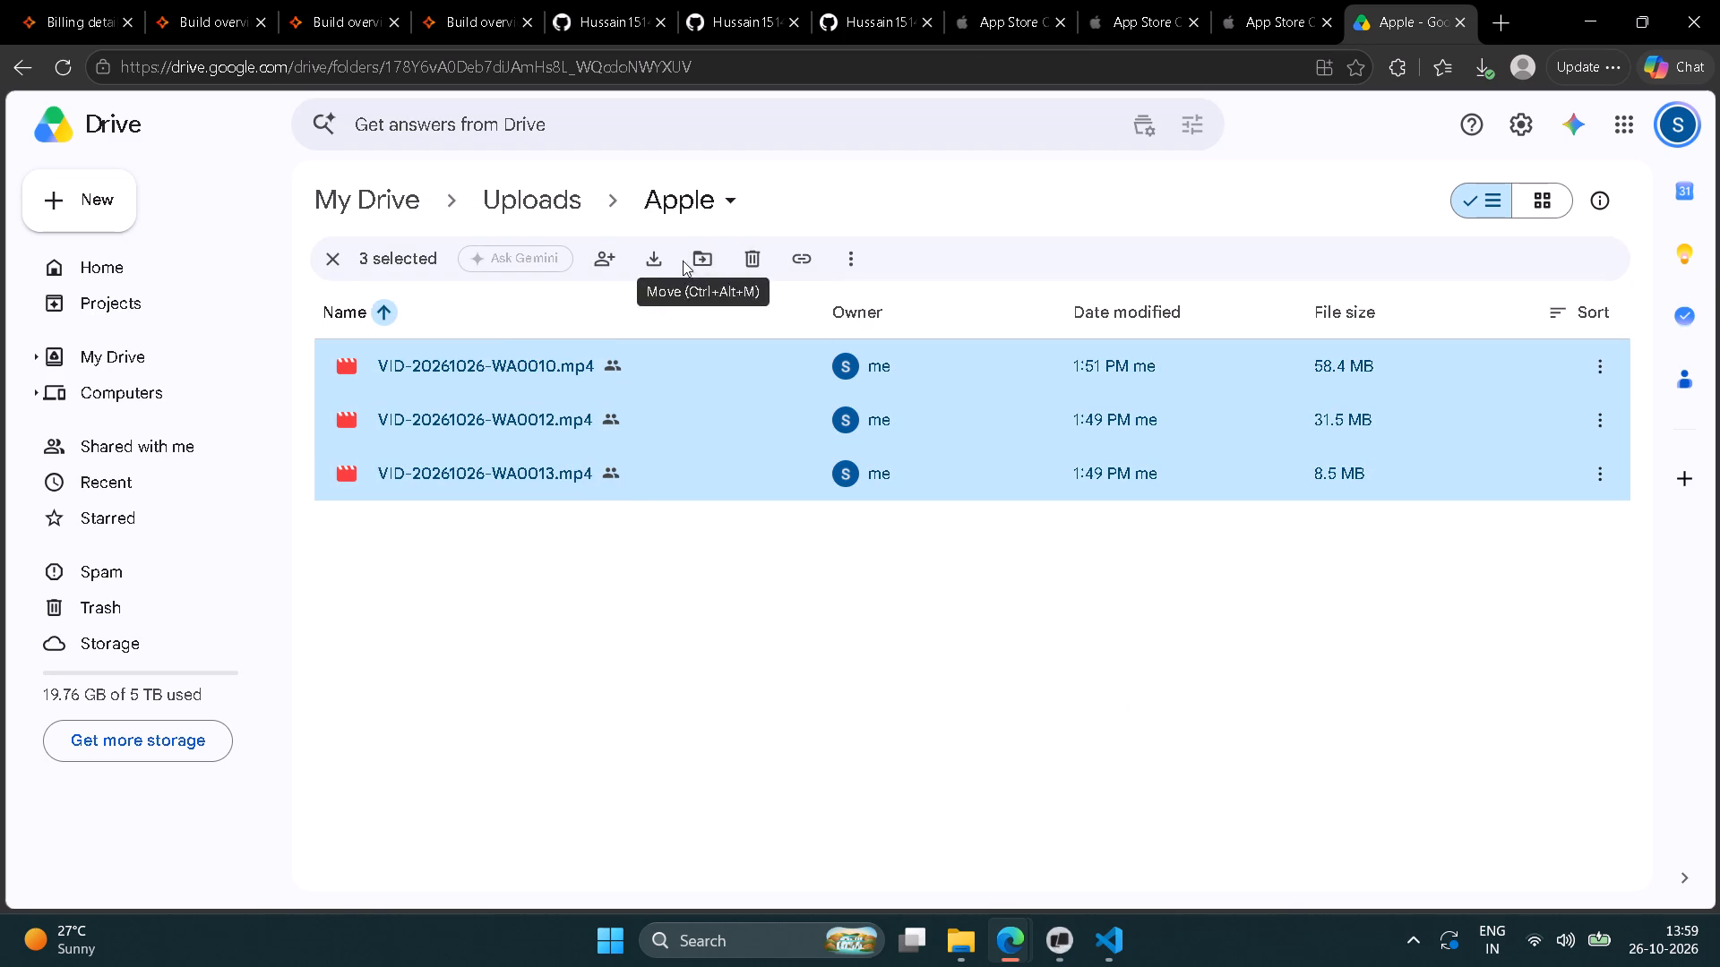
{"action": "left_click", "coordinate": [662, 259]}
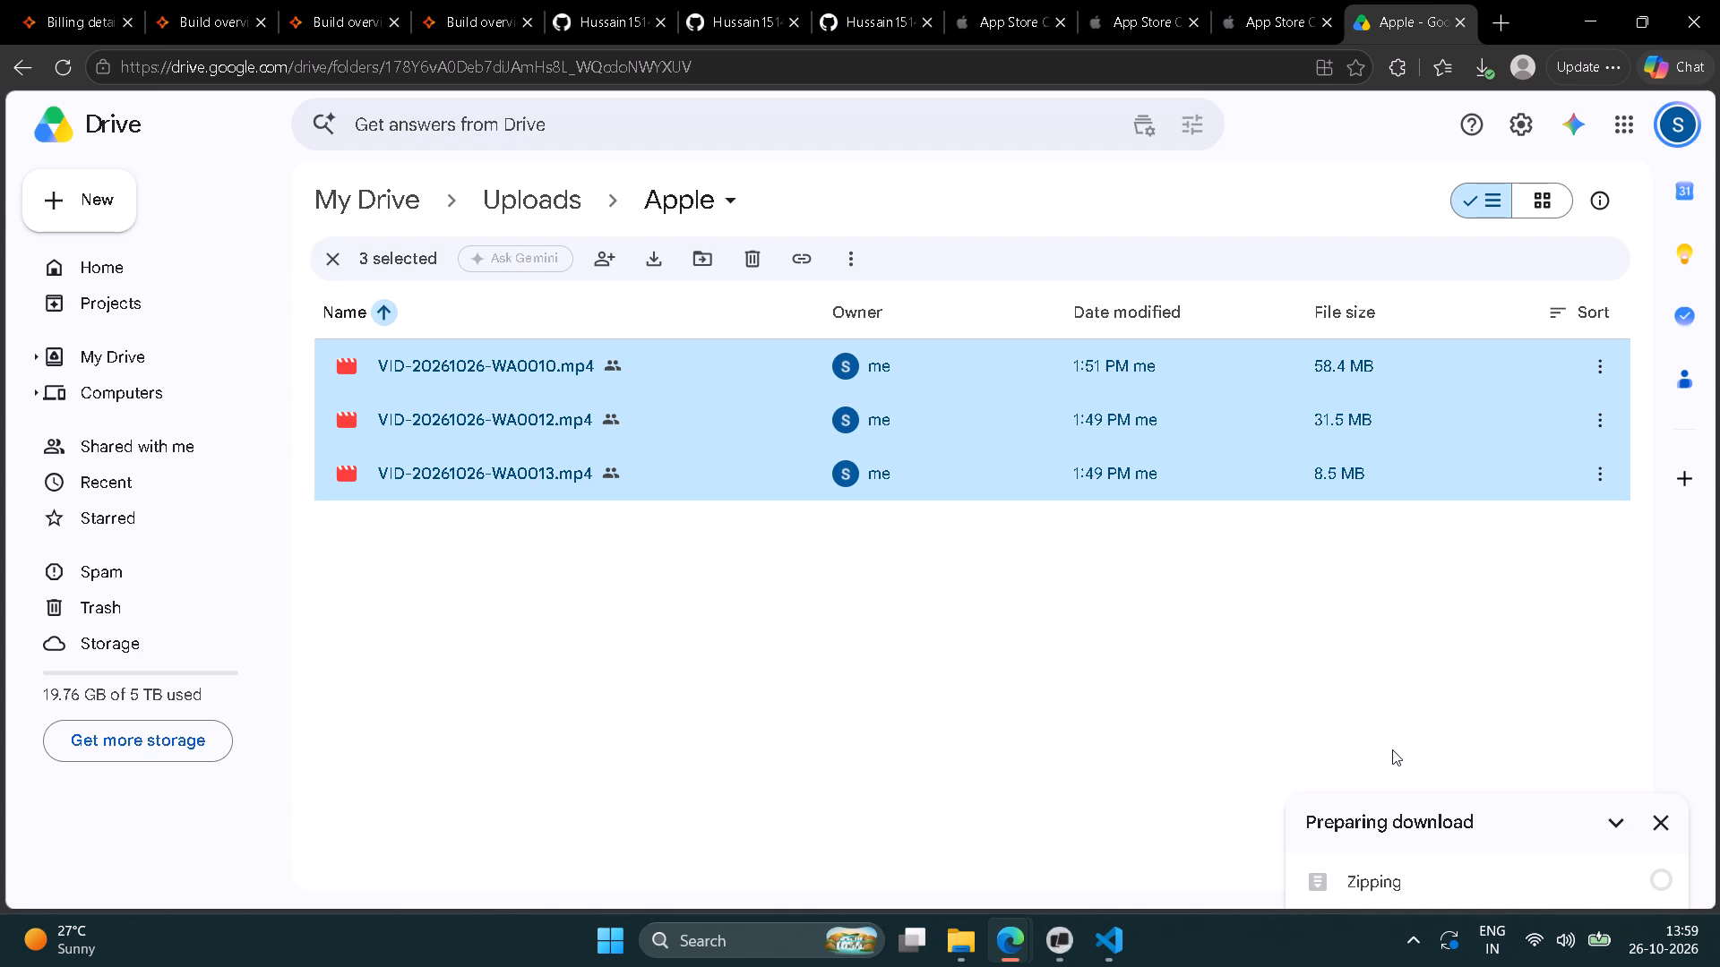
{"action": "scroll", "coordinate": [1476, 844], "scroll_direction": "down", "scroll_amount": 2}
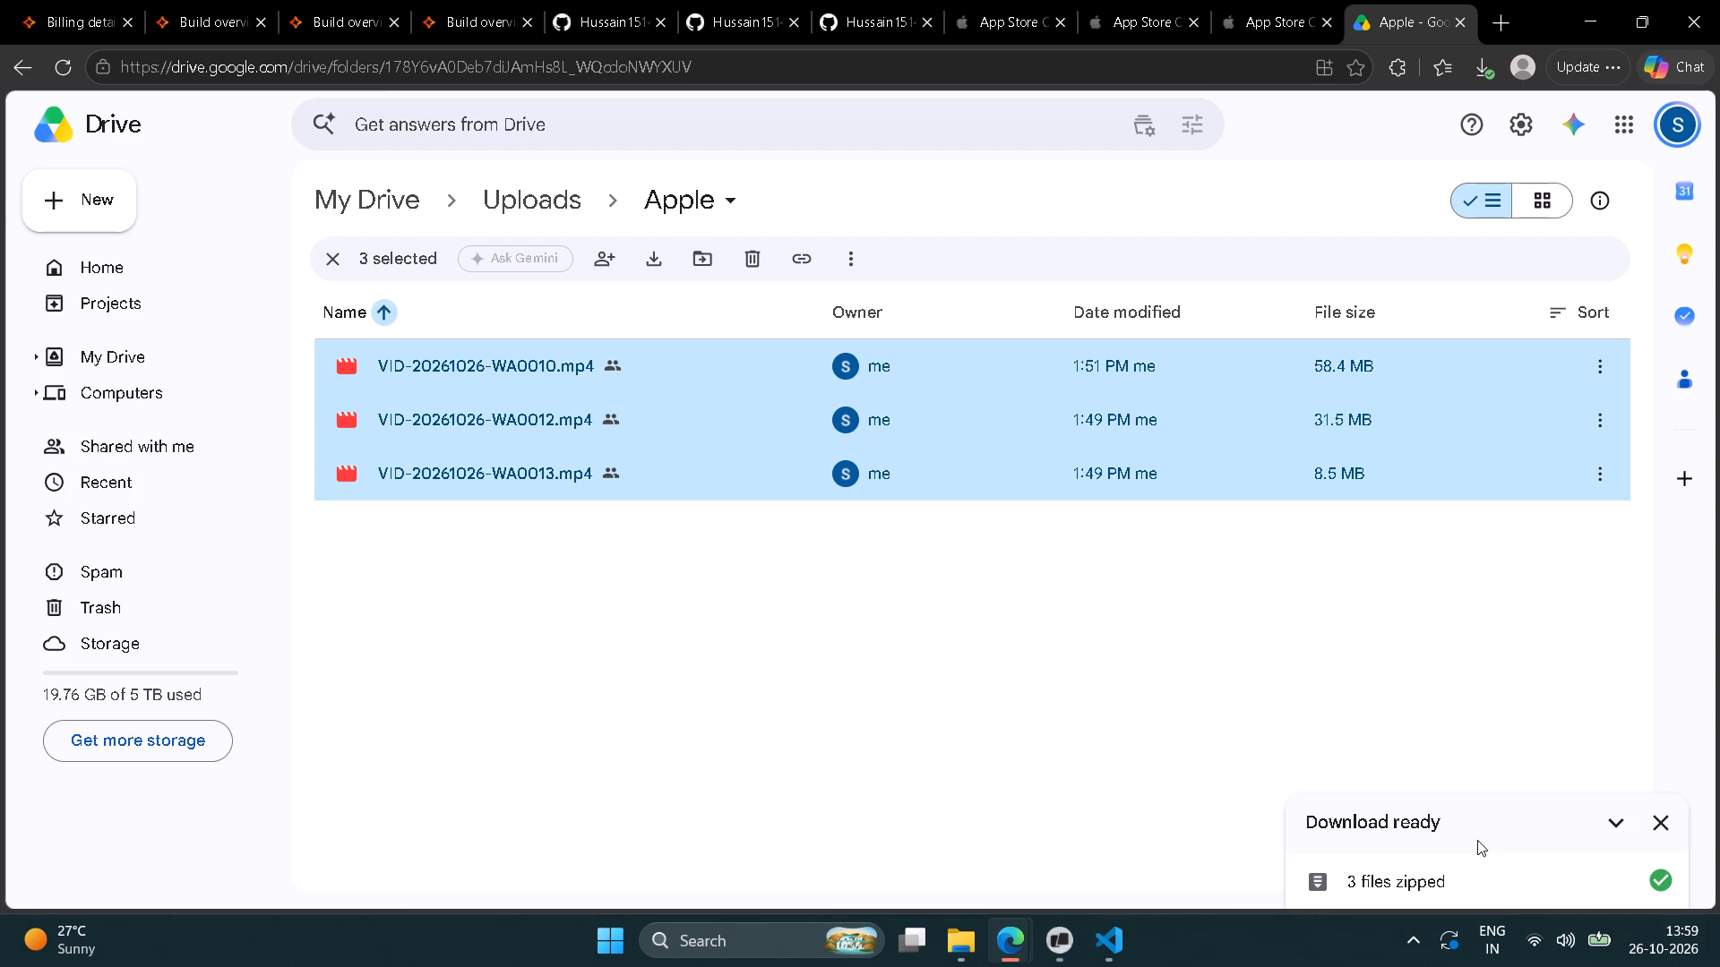
{"action": "scroll", "coordinate": [1441, 881], "scroll_direction": "down", "scroll_amount": 2}
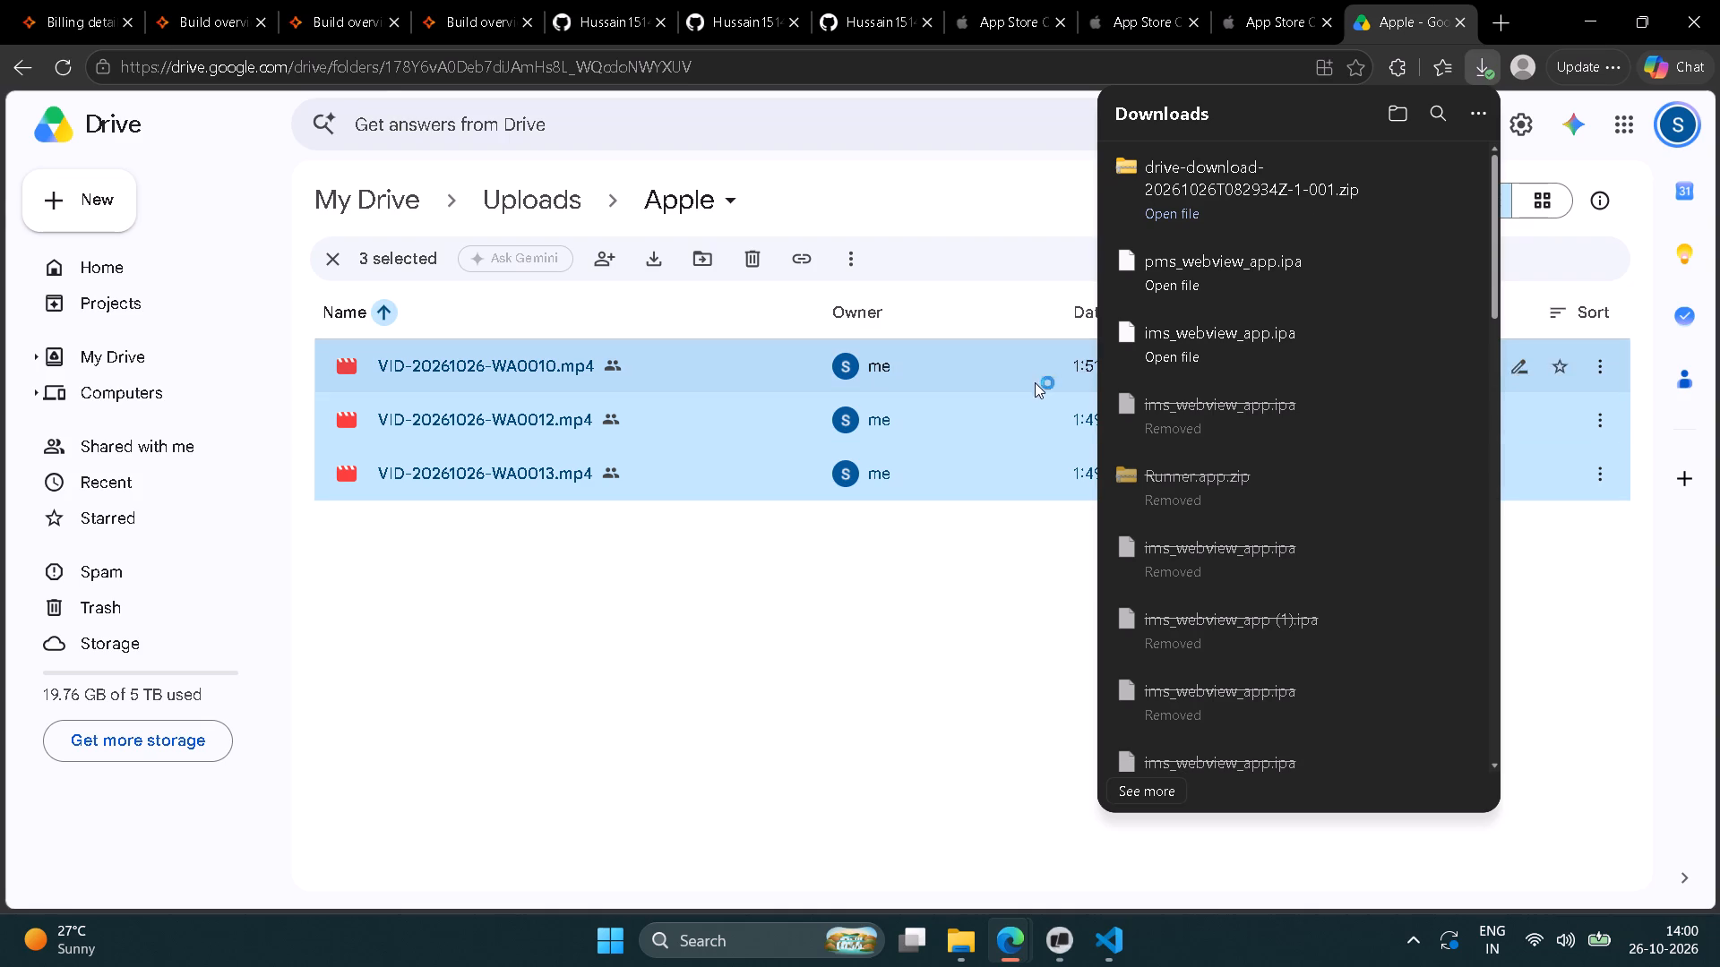
Extract the downloaded drive-download-20261026T082934Z-1-001.zip into a folder of the same name in Downloads.
{"action": "left_click", "coordinate": [1159, 214]}
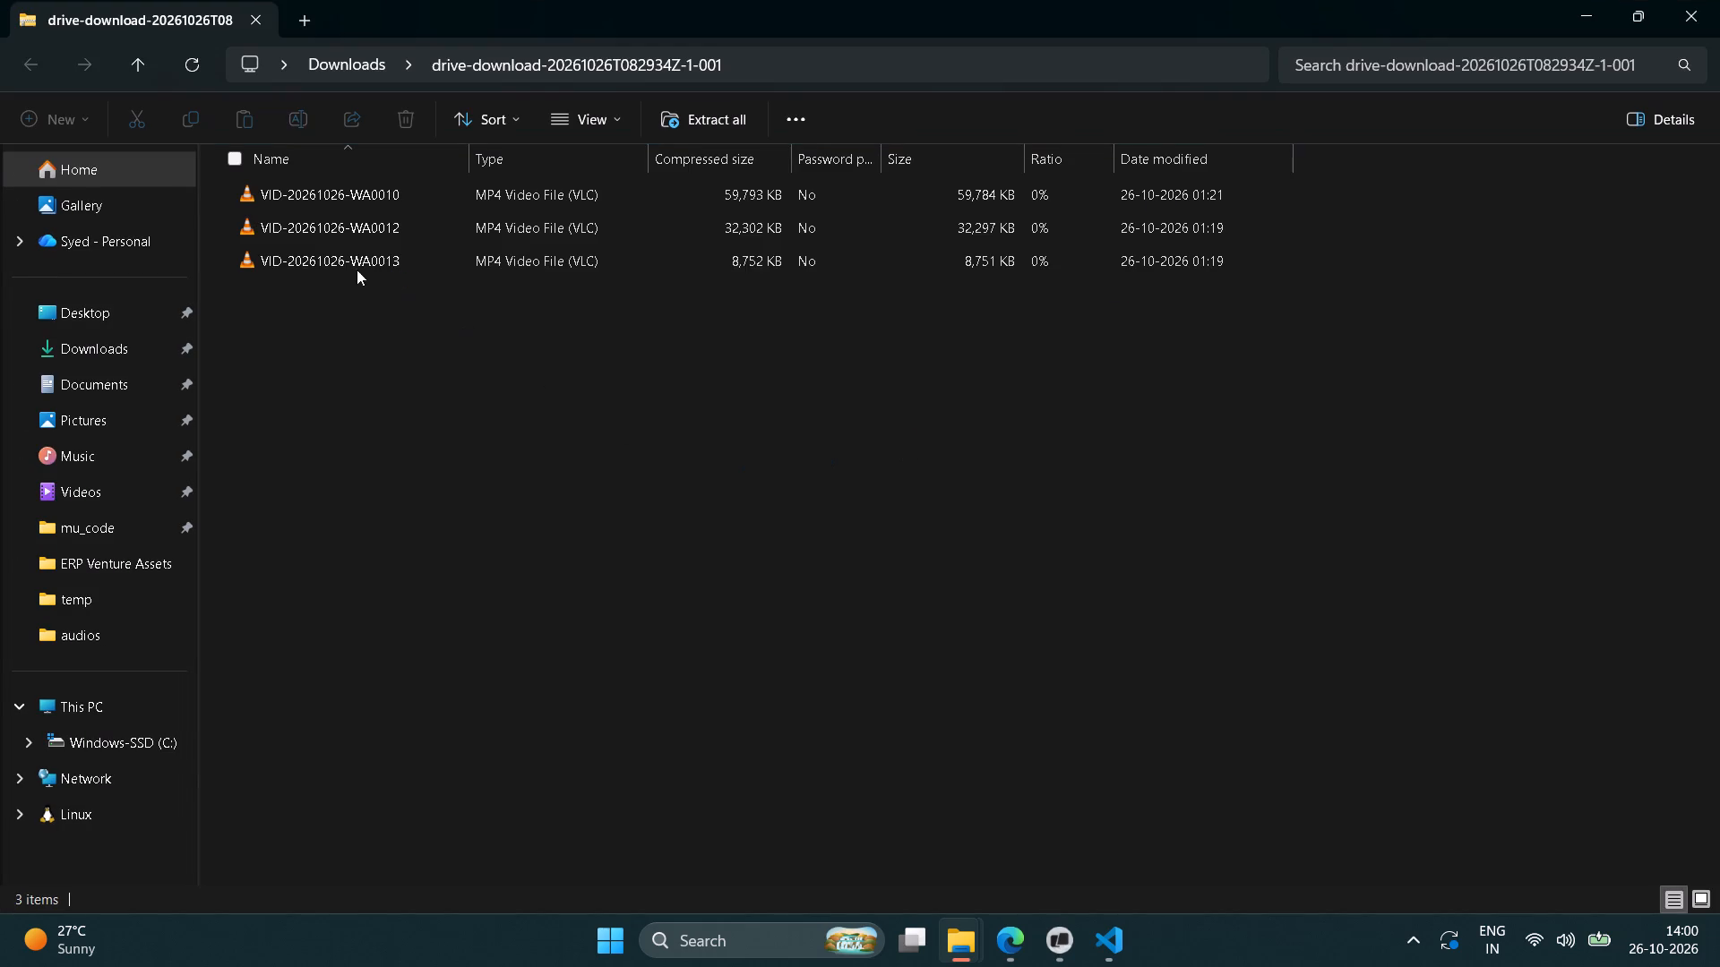
{"action": "left_click", "coordinate": [328, 55]}
{"action": "right_click", "coordinate": [332, 212]}
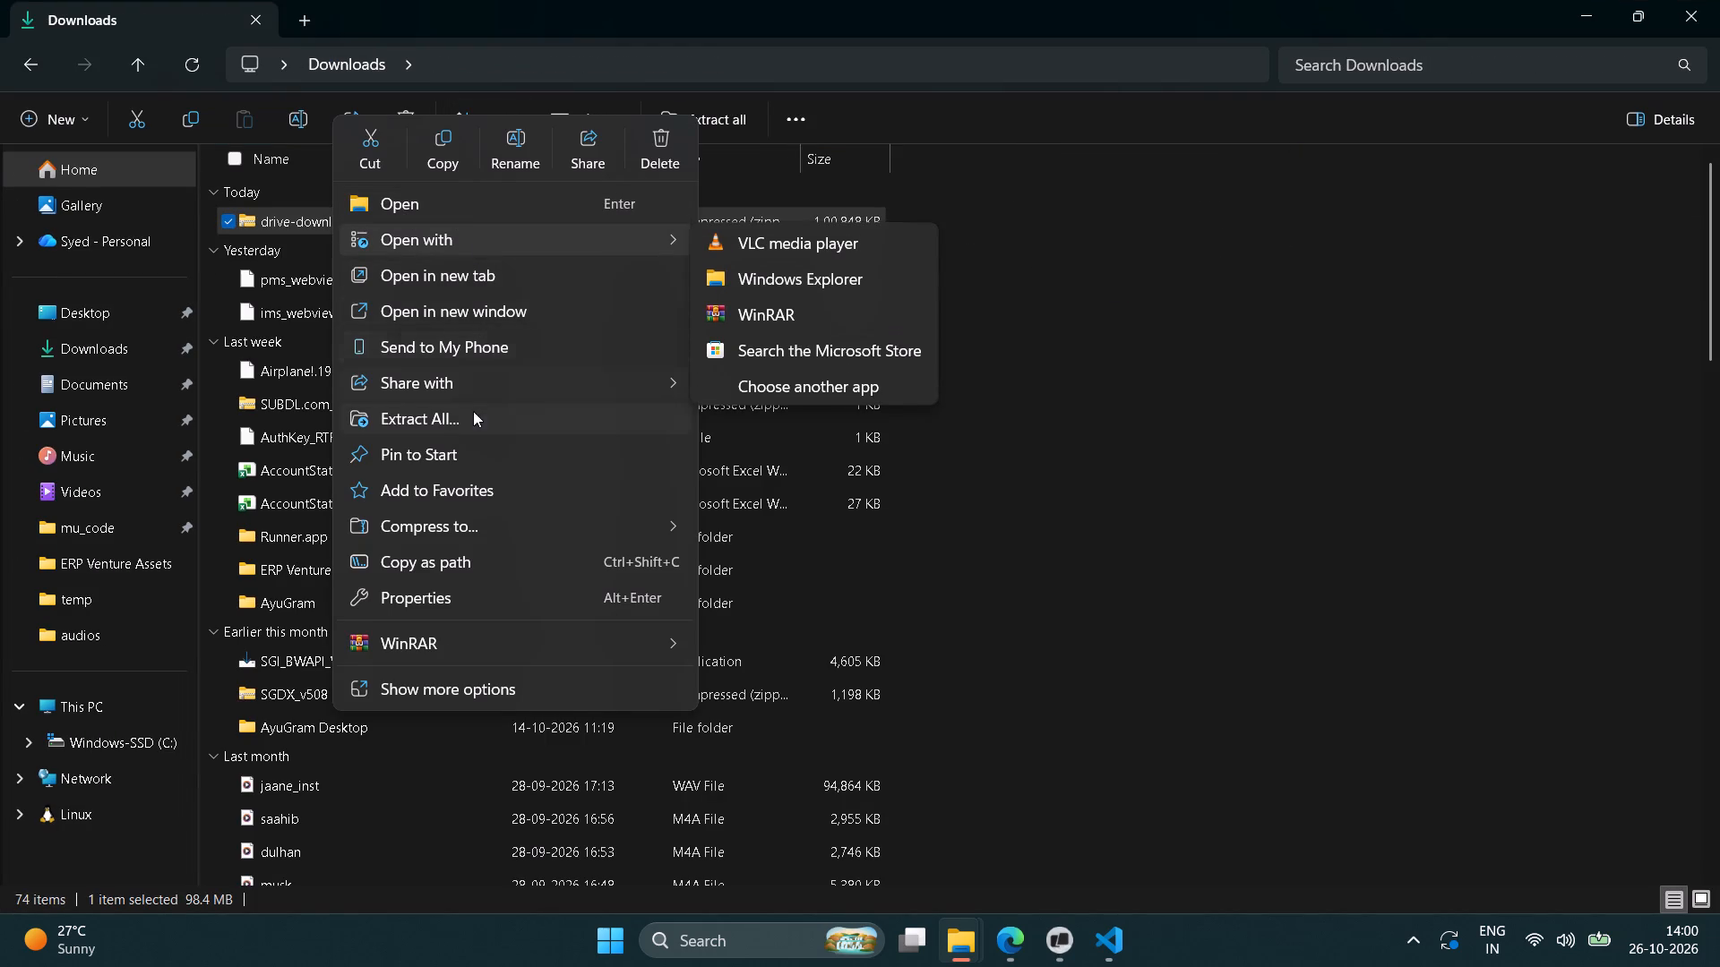
{"action": "left_click", "coordinate": [473, 411]}
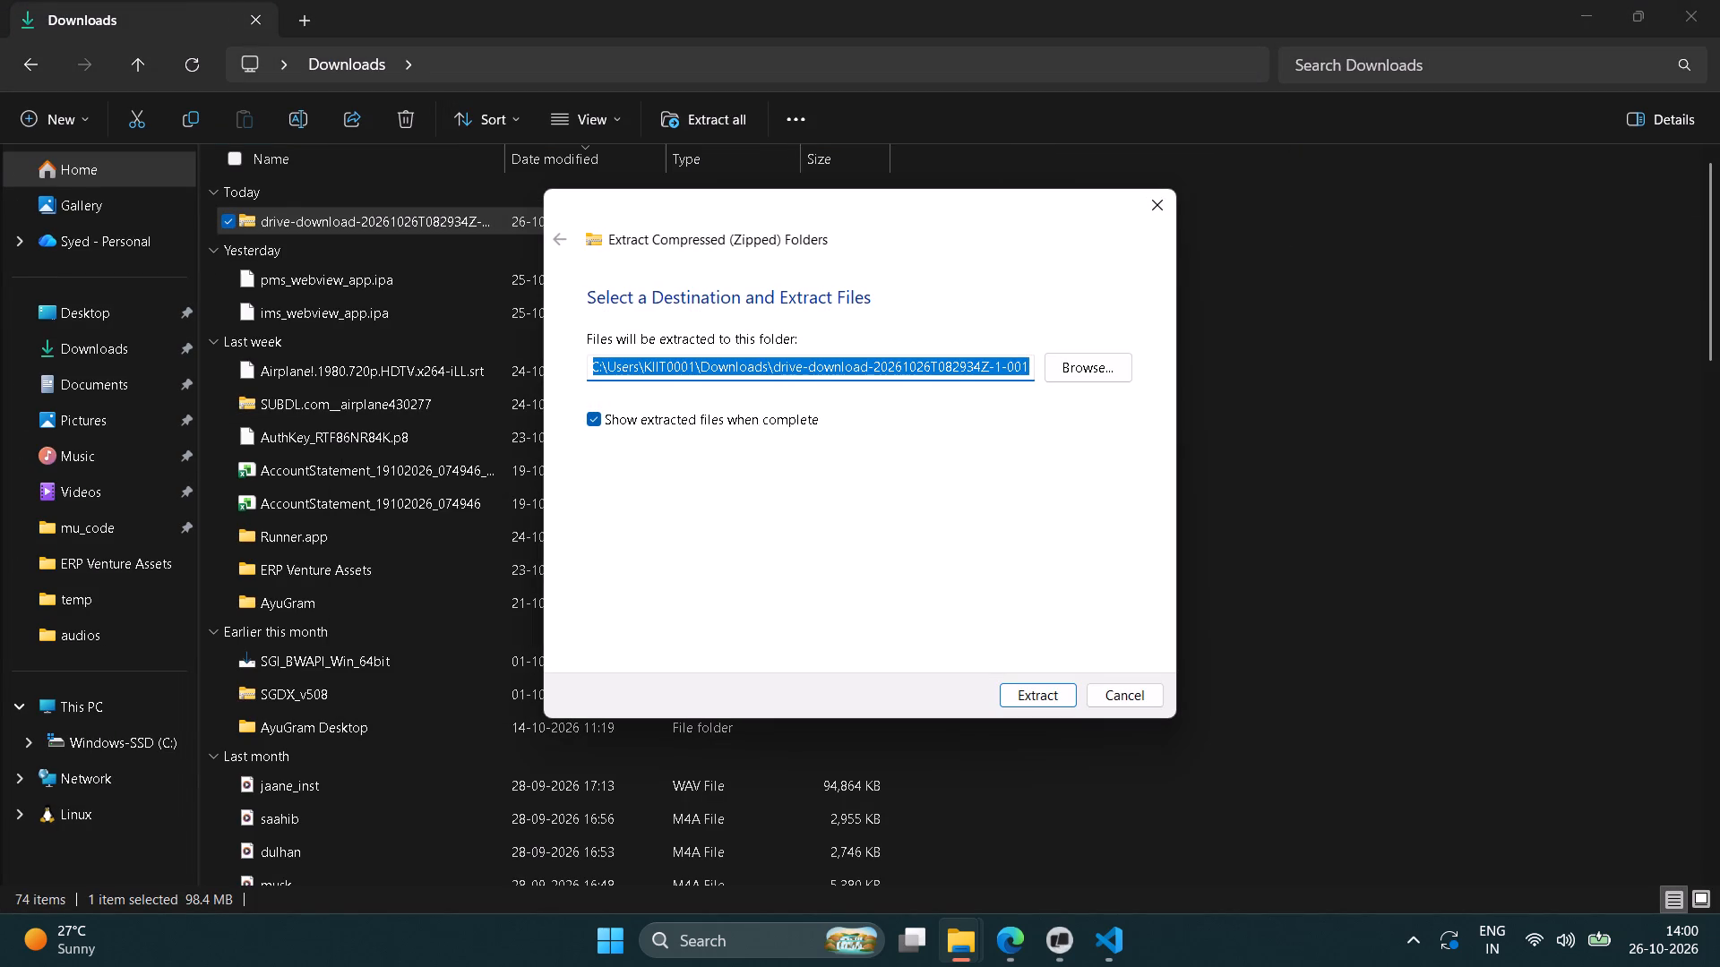
{"action": "left_click", "coordinate": [1049, 696]}
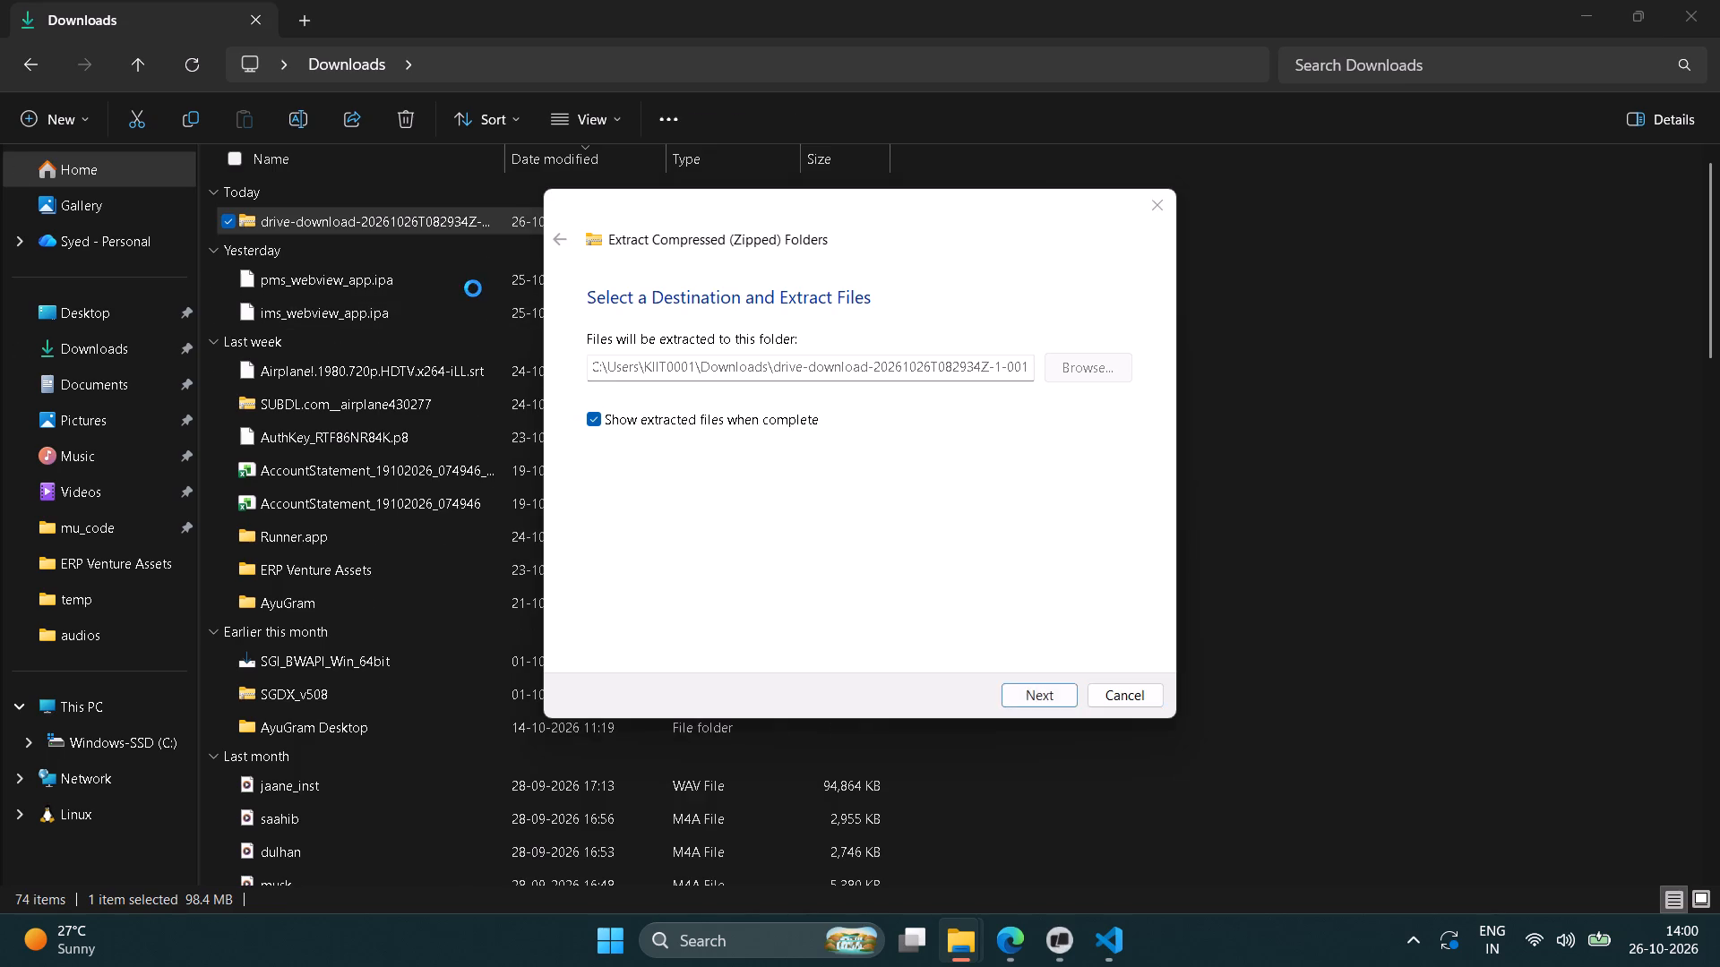
{"action": "left_click", "coordinate": [1710, 0]}
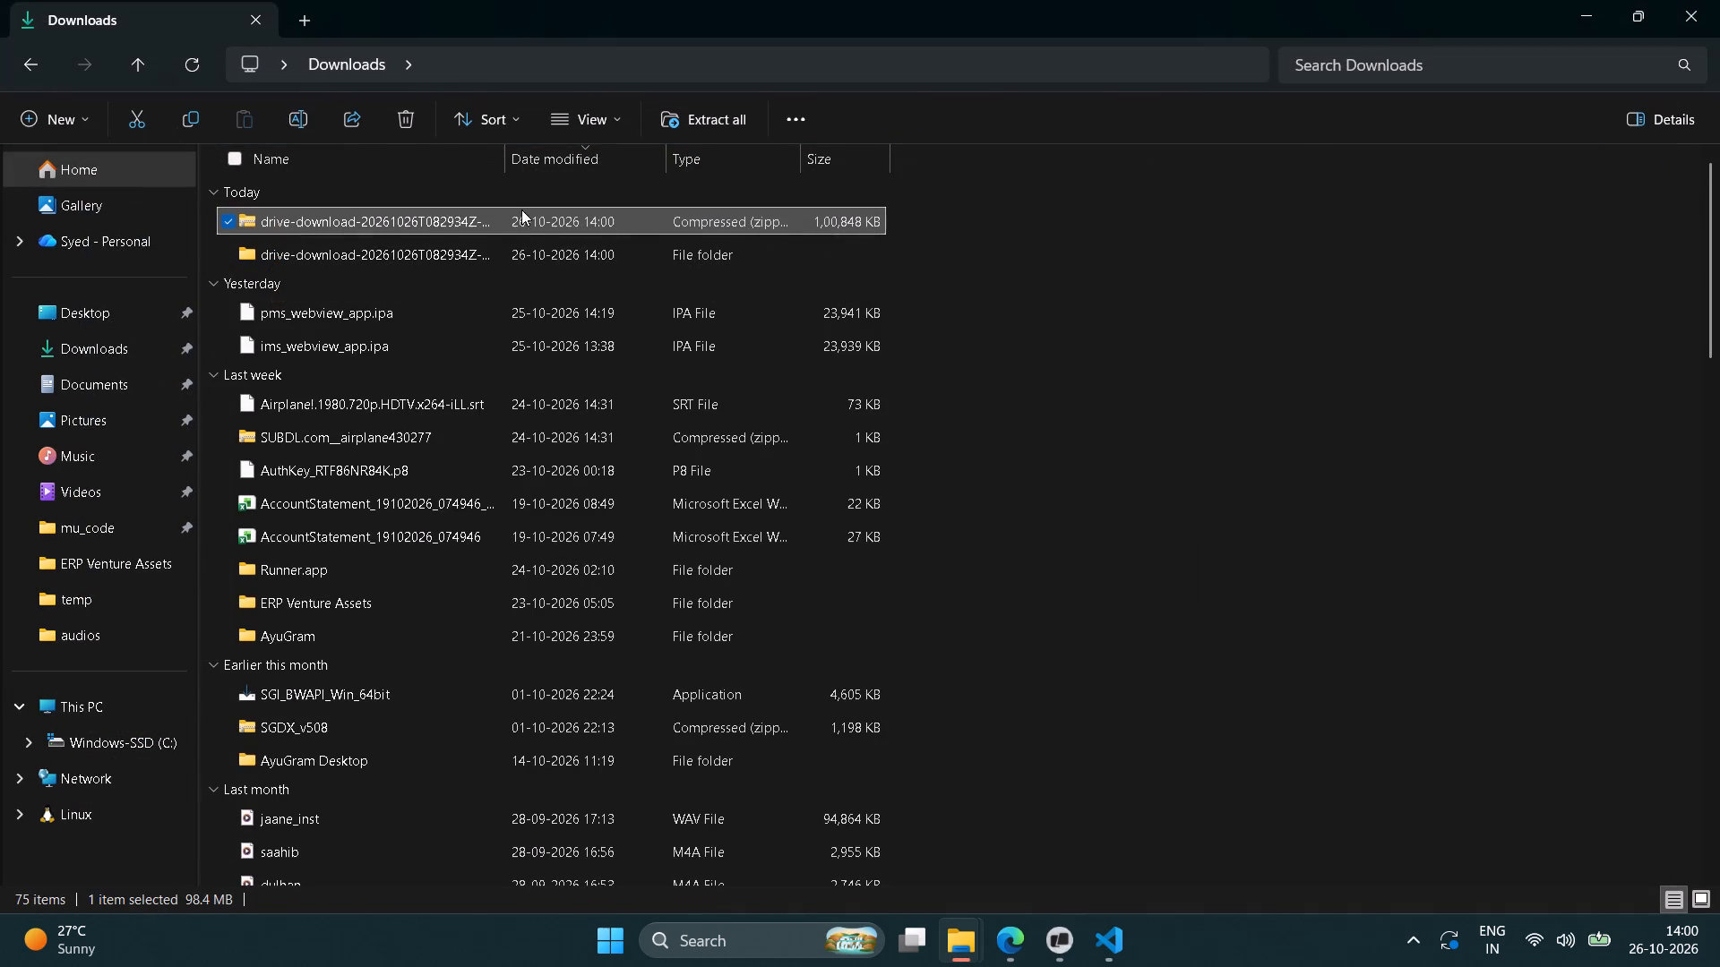
Permanently delete the downloaded drive-download zip archive from Downloads and return to the browser.
{"action": "key", "text": "shift+Delete"}
{"action": "key", "text": "Return"}
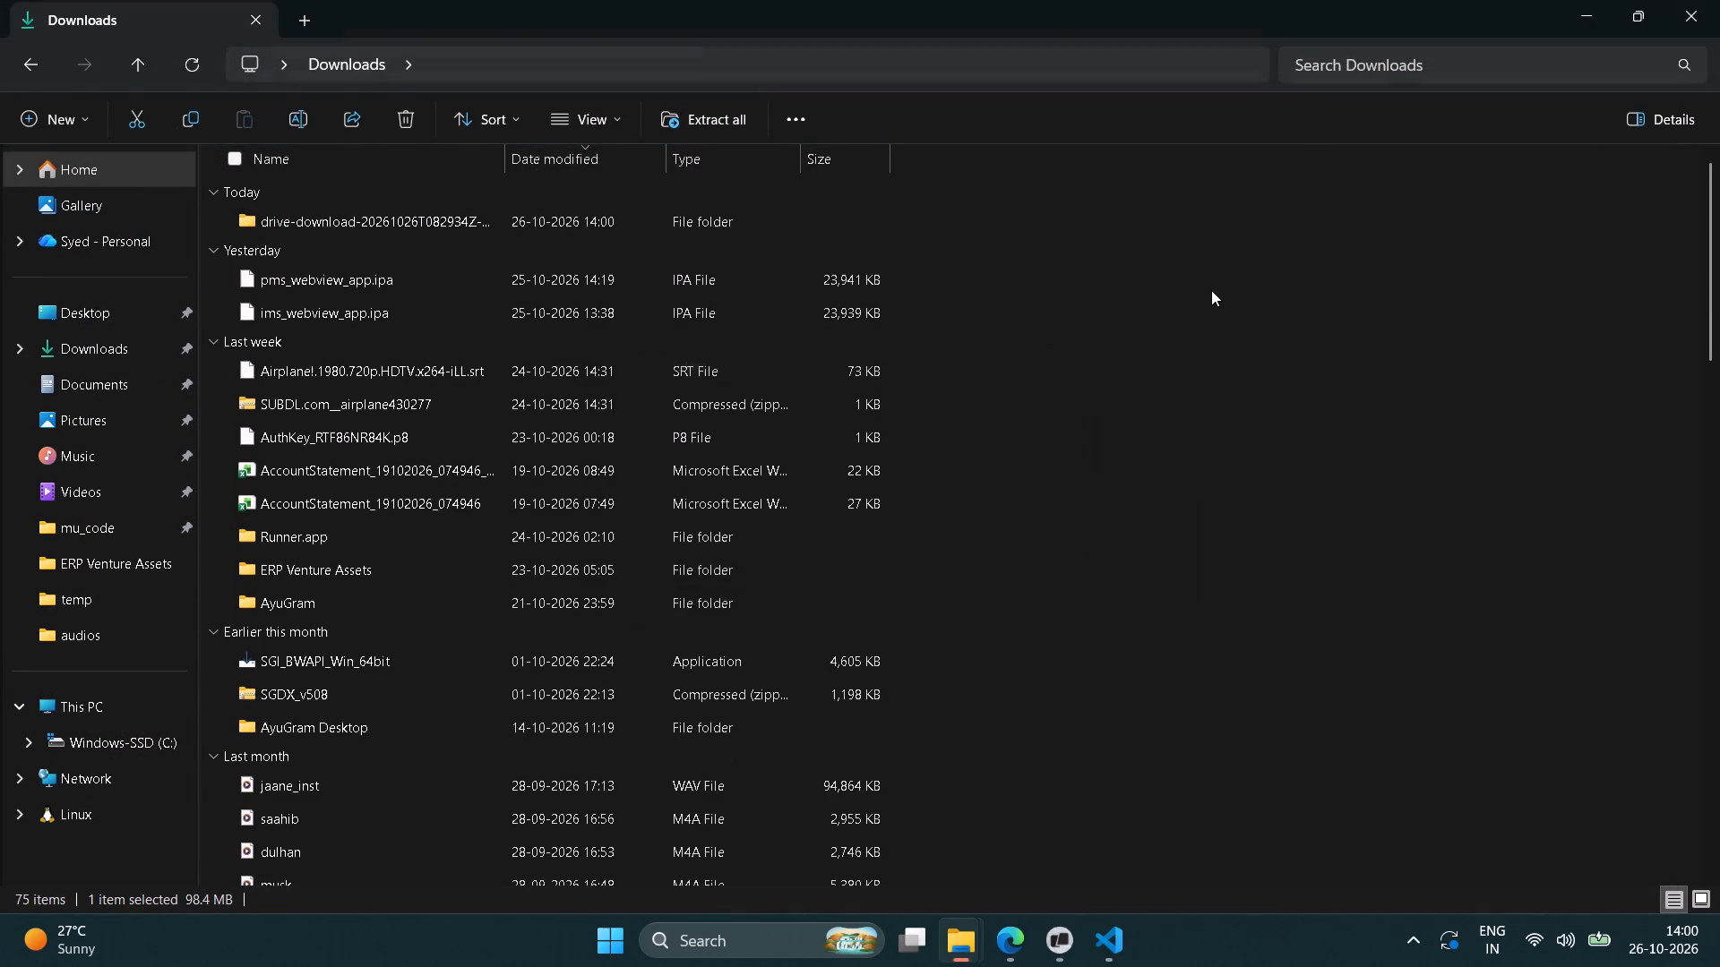
{"action": "left_click", "coordinate": [1719, 0]}
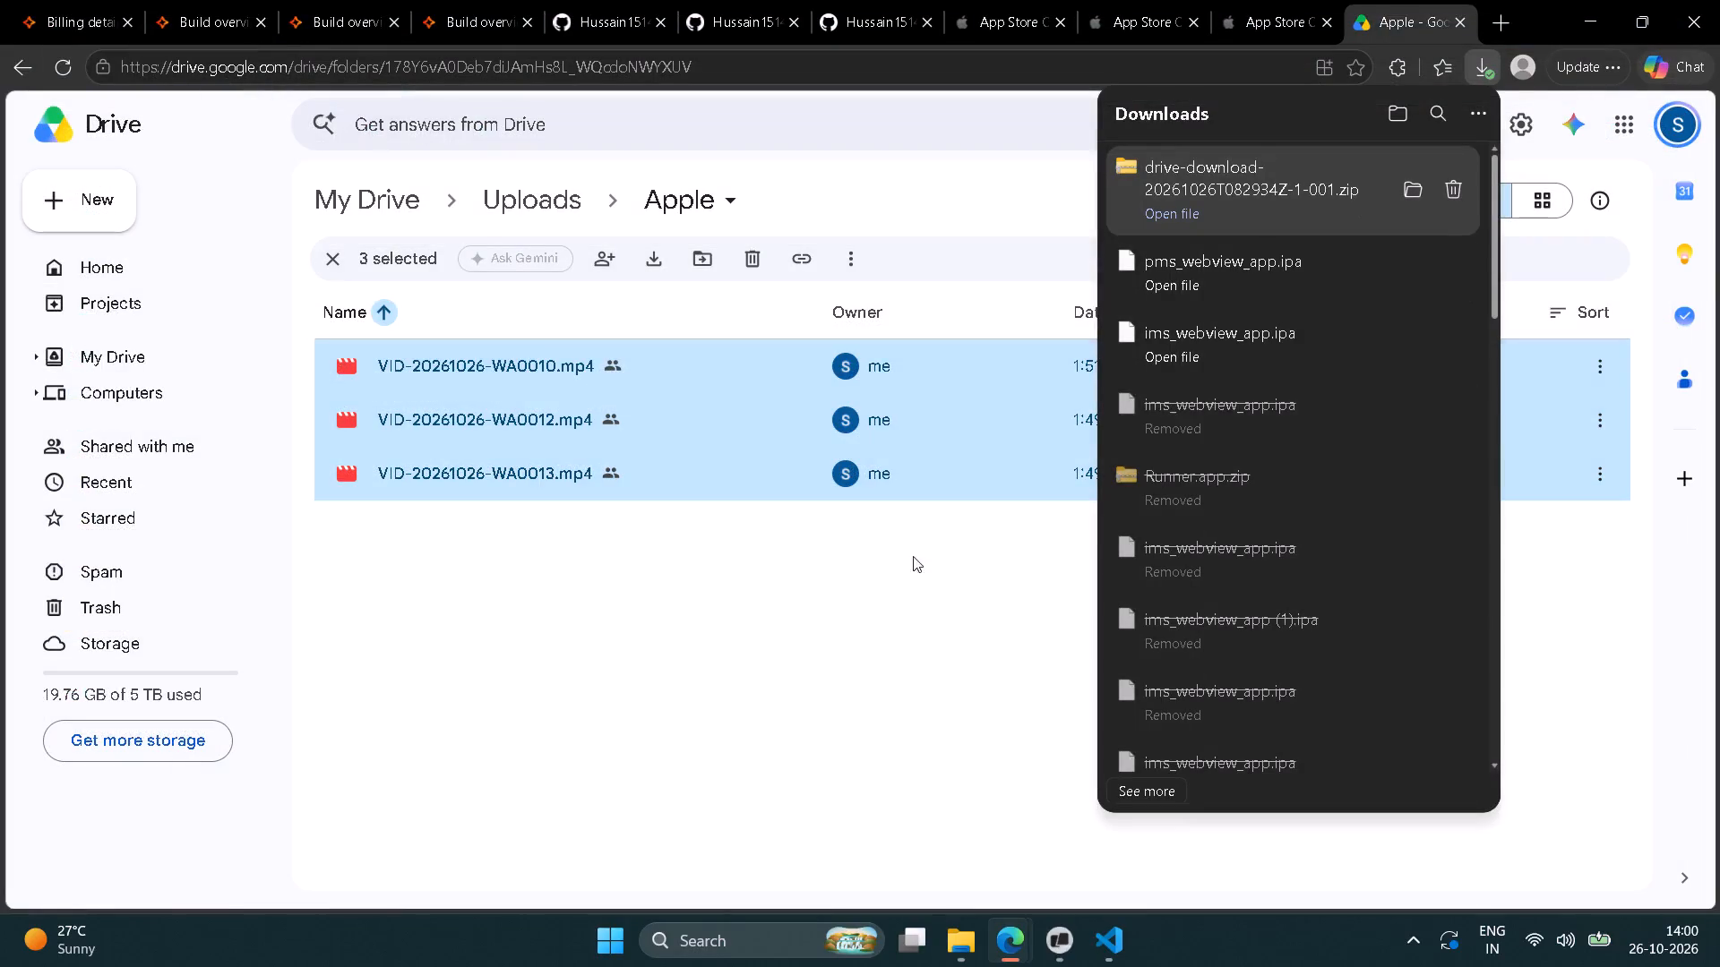
{"action": "left_click", "coordinate": [830, 589]}
Return to the IMS draft reply in App Store Connect and start attaching a file.
{"action": "left_click", "coordinate": [1047, 0]}
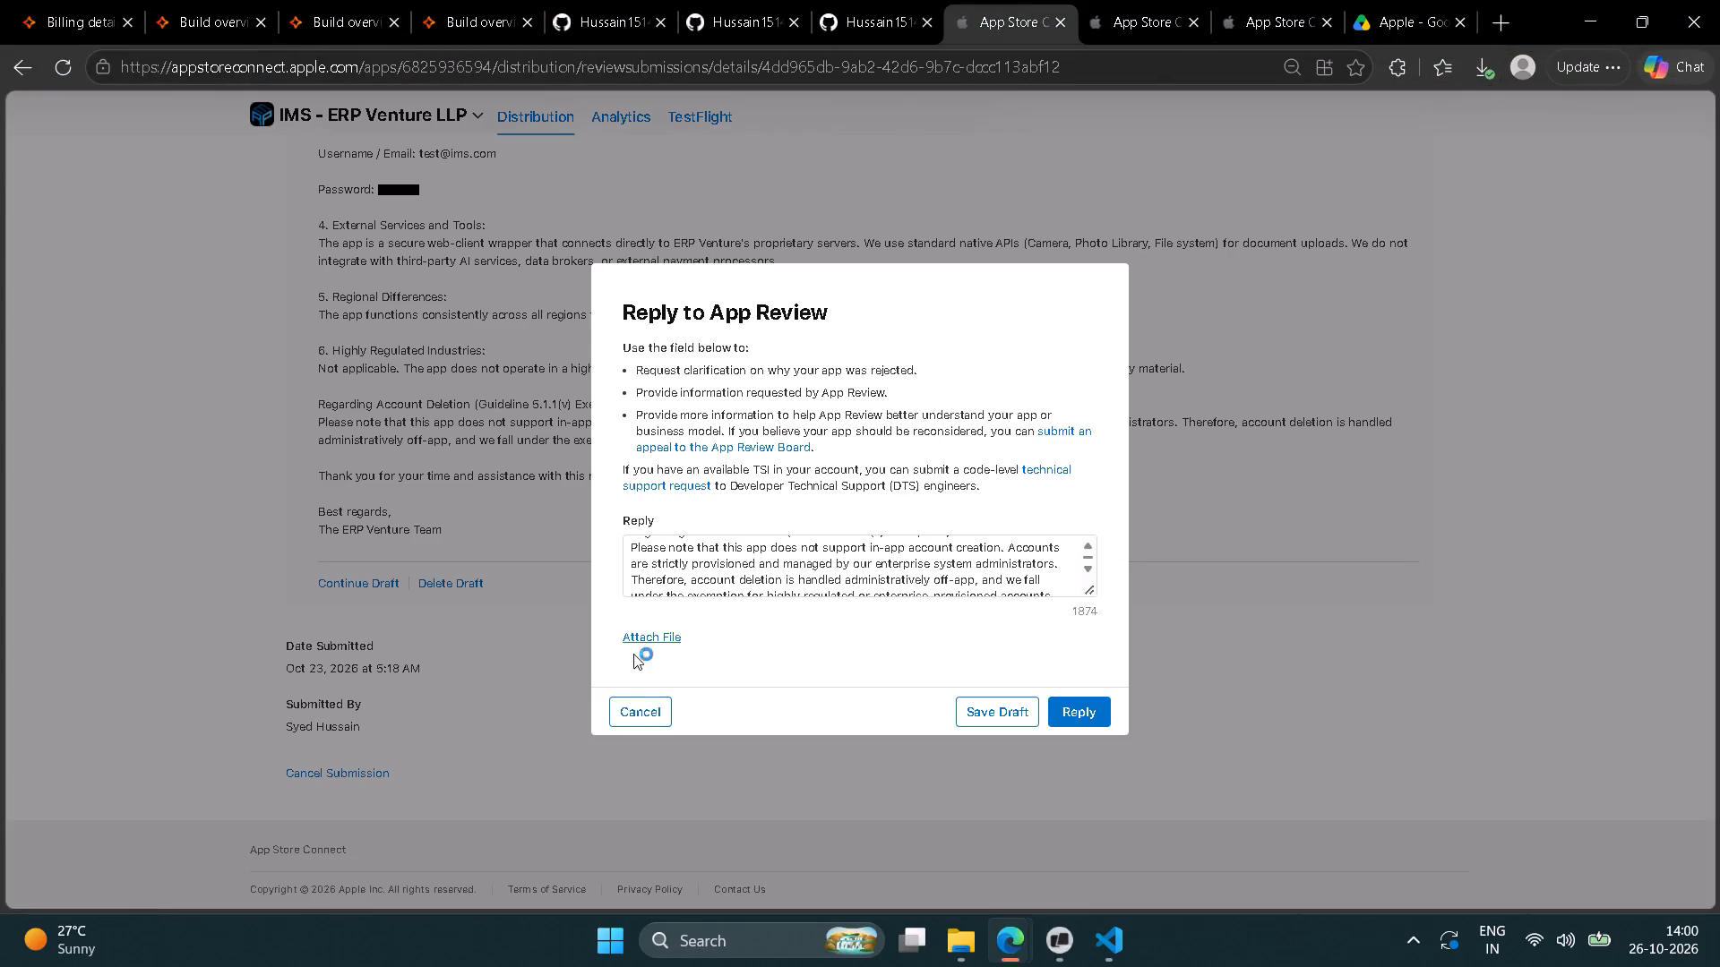
{"action": "left_click", "coordinate": [649, 638]}
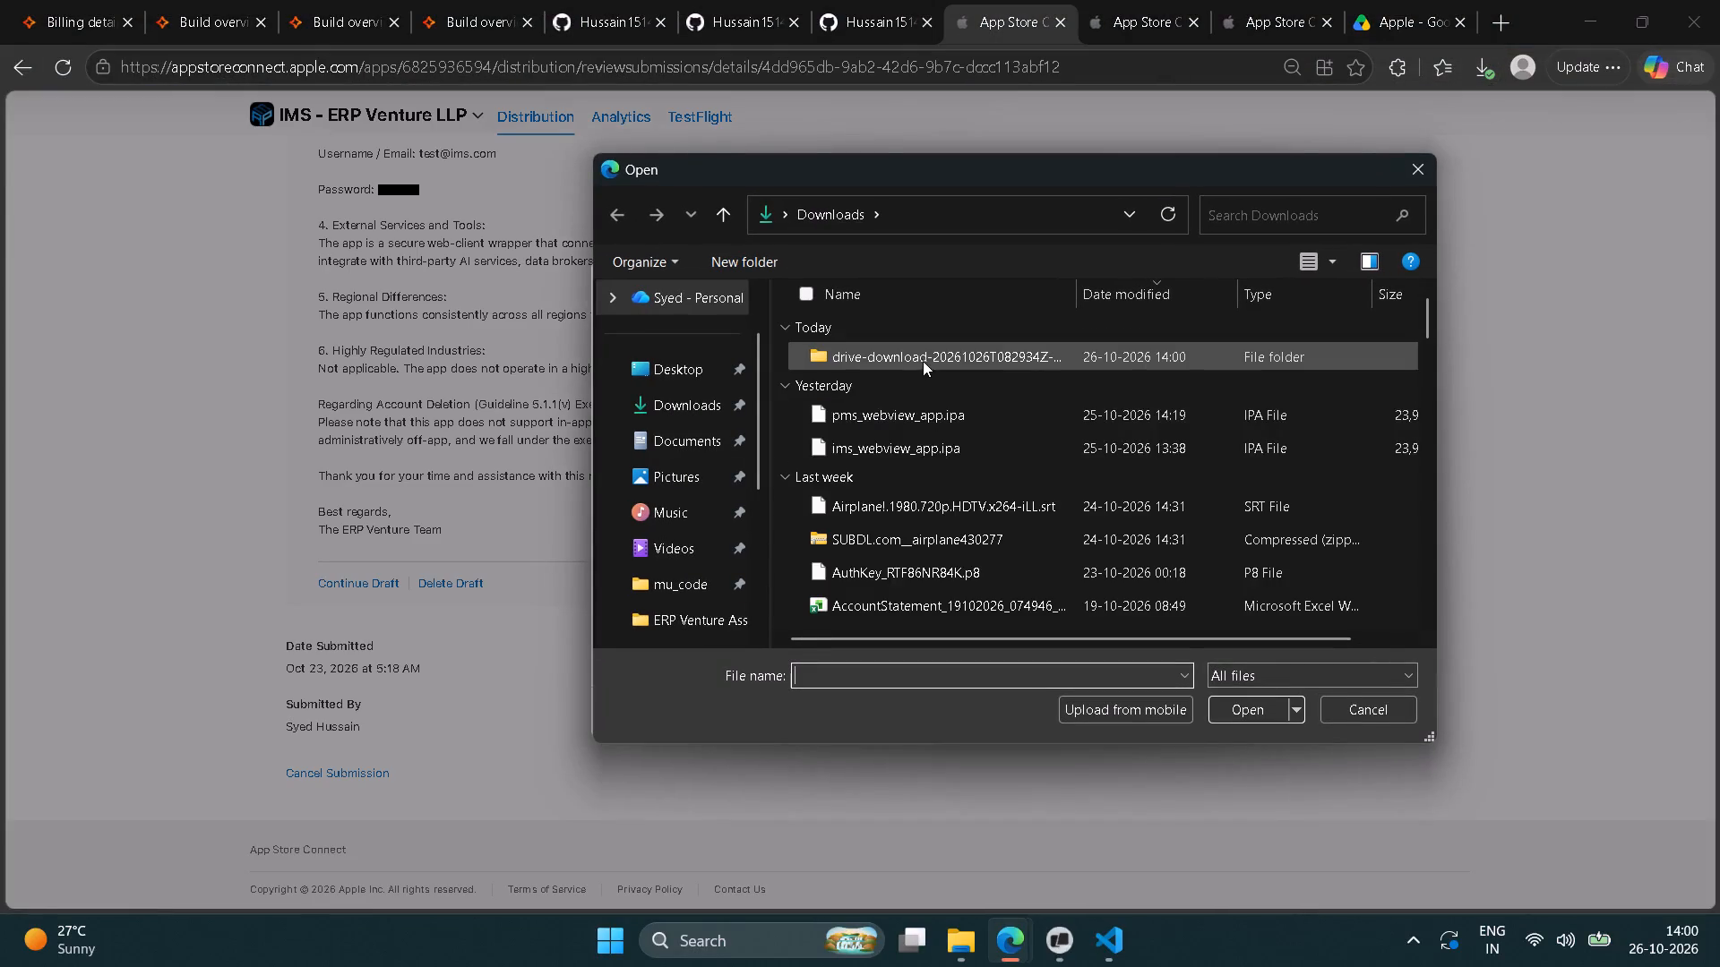
In the extracted drive-download folder, preview VID-20261026-WA0010 to identify its app and rename it ims_App.
{"action": "left_click", "coordinate": [967, 950]}
{"action": "double_click", "coordinate": [348, 210]}
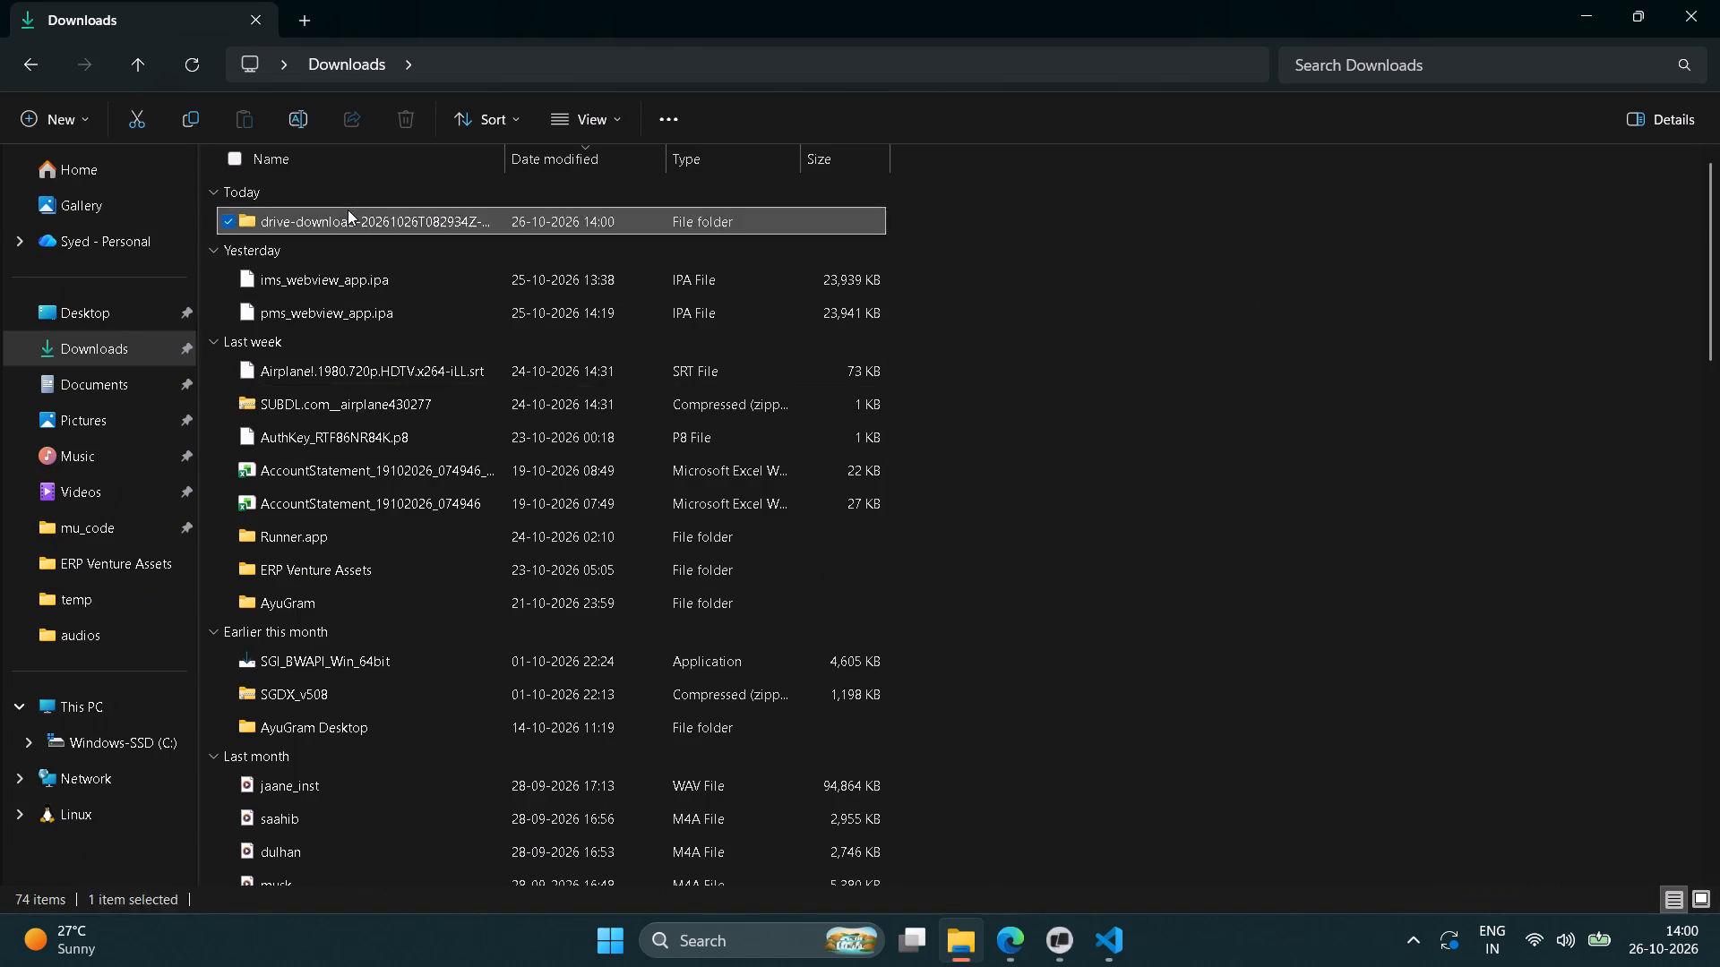
{"action": "double_click", "coordinate": [348, 210]}
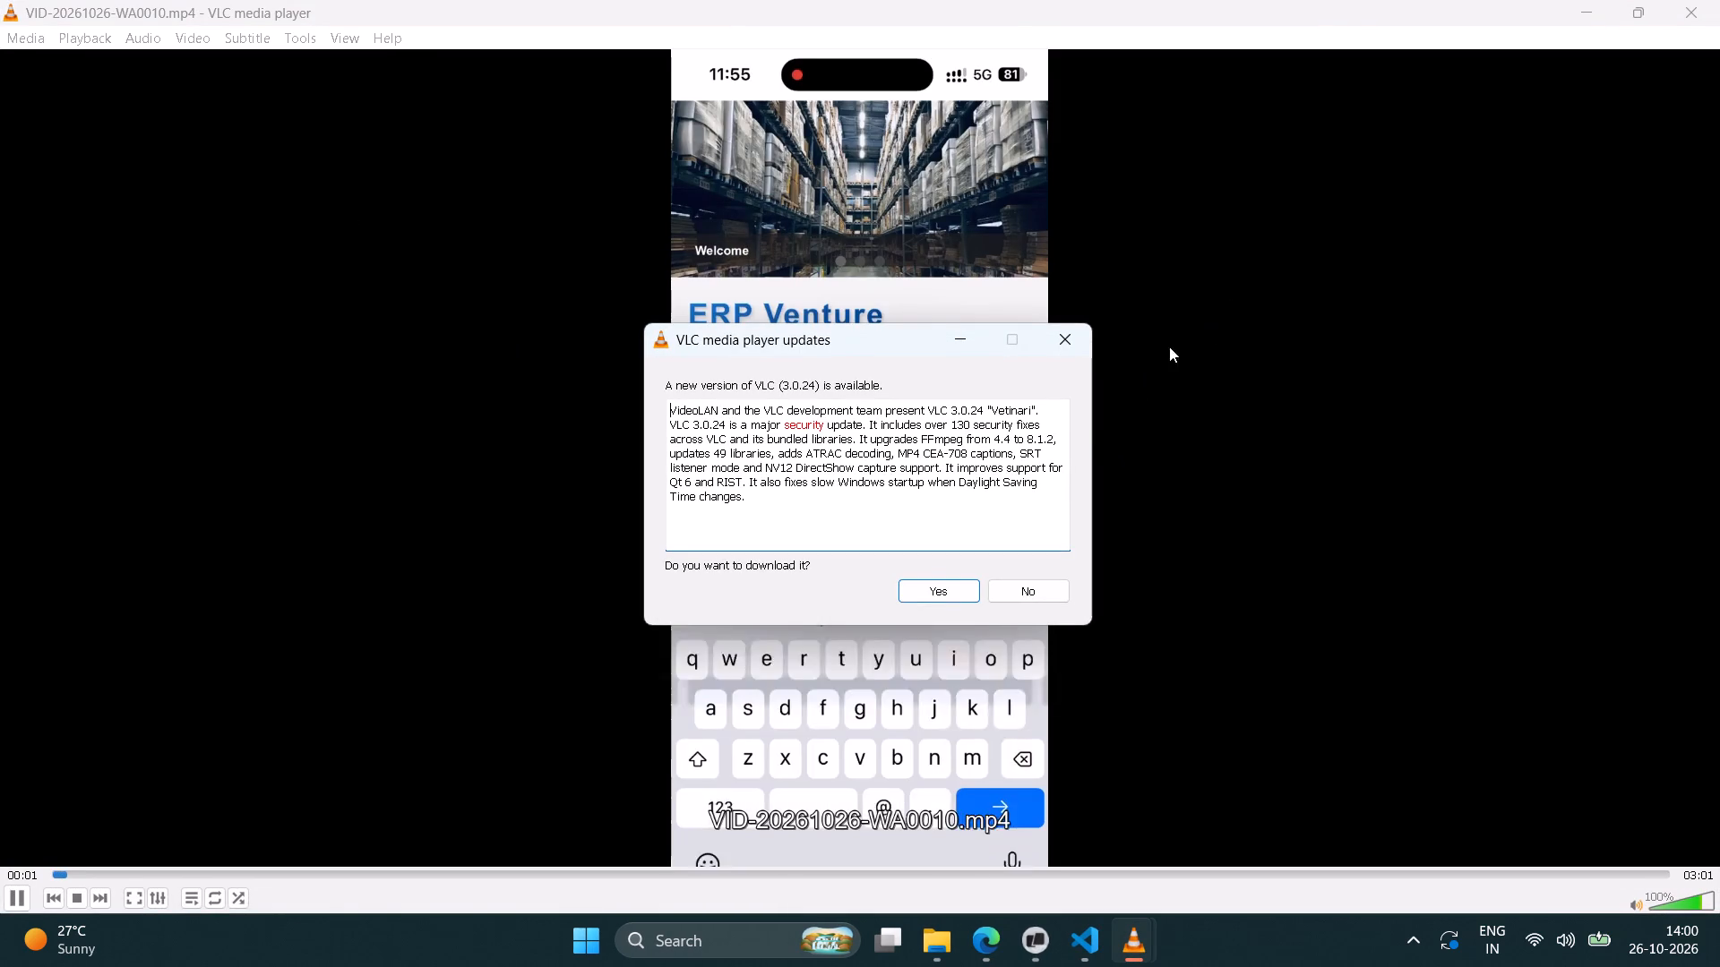
{"action": "left_click", "coordinate": [1062, 347]}
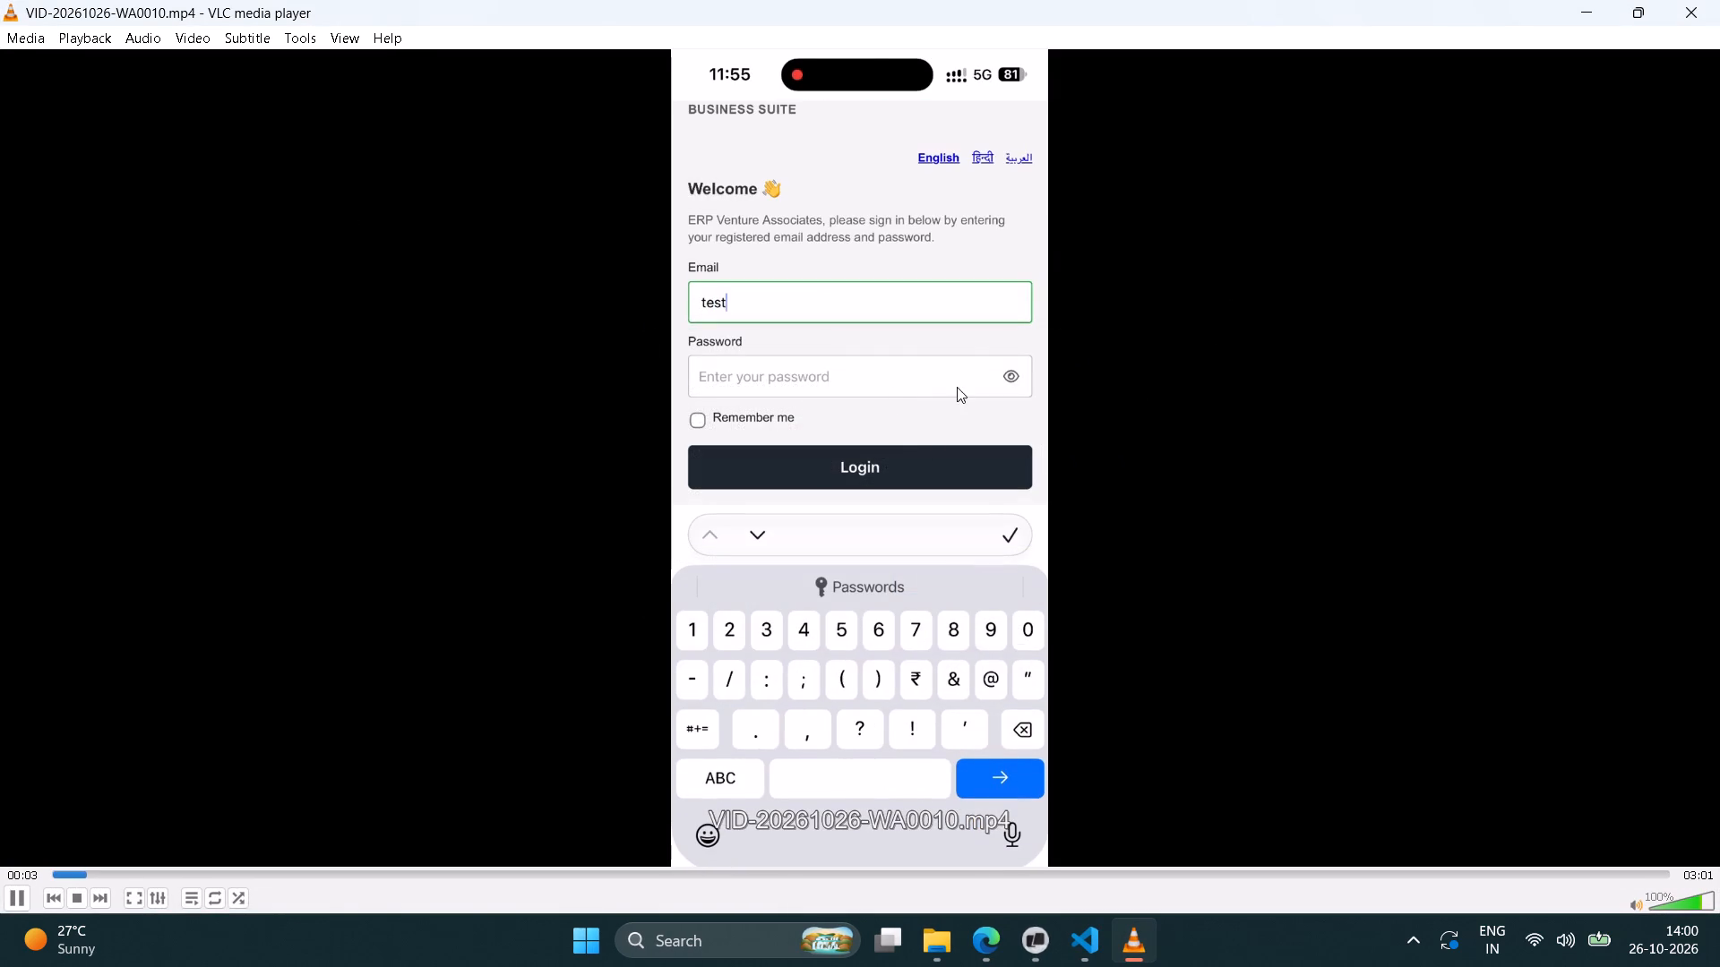
{"action": "left_click", "coordinate": [1719, 0]}
{"action": "left_click", "coordinate": [358, 211]}
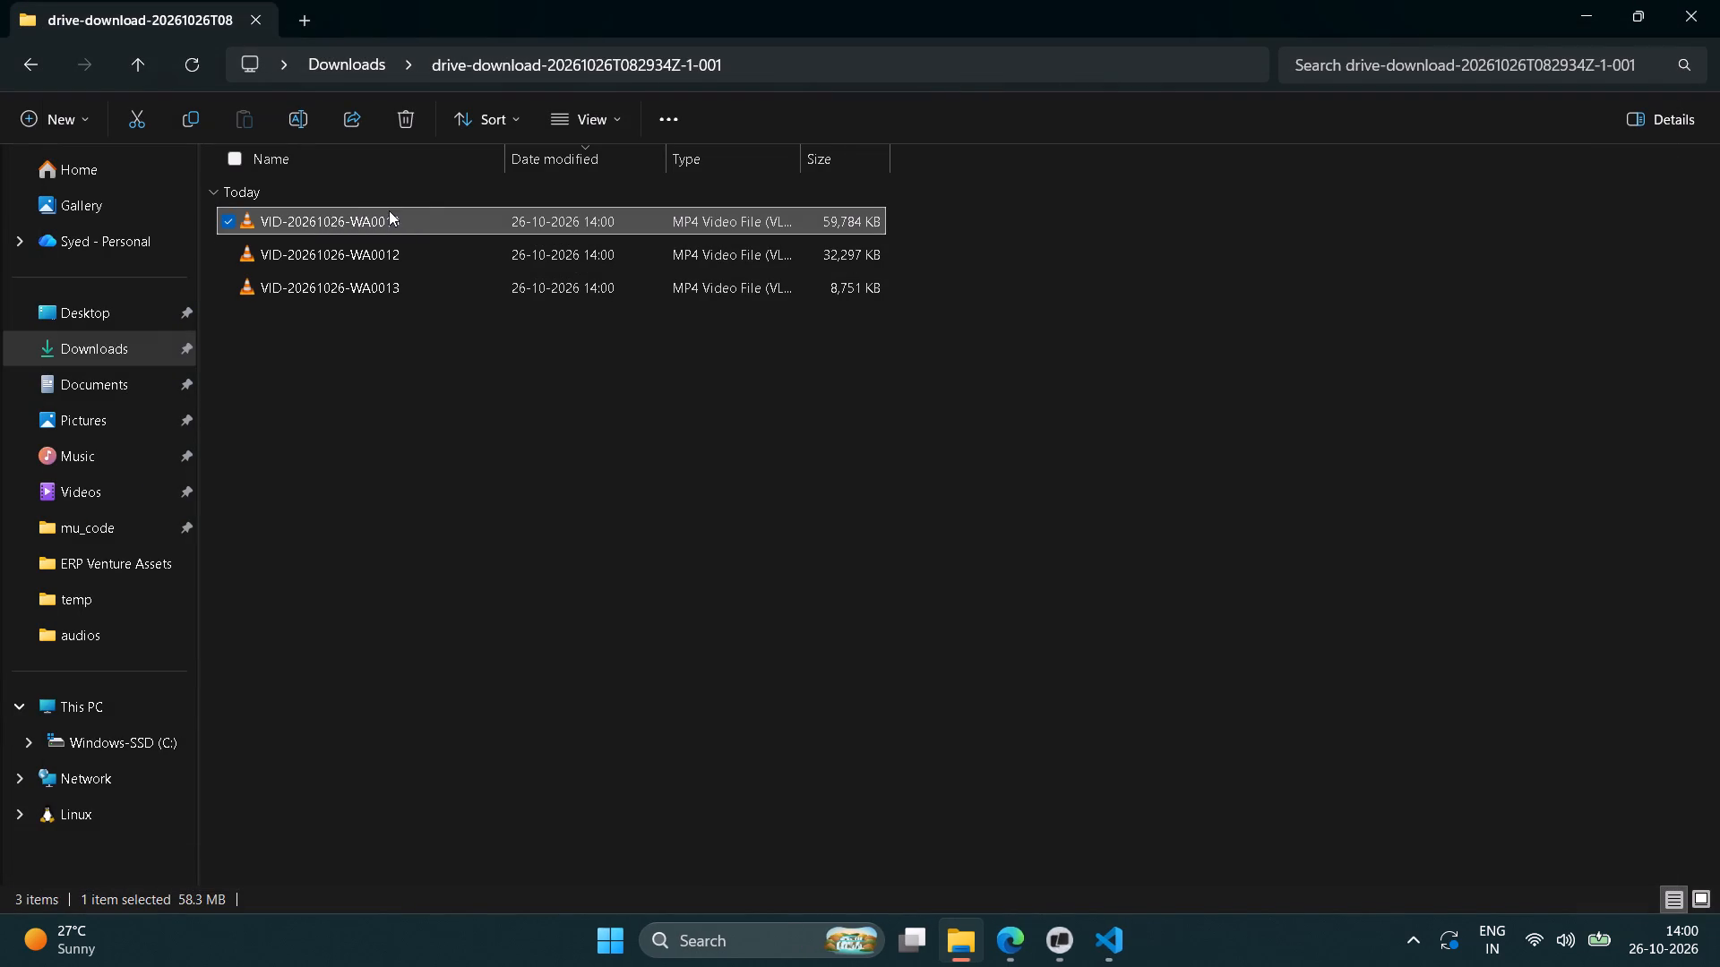
{"action": "type", "text": "ims"}
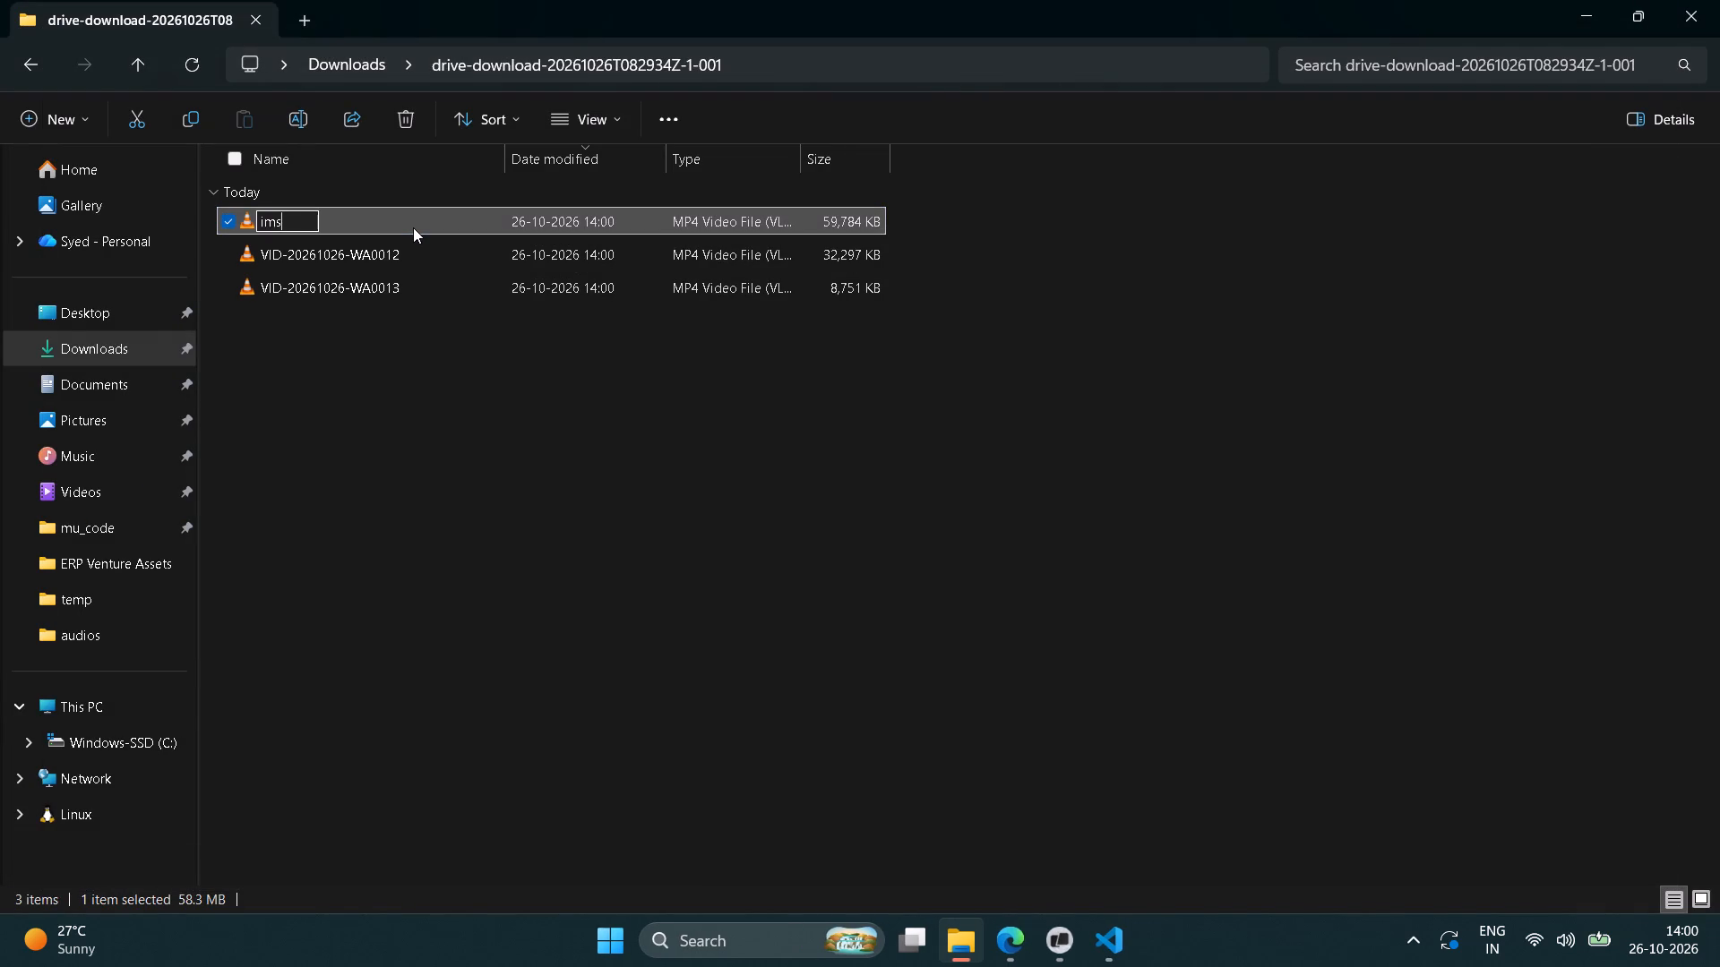
{"action": "type", "text": "_web"}
{"action": "key", "text": "BackSpace"}
{"action": "key", "text": "BackSpace"}
{"action": "key", "text": "BackSpace"}
{"action": "type", "text": "App"}
{"action": "key", "text": "Return"}
Briefly preview VID-20261026-WA0012 in the extracted folder and rename it pms_App.
{"action": "double_click", "coordinate": [320, 259]}
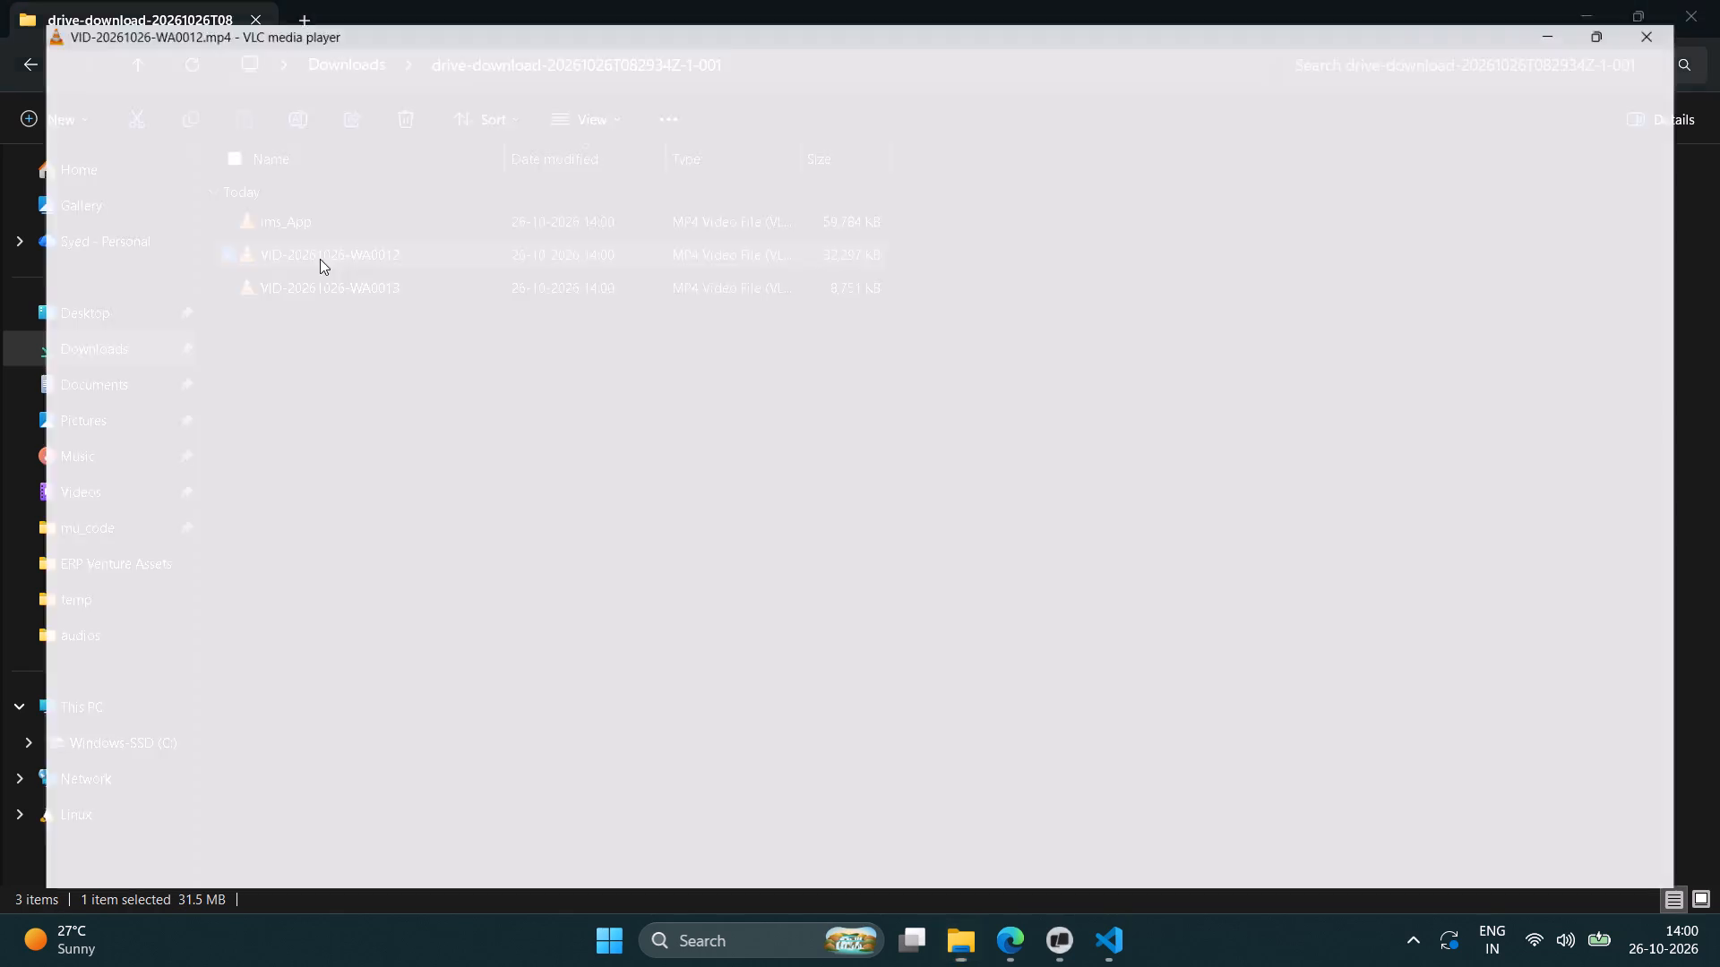
{"action": "left_click", "coordinate": [1719, 0]}
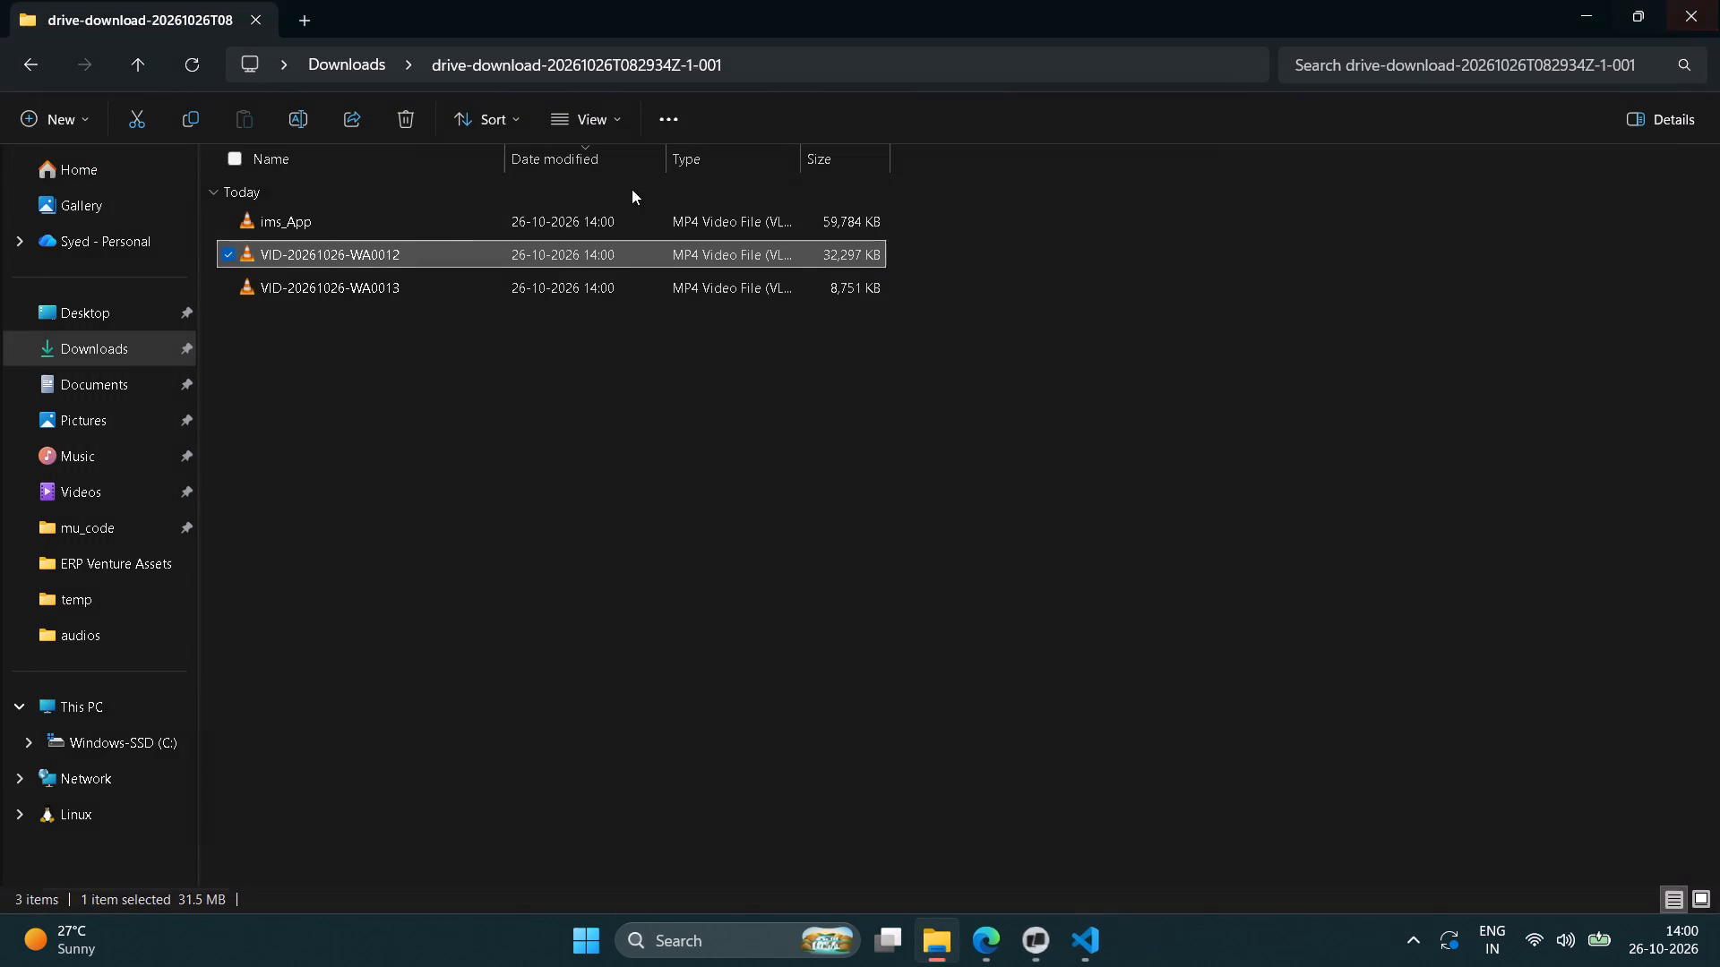
{"action": "left_click", "coordinate": [336, 259]}
{"action": "type", "text": "pms_App"}
{"action": "key", "text": "Return"}
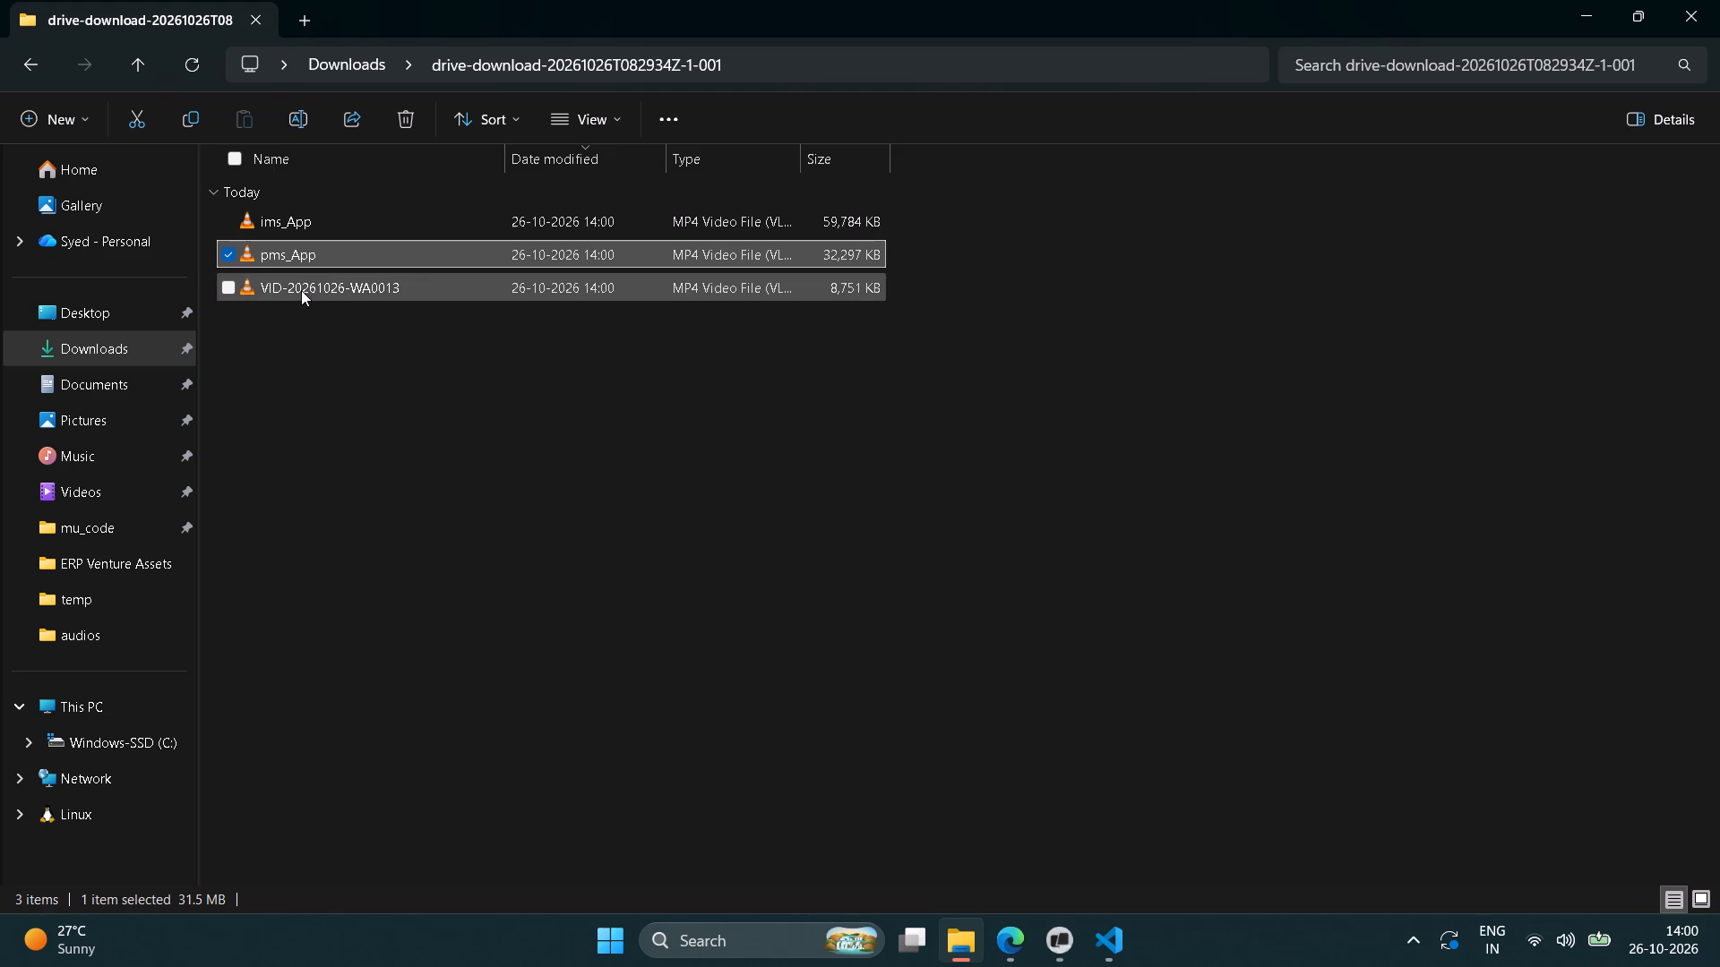
Preview VID-20261026-WA0013 to identify its app, rename it sms_App, and close the extracted folder.
{"action": "left_click", "coordinate": [301, 290]}
{"action": "double_click", "coordinate": [348, 291]}
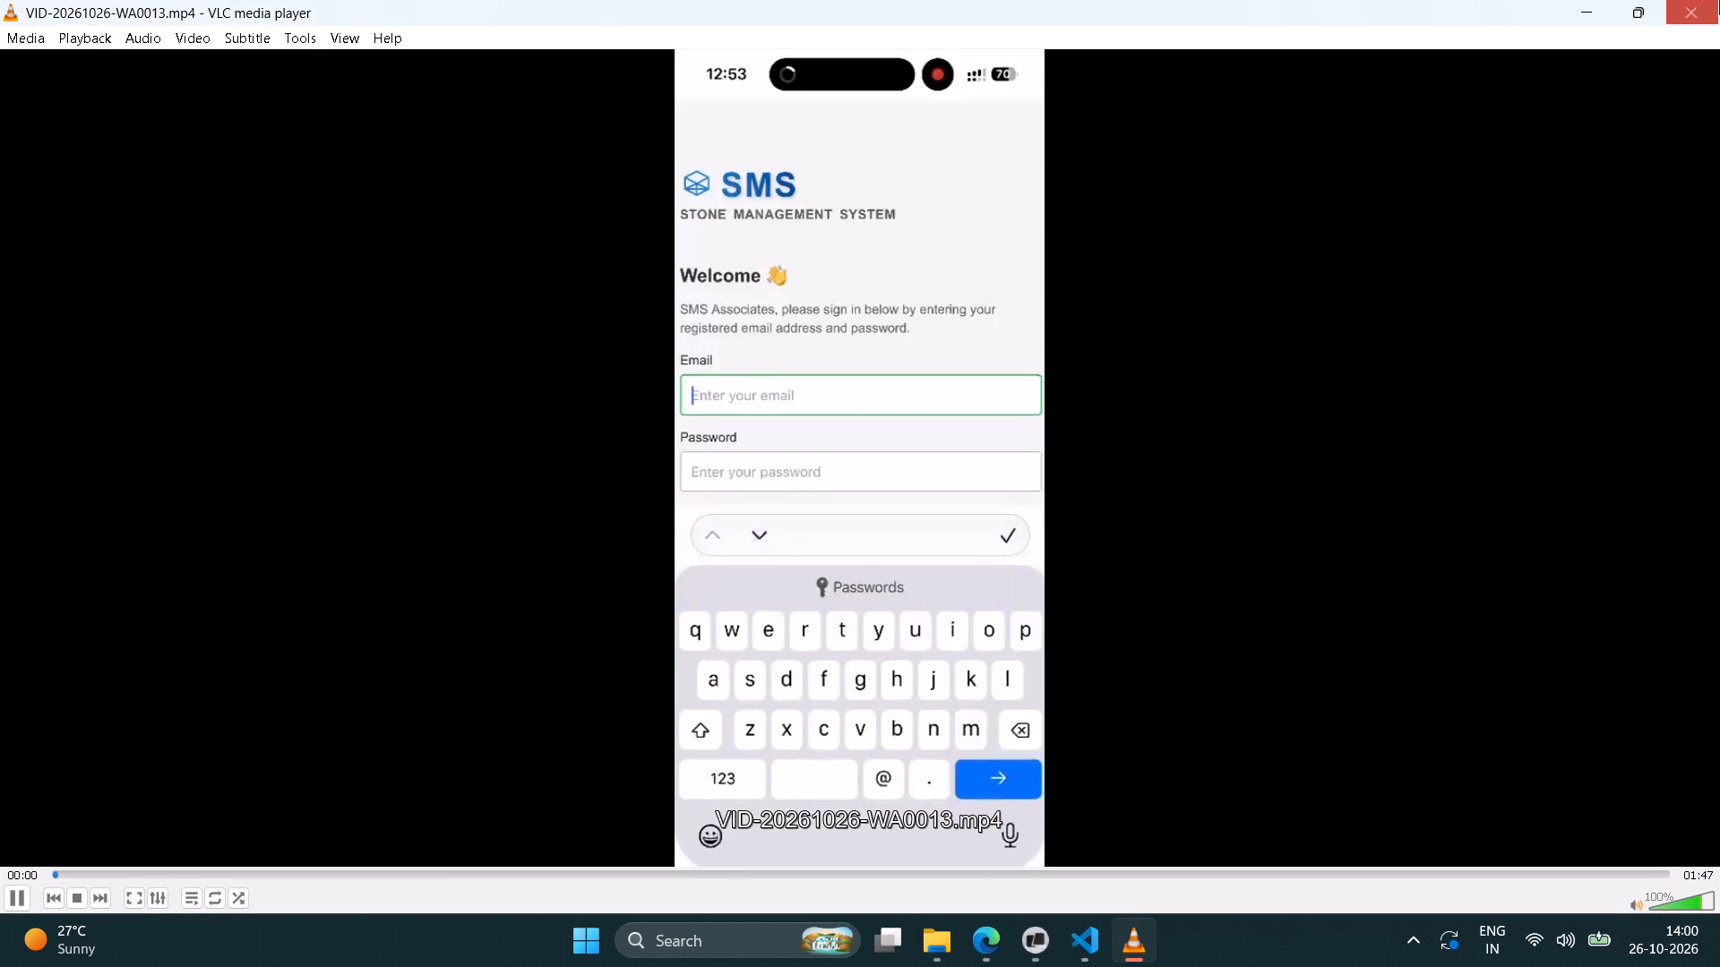
{"action": "left_click", "coordinate": [1719, 0]}
{"action": "left_click", "coordinate": [402, 282]}
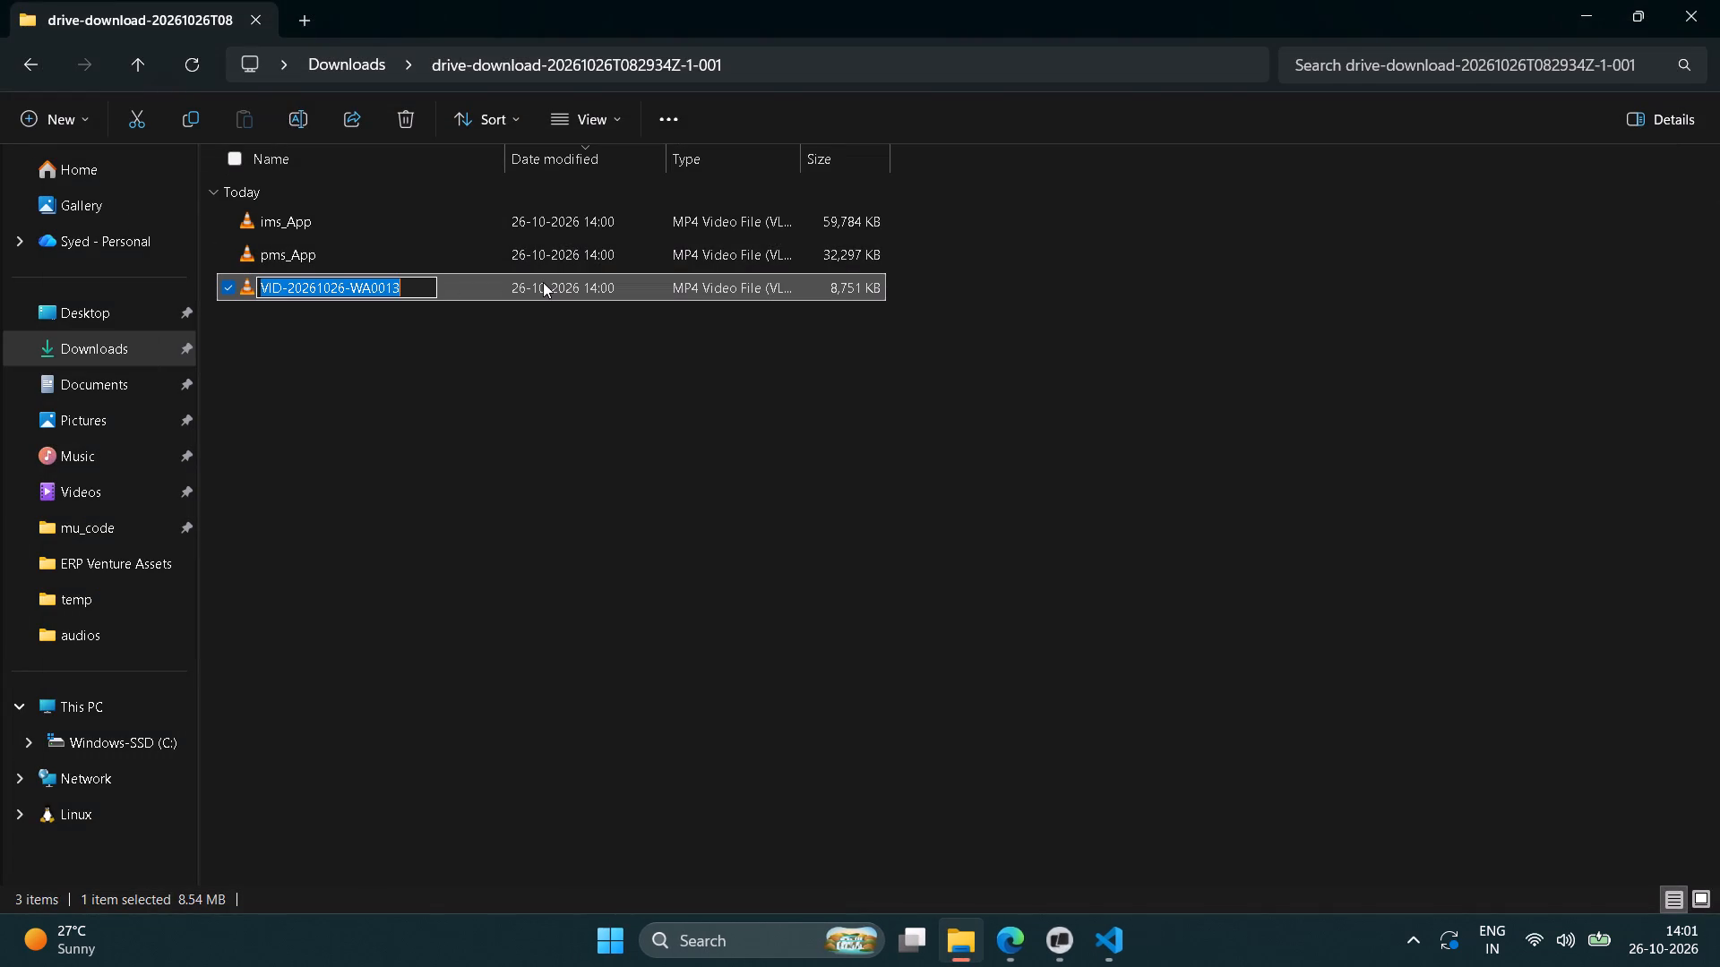
{"action": "type", "text": "sms_App"}
{"action": "key", "text": "Return"}
{"action": "left_click", "coordinate": [1719, 0]}
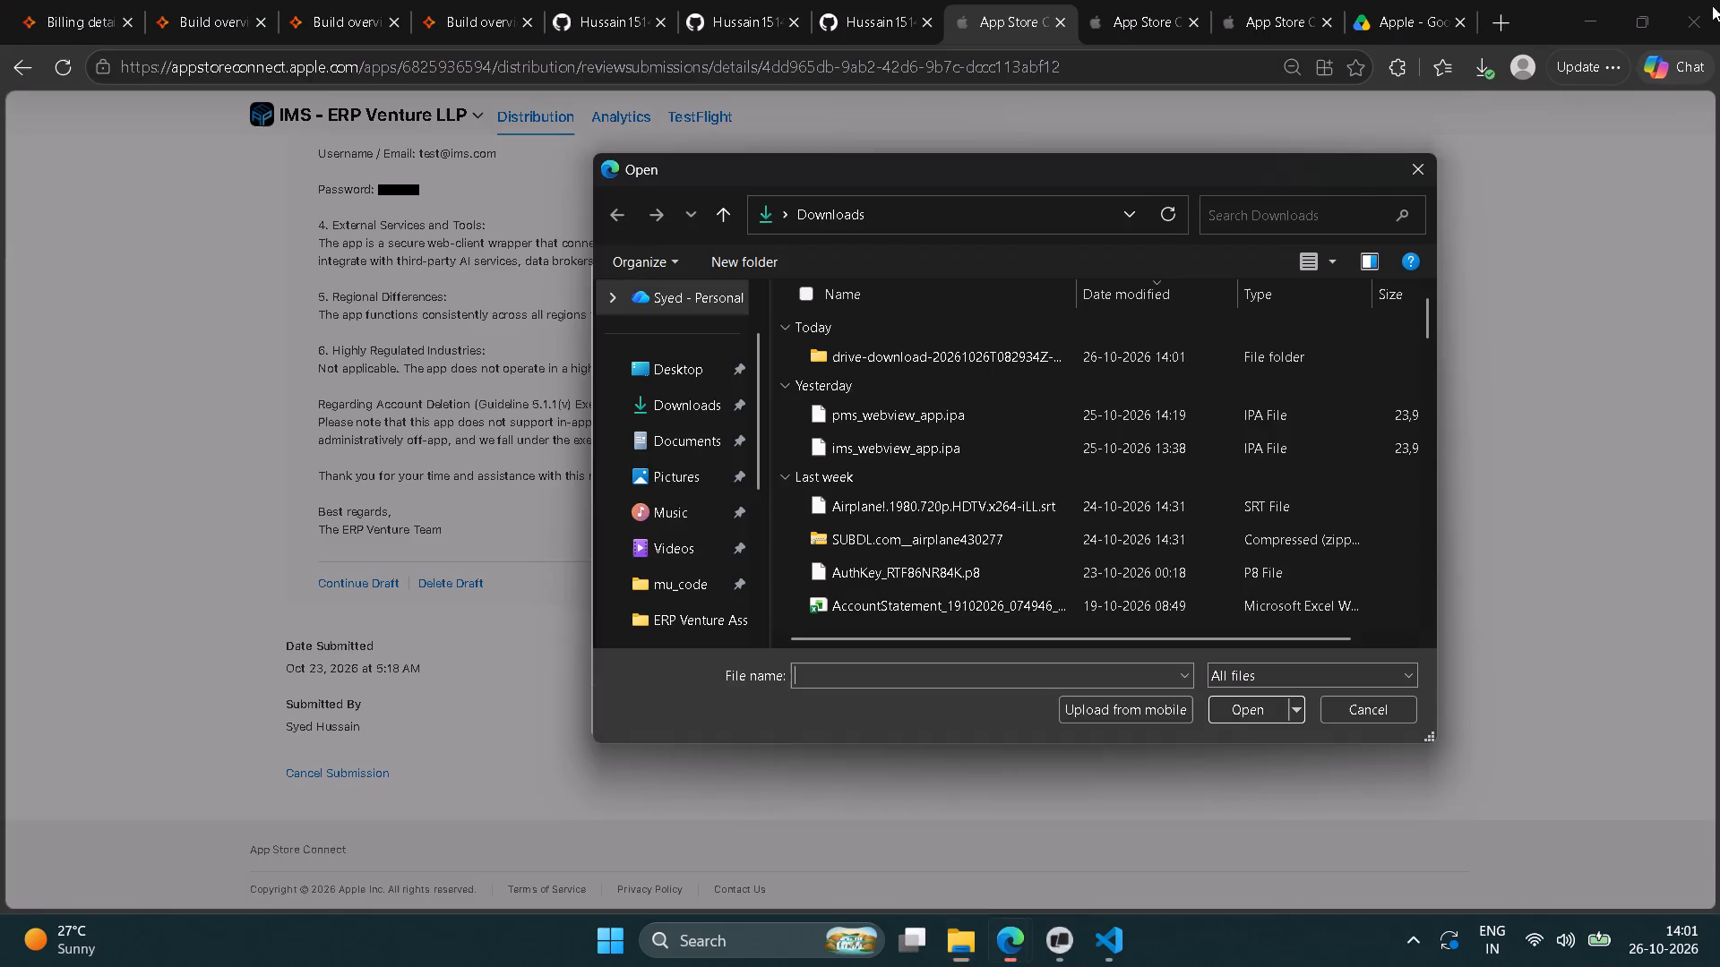
Choose the ims_App video from the extracted drive-download folder as the attachment for the IMS reply.
{"action": "double_click", "coordinate": [890, 366]}
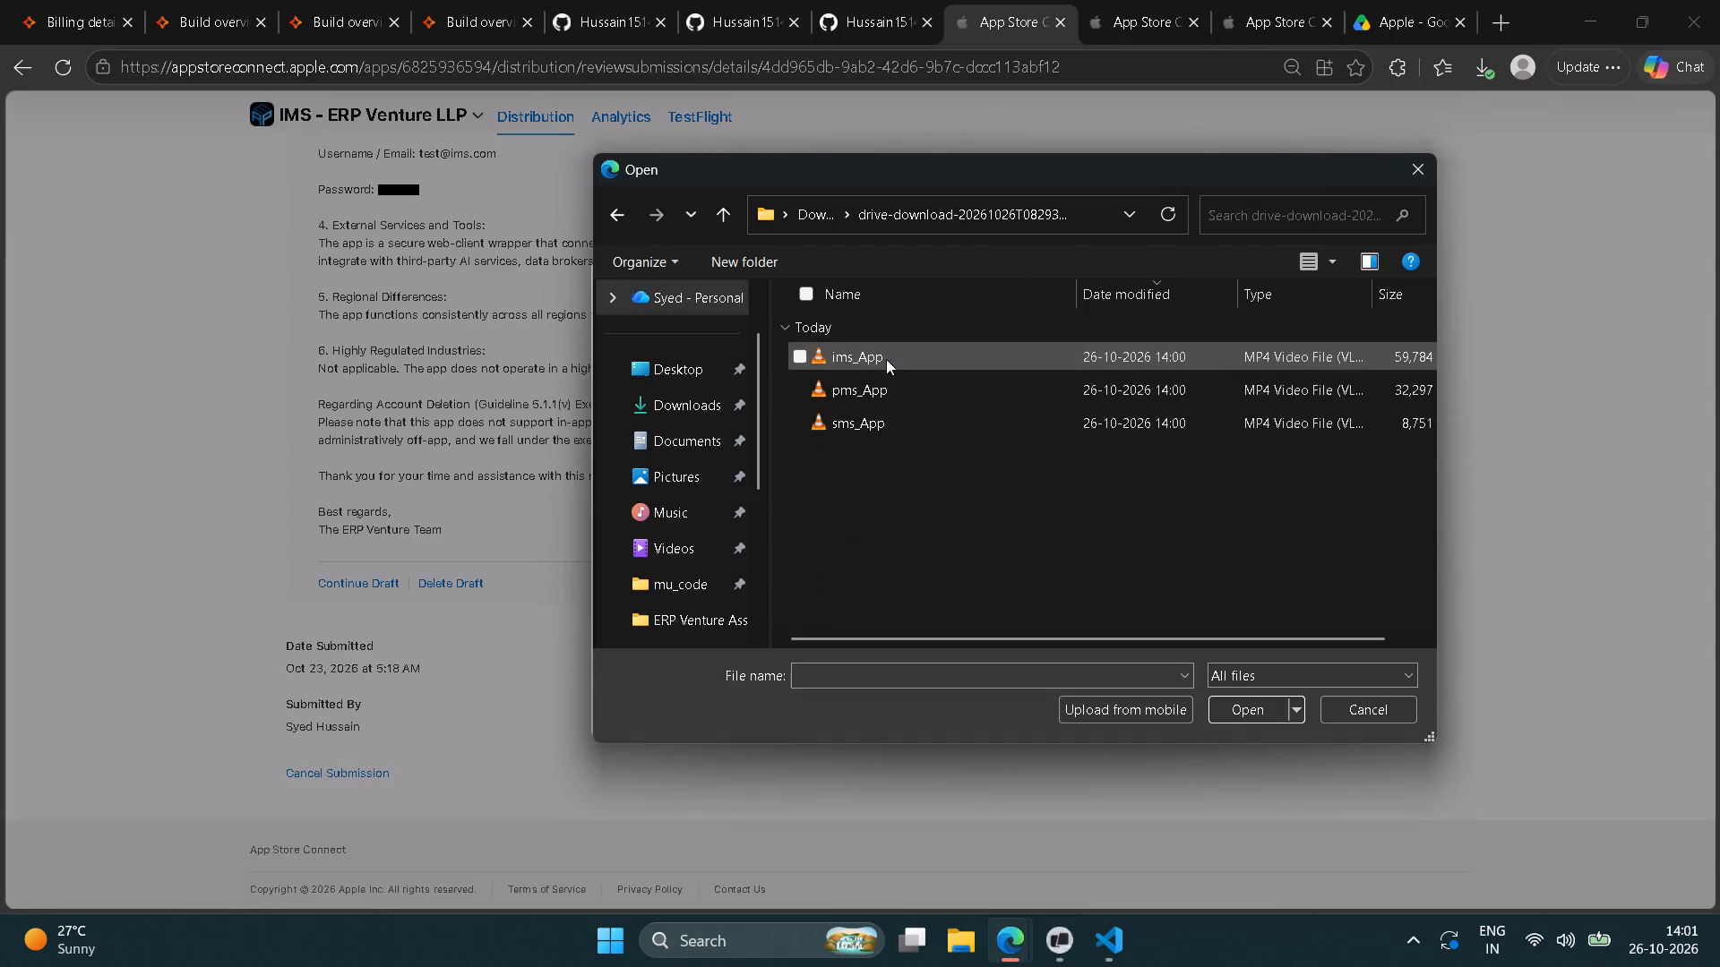
{"action": "left_click", "coordinate": [886, 359]}
{"action": "left_click", "coordinate": [1238, 710]}
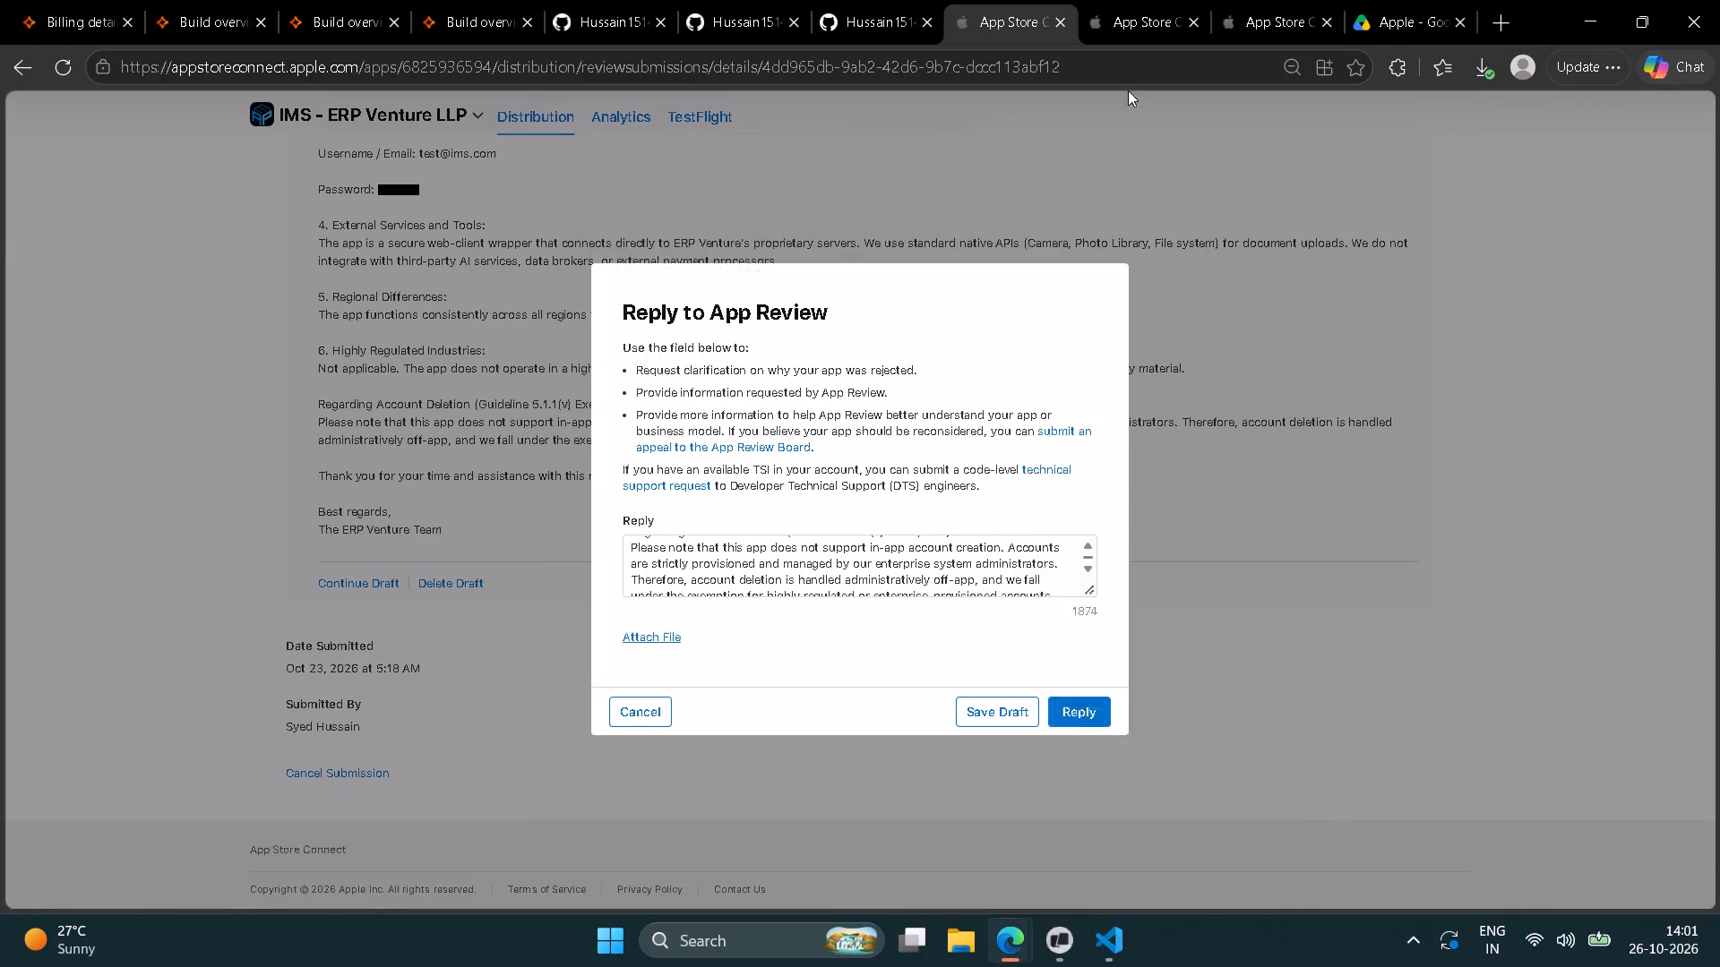
Continue the PMS draft reply to App Review and attach the pms_App video from the extracted drive-download folder.
{"action": "left_click", "coordinate": [1145, 0]}
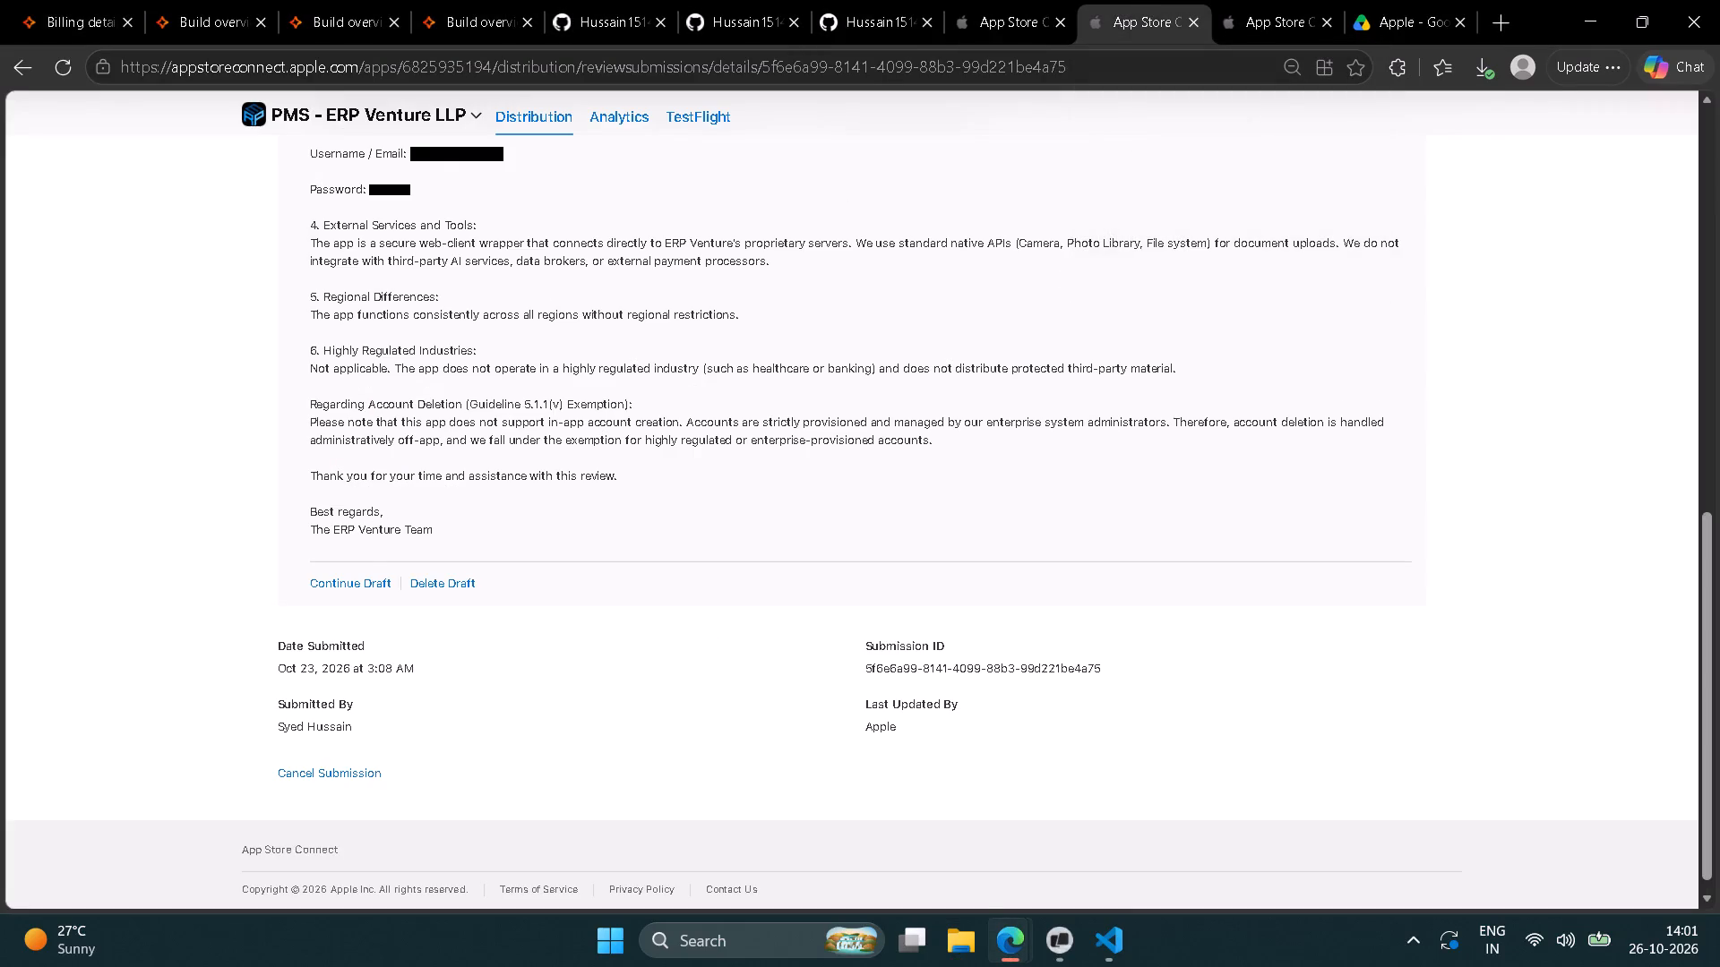
{"action": "left_click", "coordinate": [356, 586]}
{"action": "left_click", "coordinate": [652, 641]}
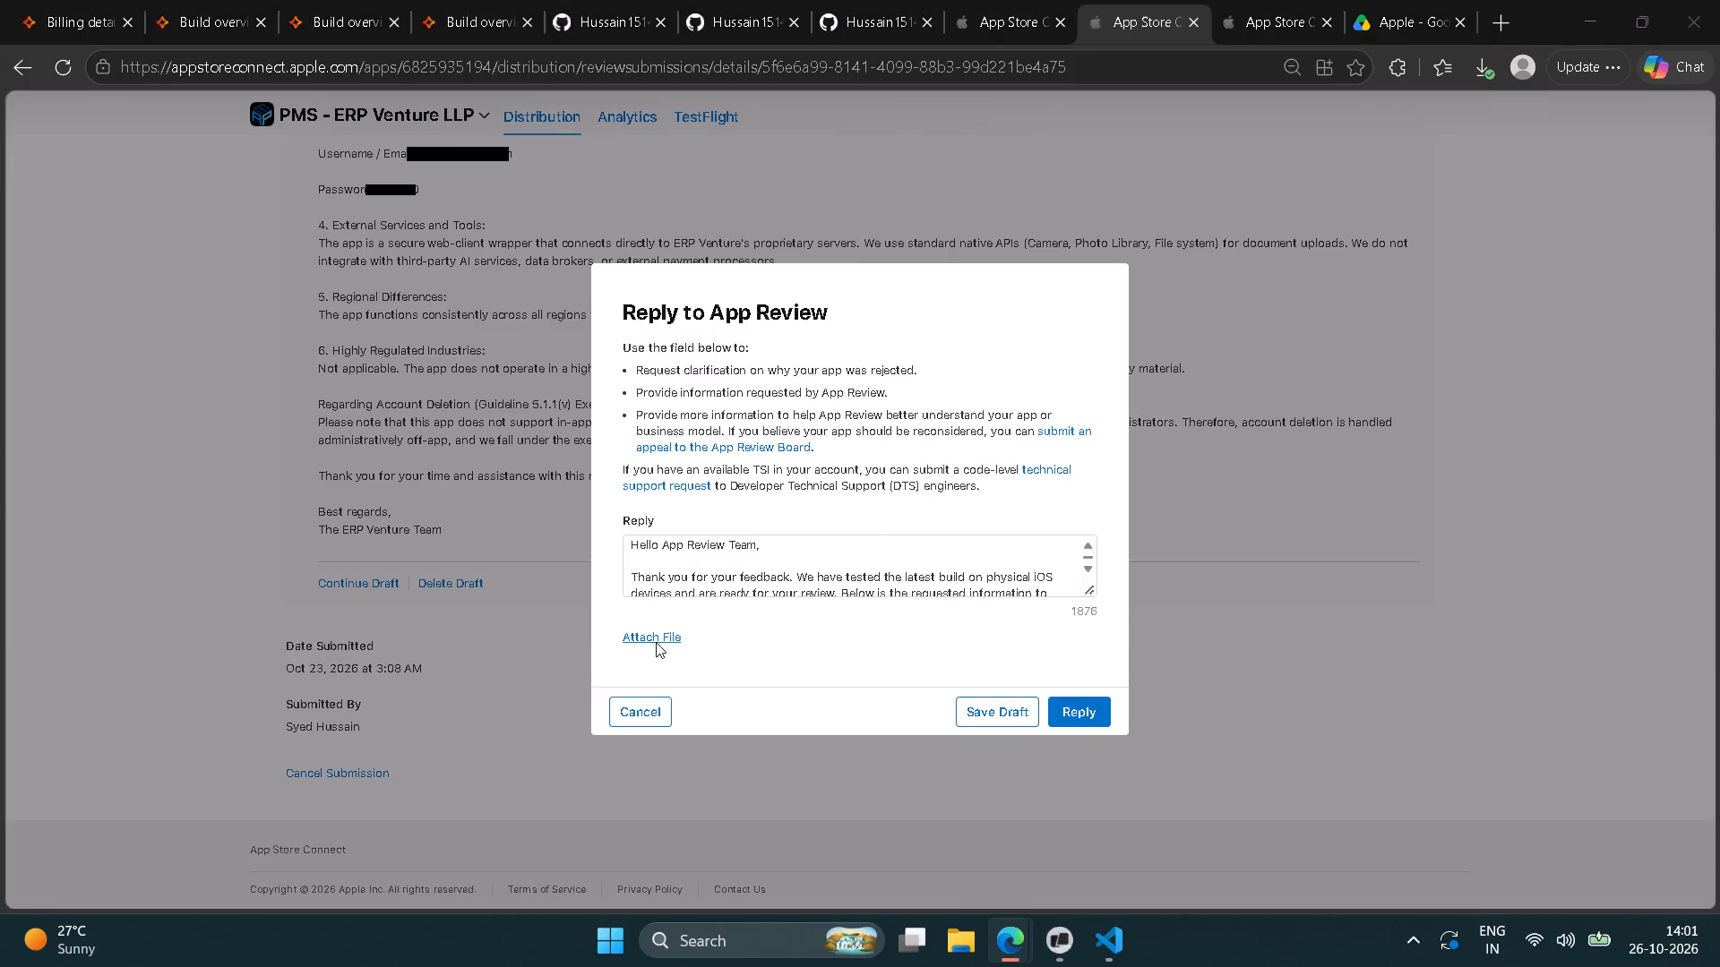
{"action": "left_click", "coordinate": [919, 391]}
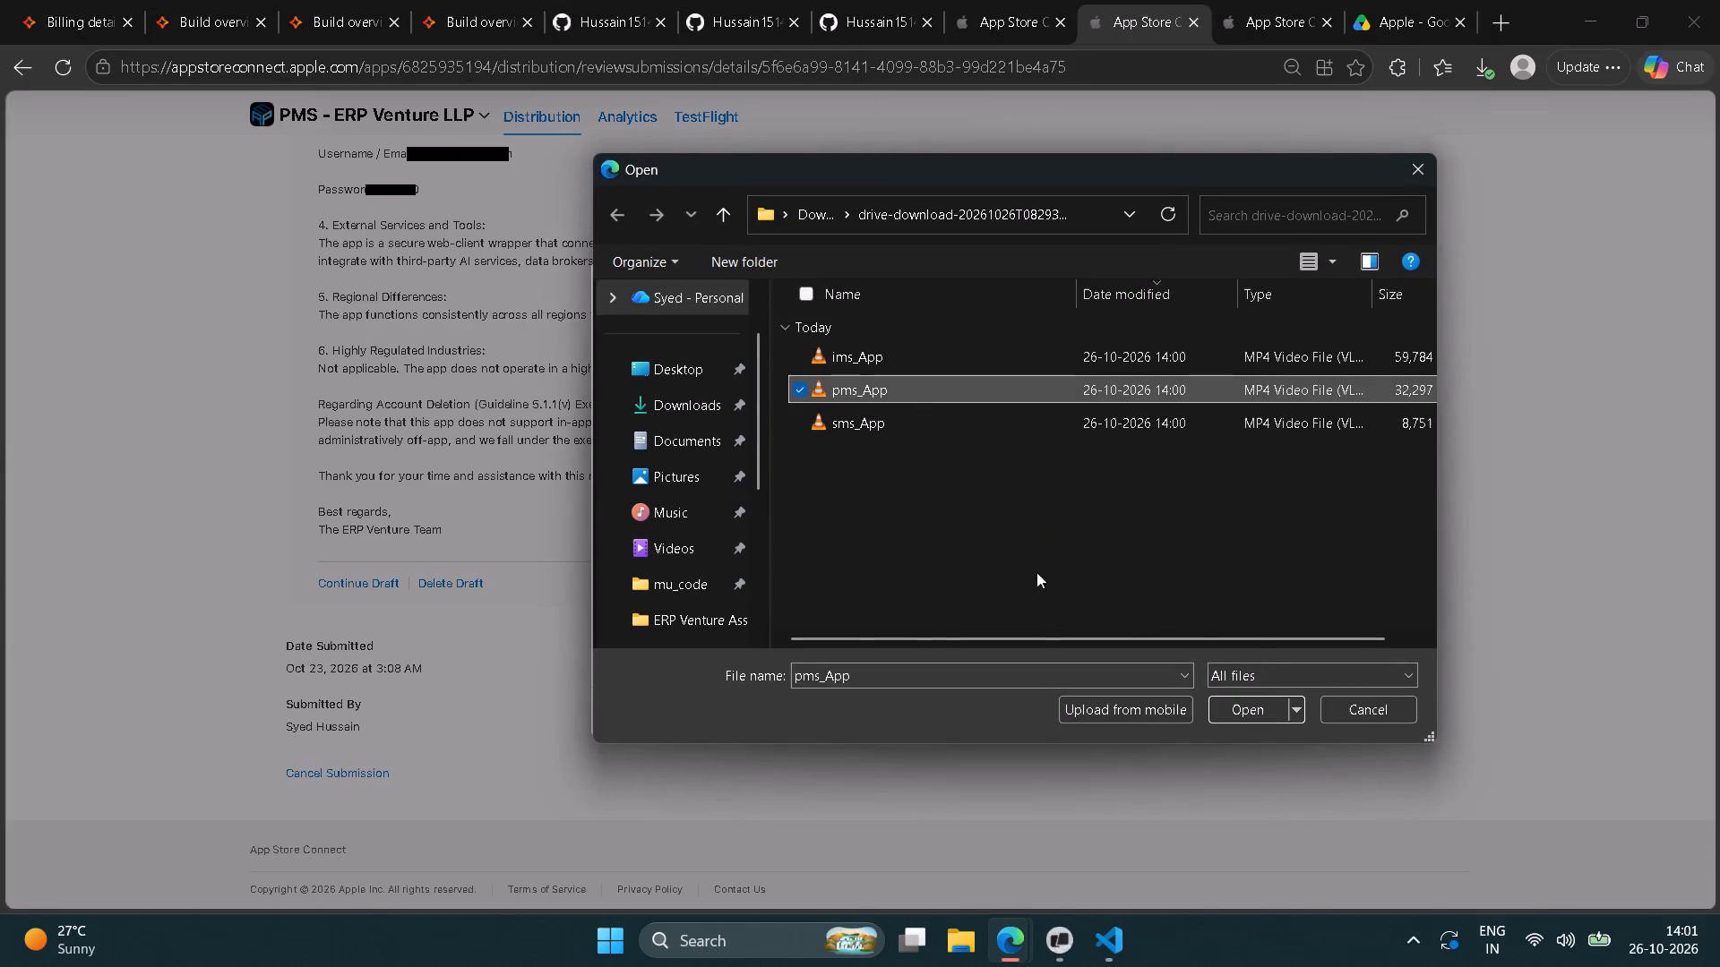
{"action": "left_click", "coordinate": [1260, 715]}
Continue the SMS draft reply to App Review and attach the sms_App video from the extracted drive-download folder.
{"action": "left_click", "coordinate": [1312, 0]}
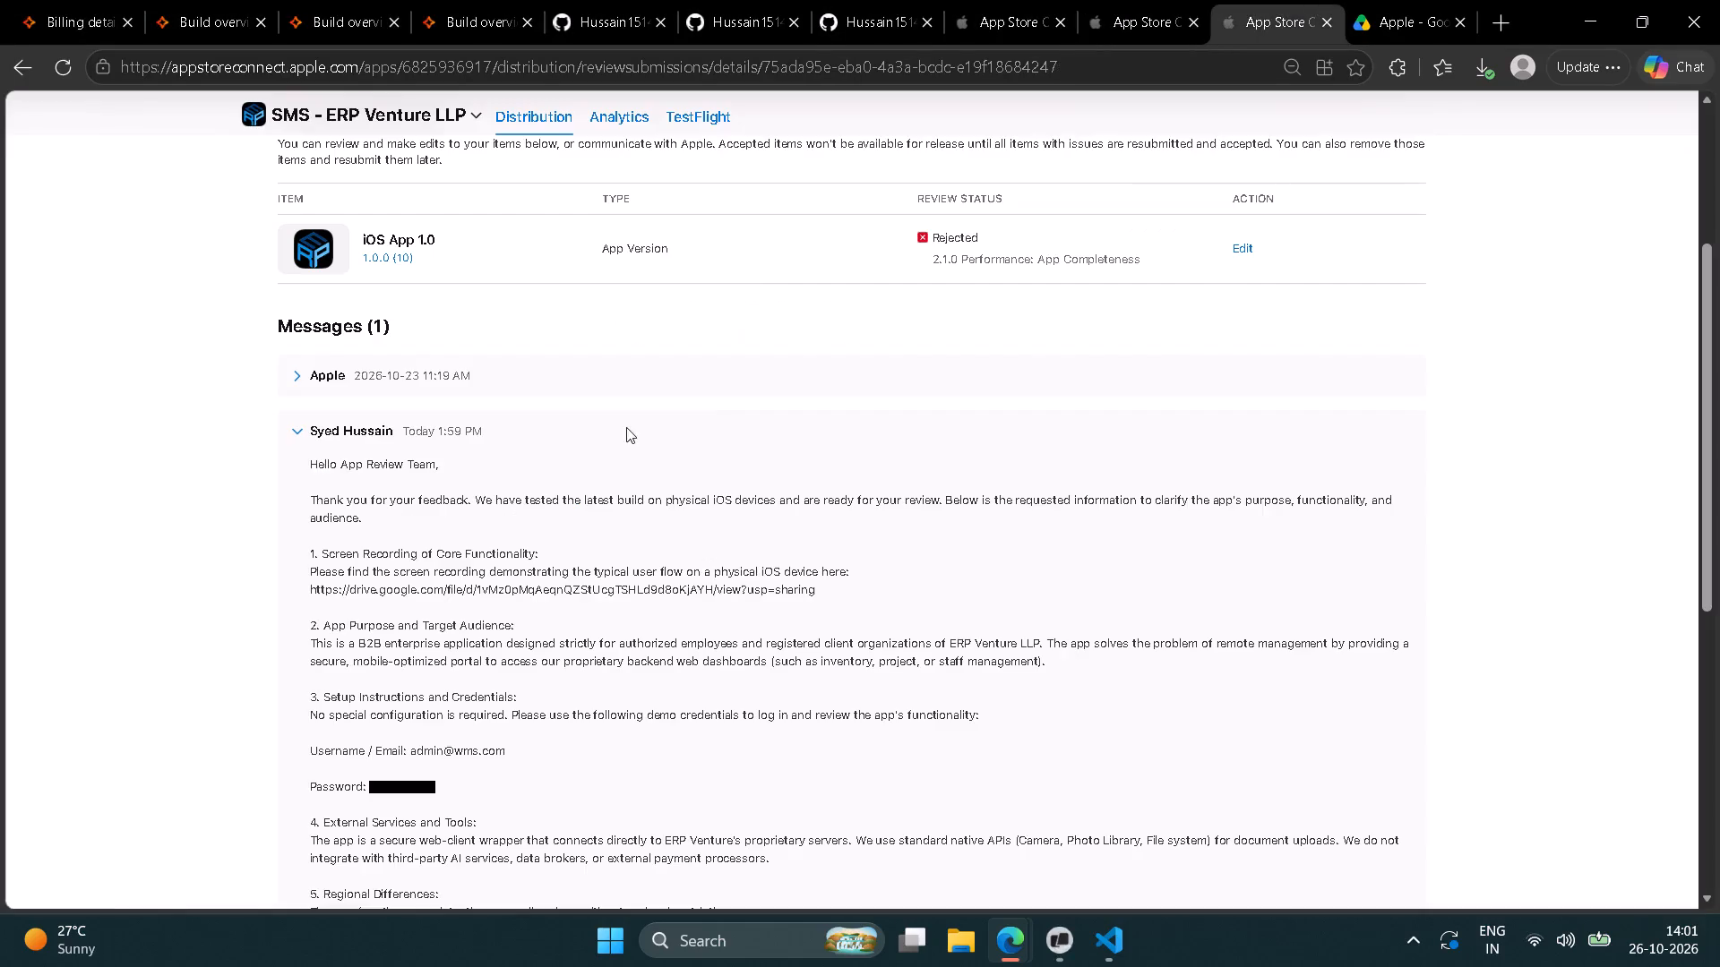
{"action": "scroll", "coordinate": [452, 440], "scroll_direction": "down", "scroll_amount": 2}
{"action": "left_click", "coordinate": [342, 590]}
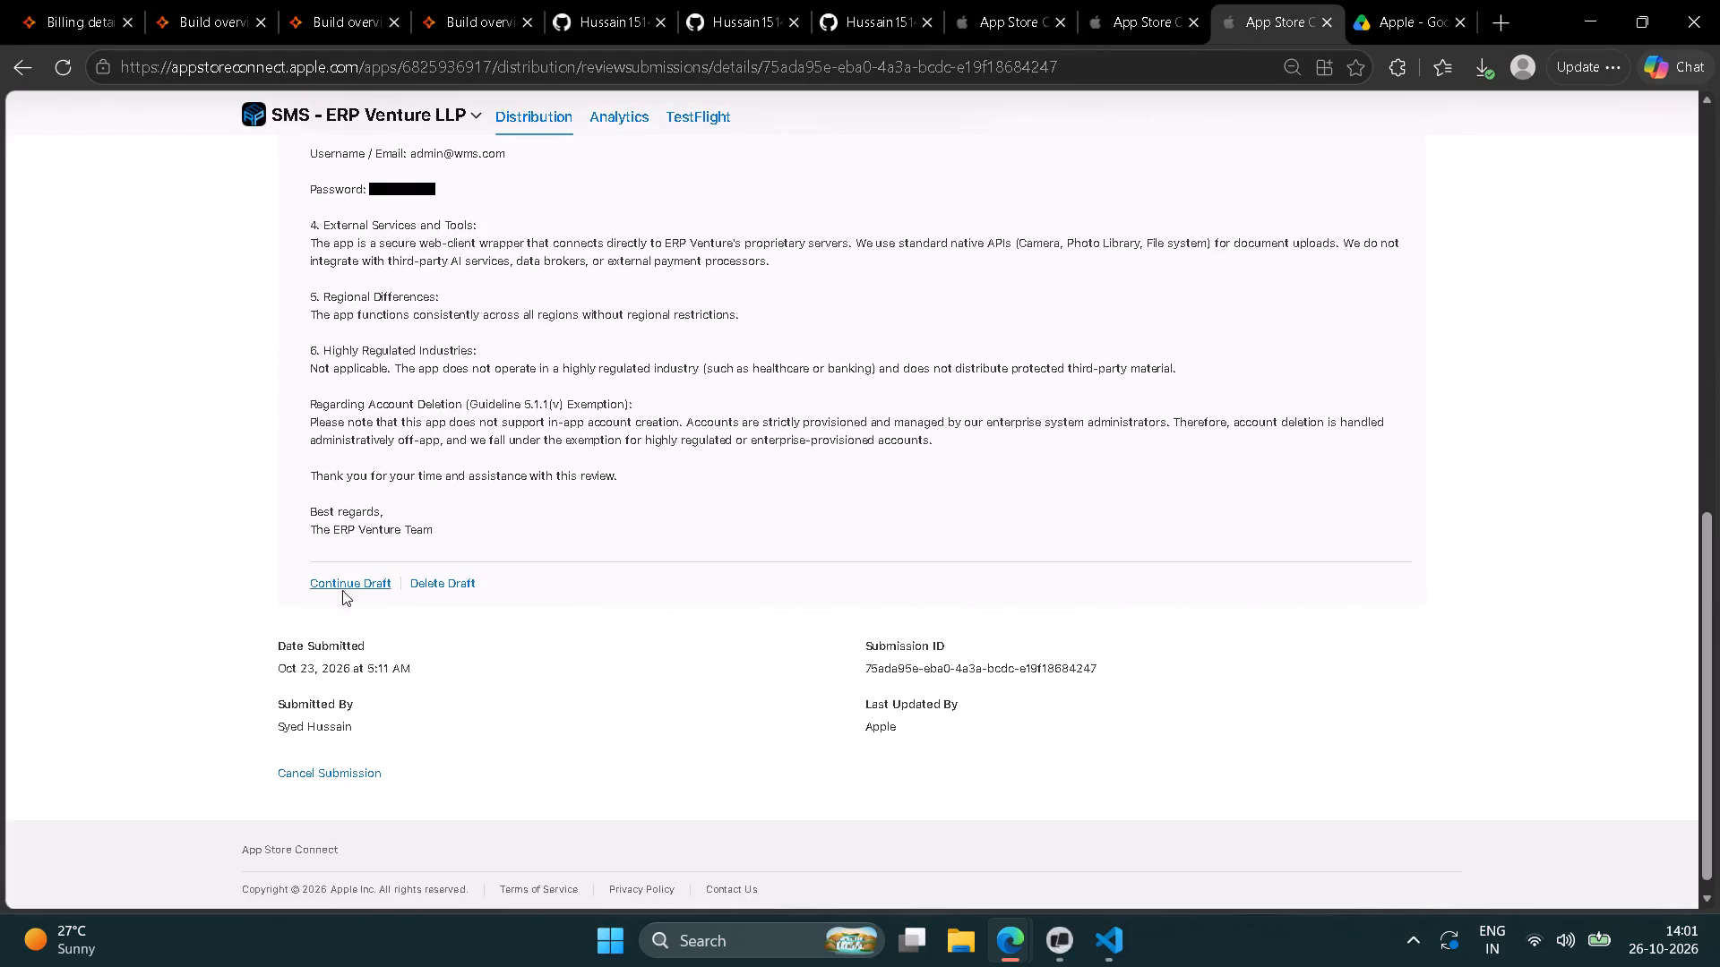
{"action": "left_click", "coordinate": [660, 638]}
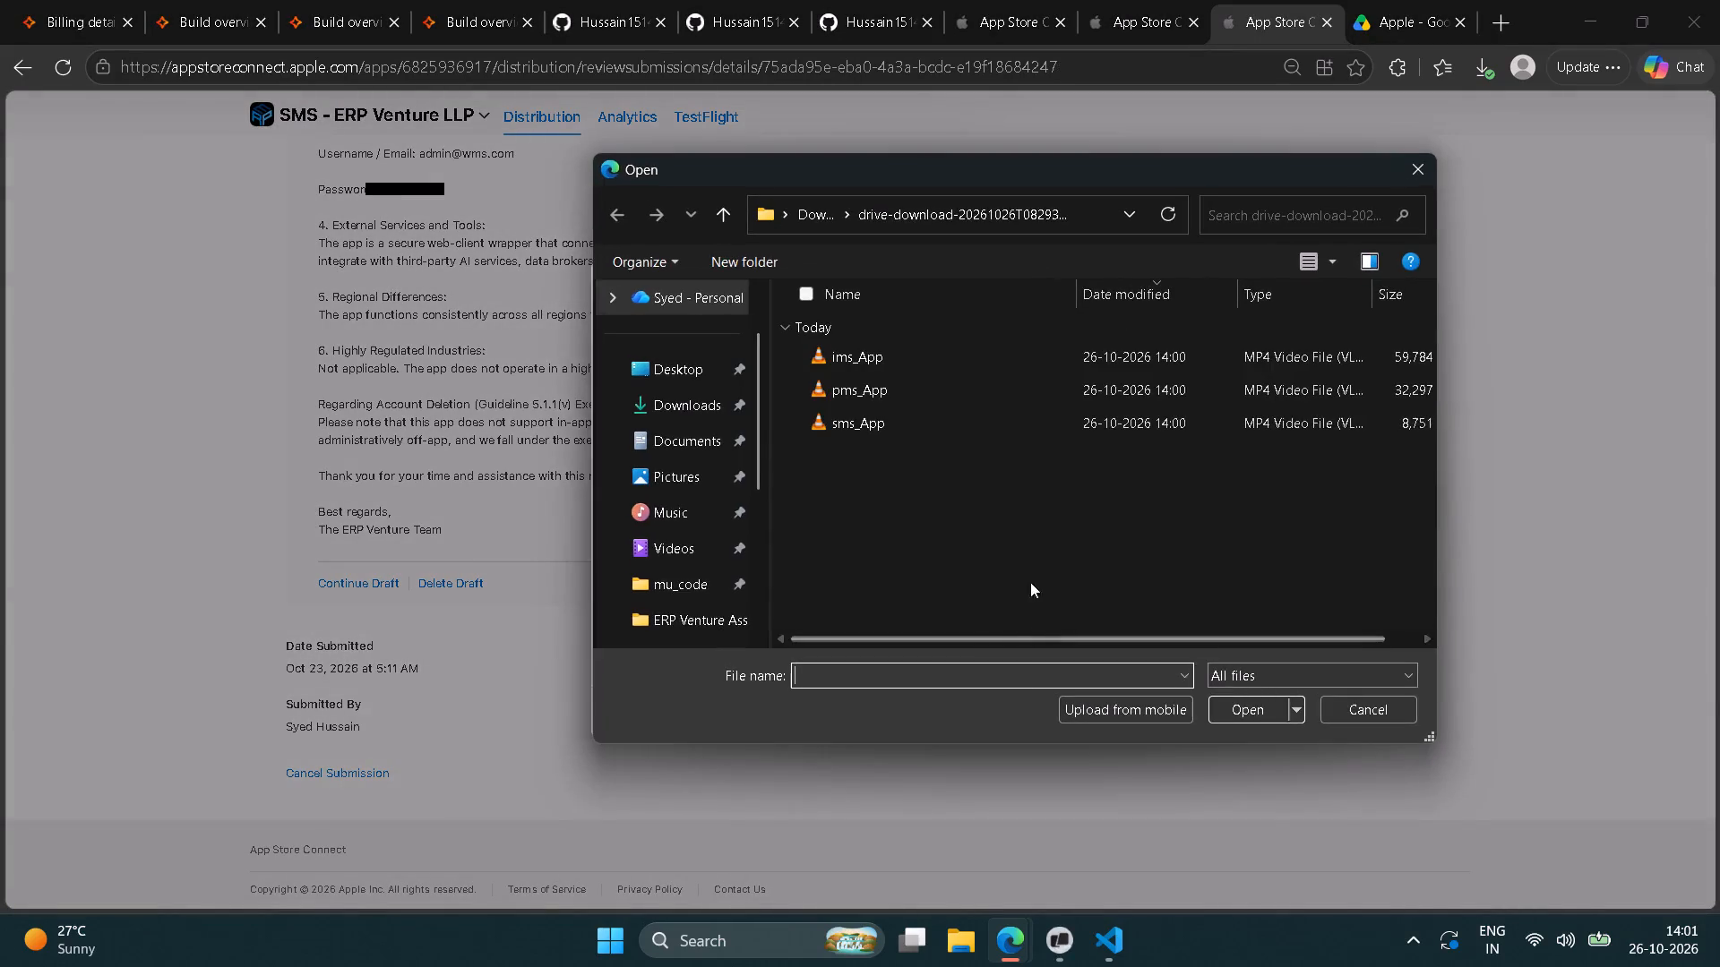
{"action": "left_click", "coordinate": [928, 429]}
{"action": "left_click", "coordinate": [1244, 715]}
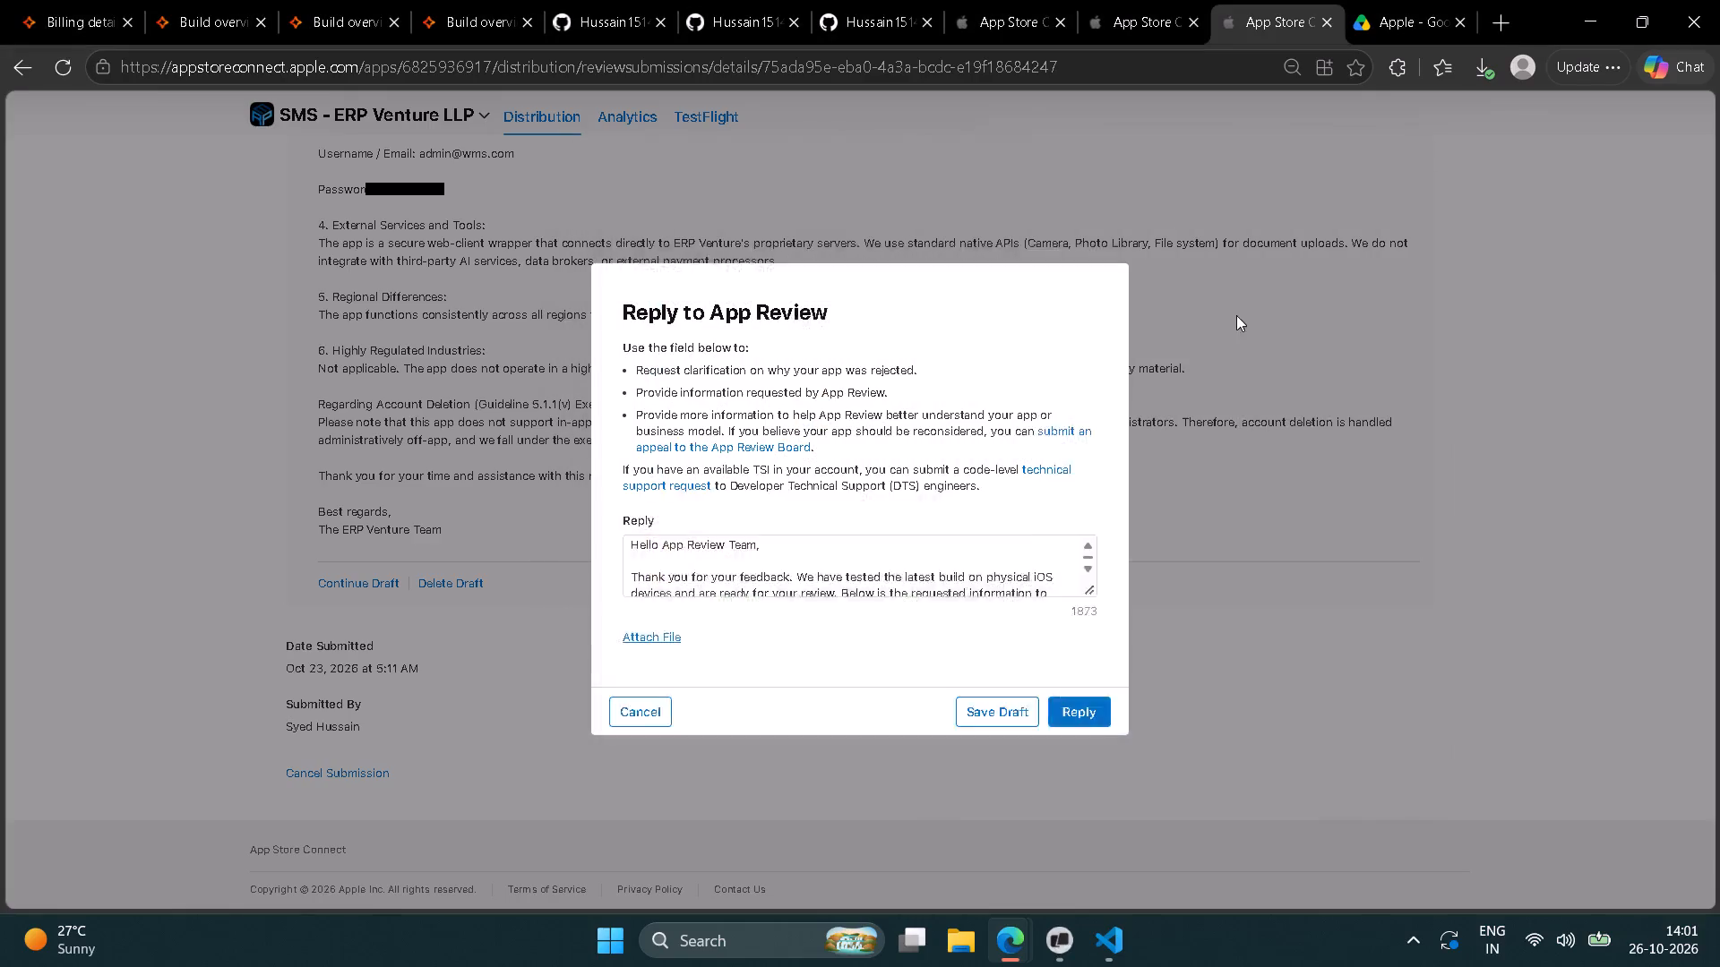
Check the upload progress of the video attachments in the IMS, PMS and SMS replies.
{"action": "left_click", "coordinate": [991, 0]}
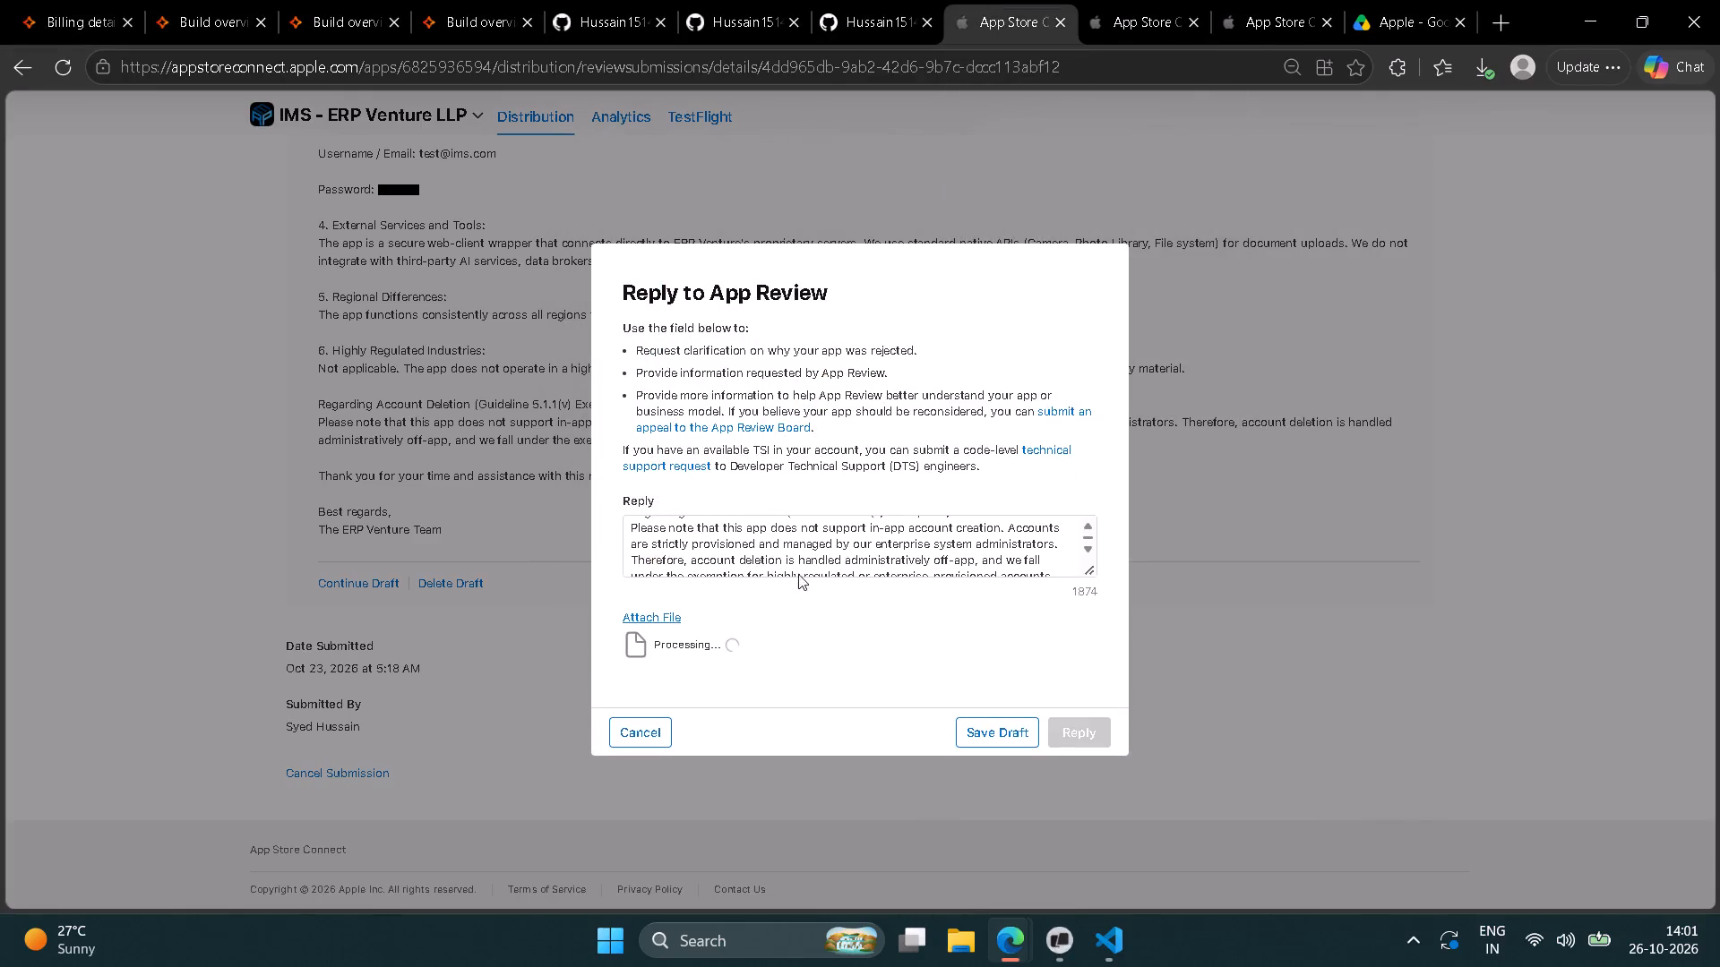
{"action": "left_click", "coordinate": [1099, 0]}
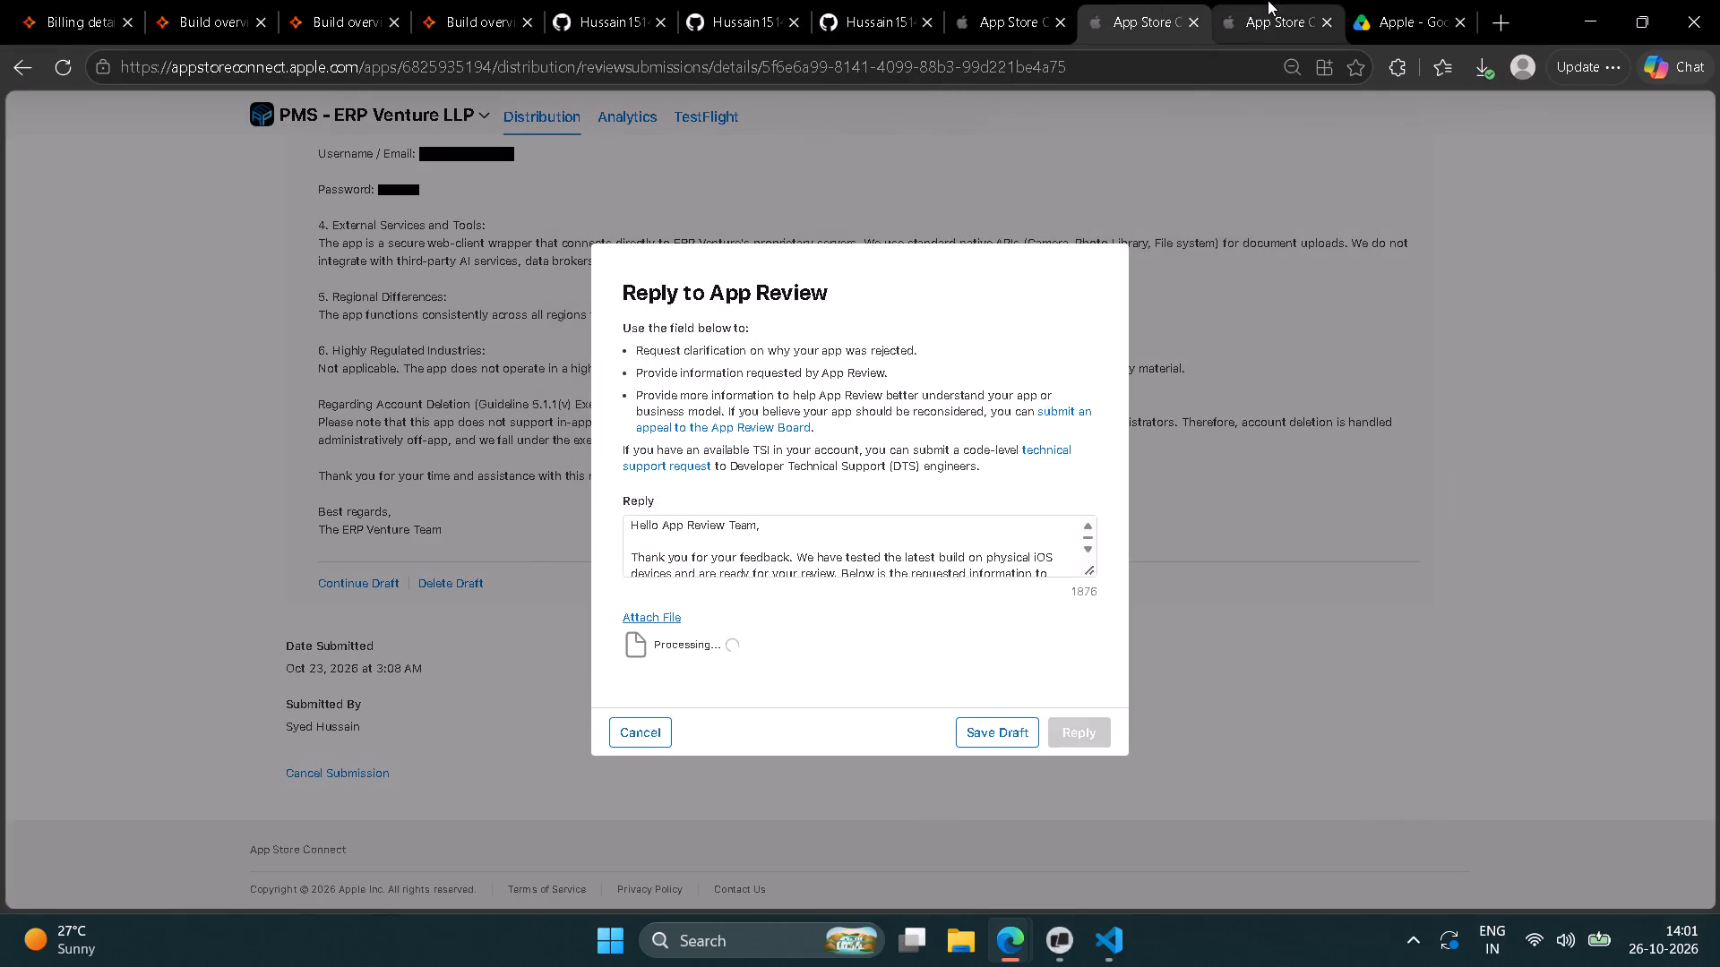
{"action": "left_click", "coordinate": [1268, 0]}
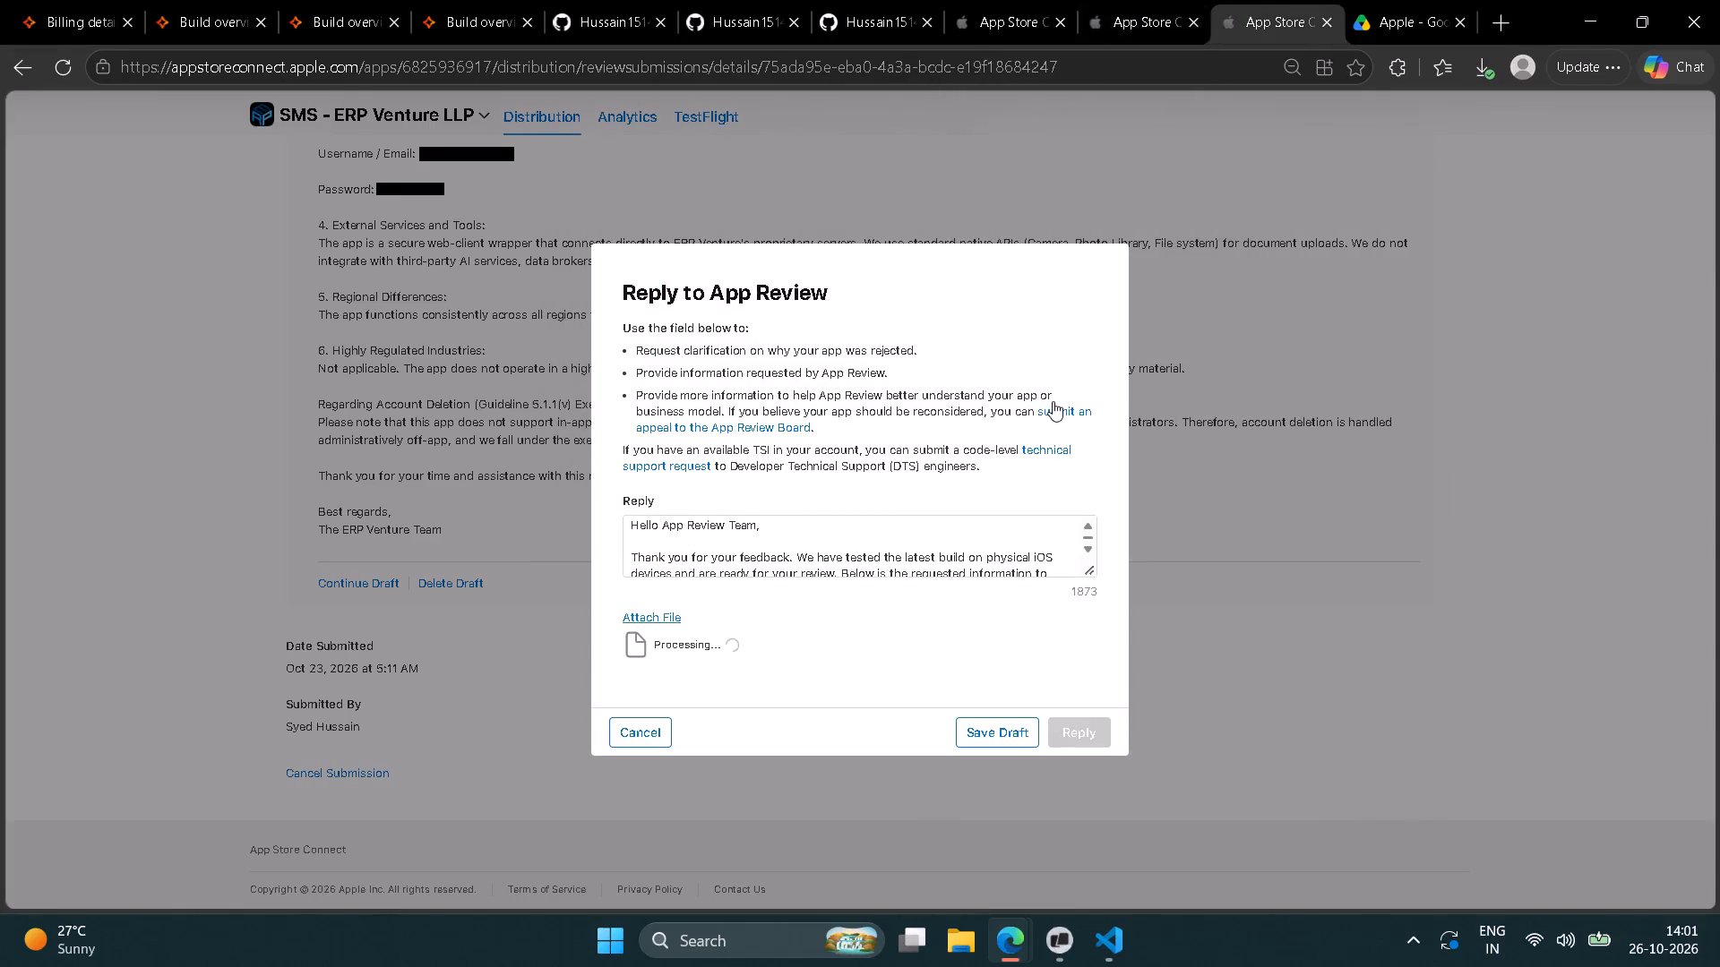
{"action": "left_click", "coordinate": [1025, 0]}
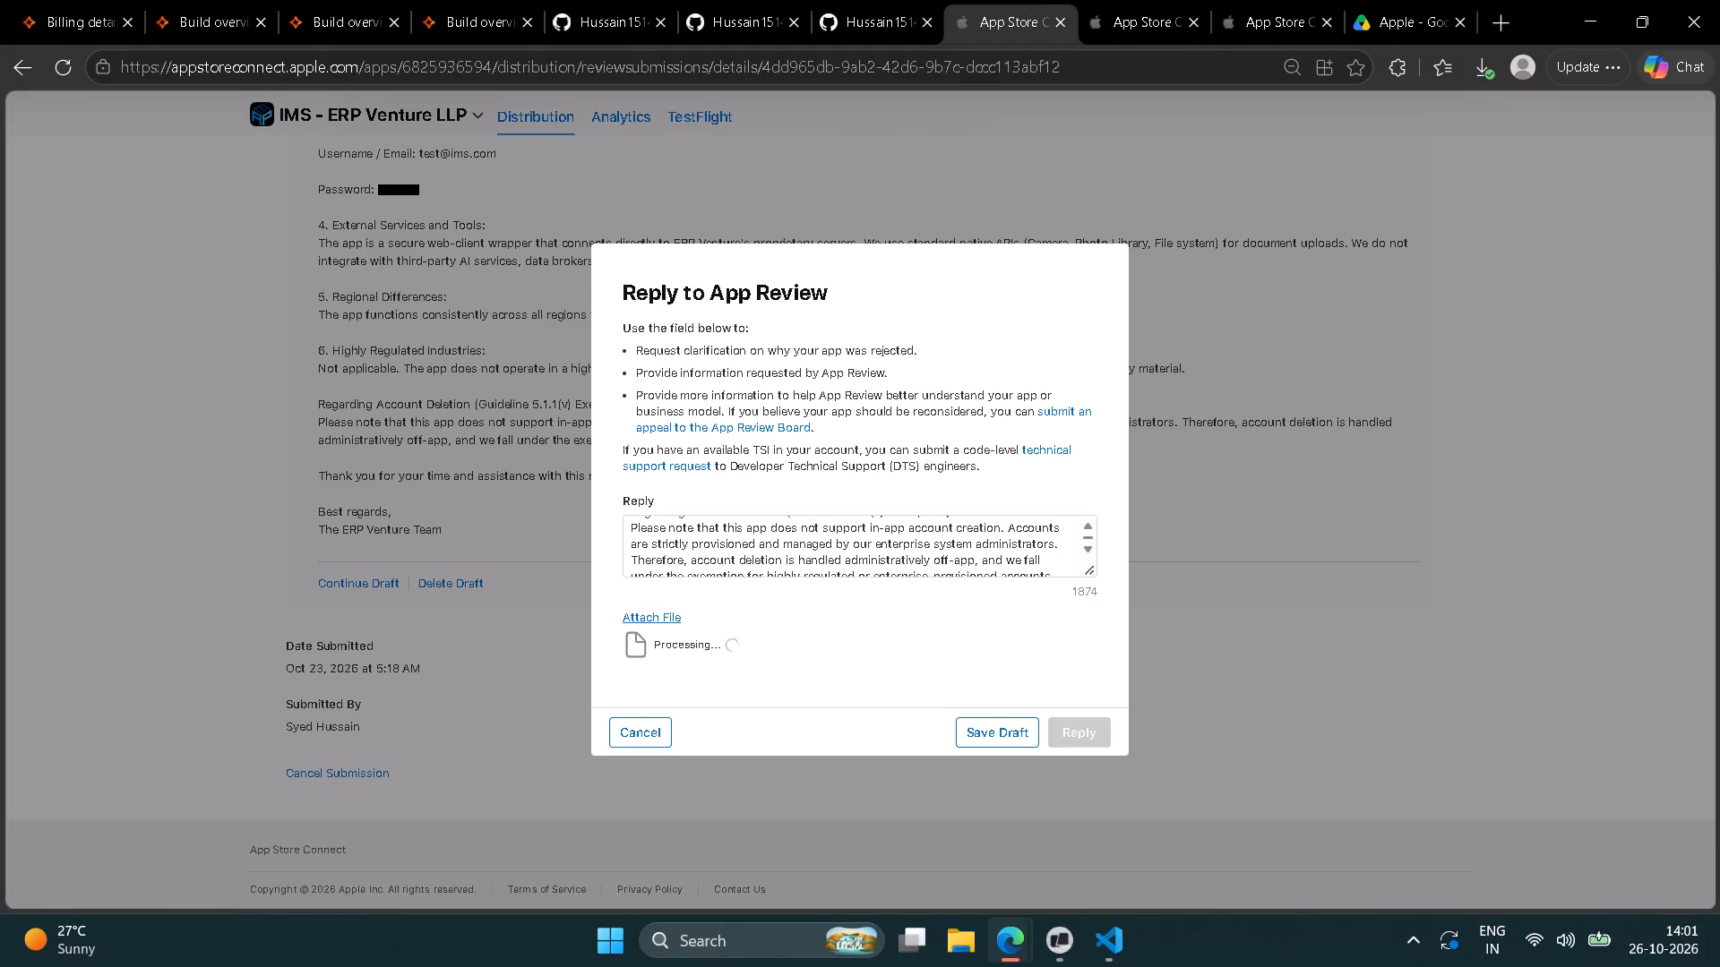
{"action": "scroll", "coordinate": [808, 553], "scroll_direction": "up", "scroll_amount": 4}
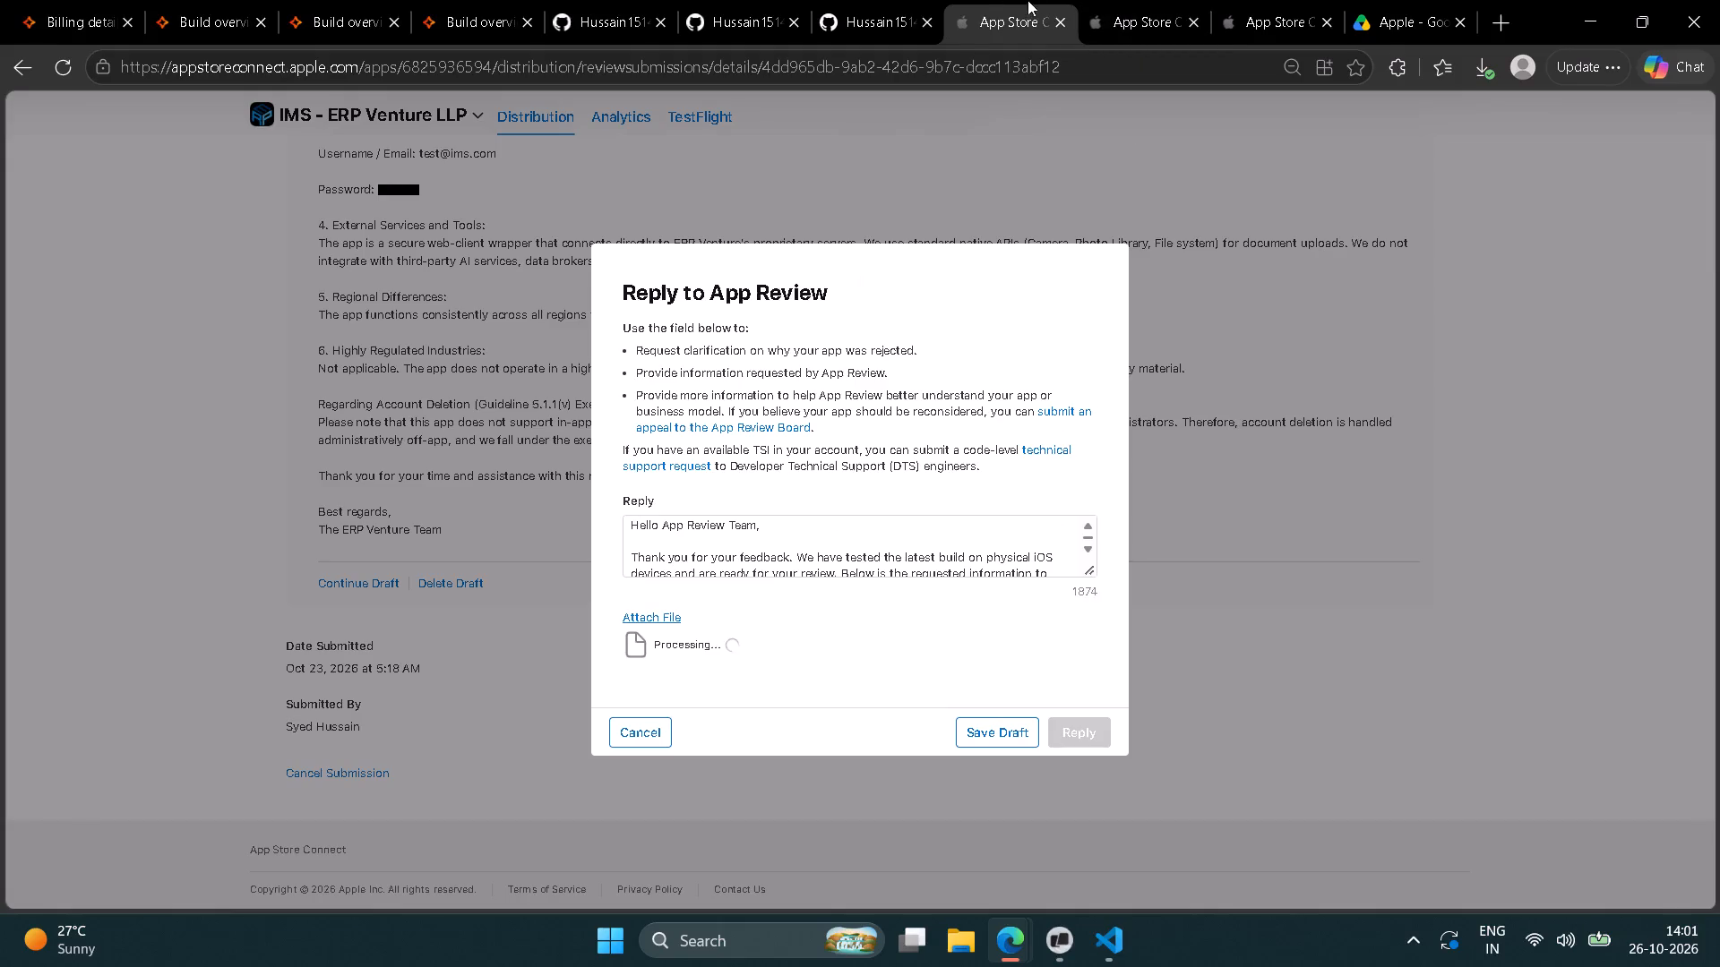
{"action": "left_click", "coordinate": [1121, 0]}
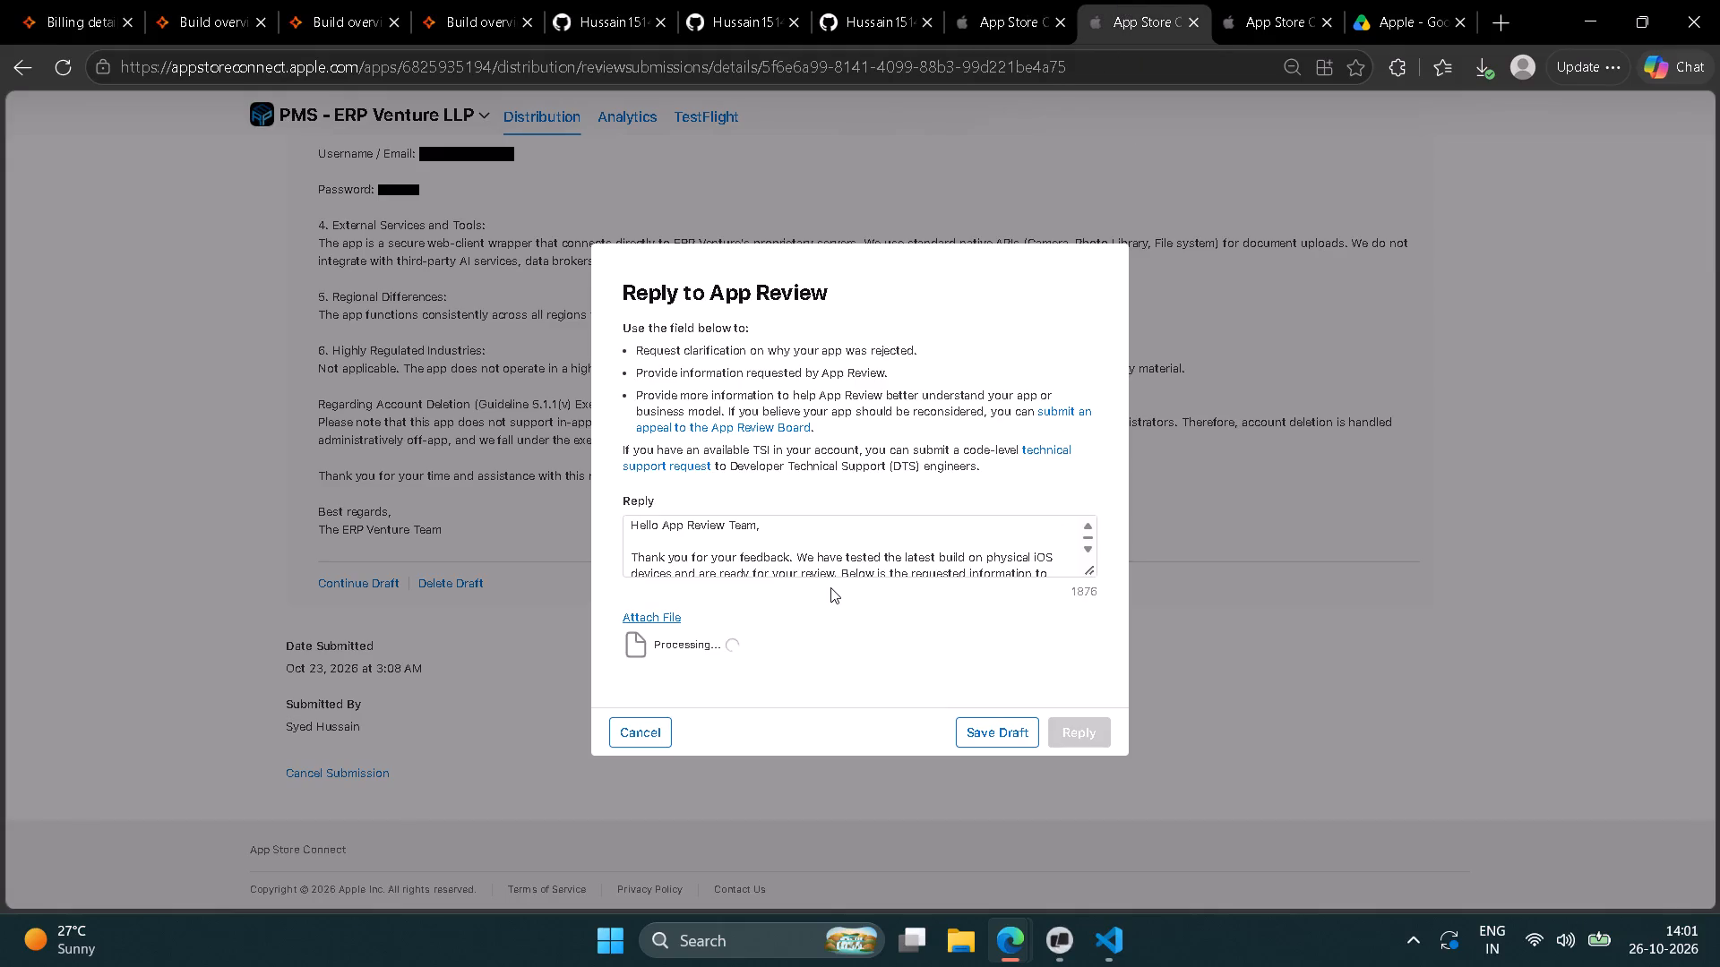
{"action": "left_click", "coordinate": [1251, 0]}
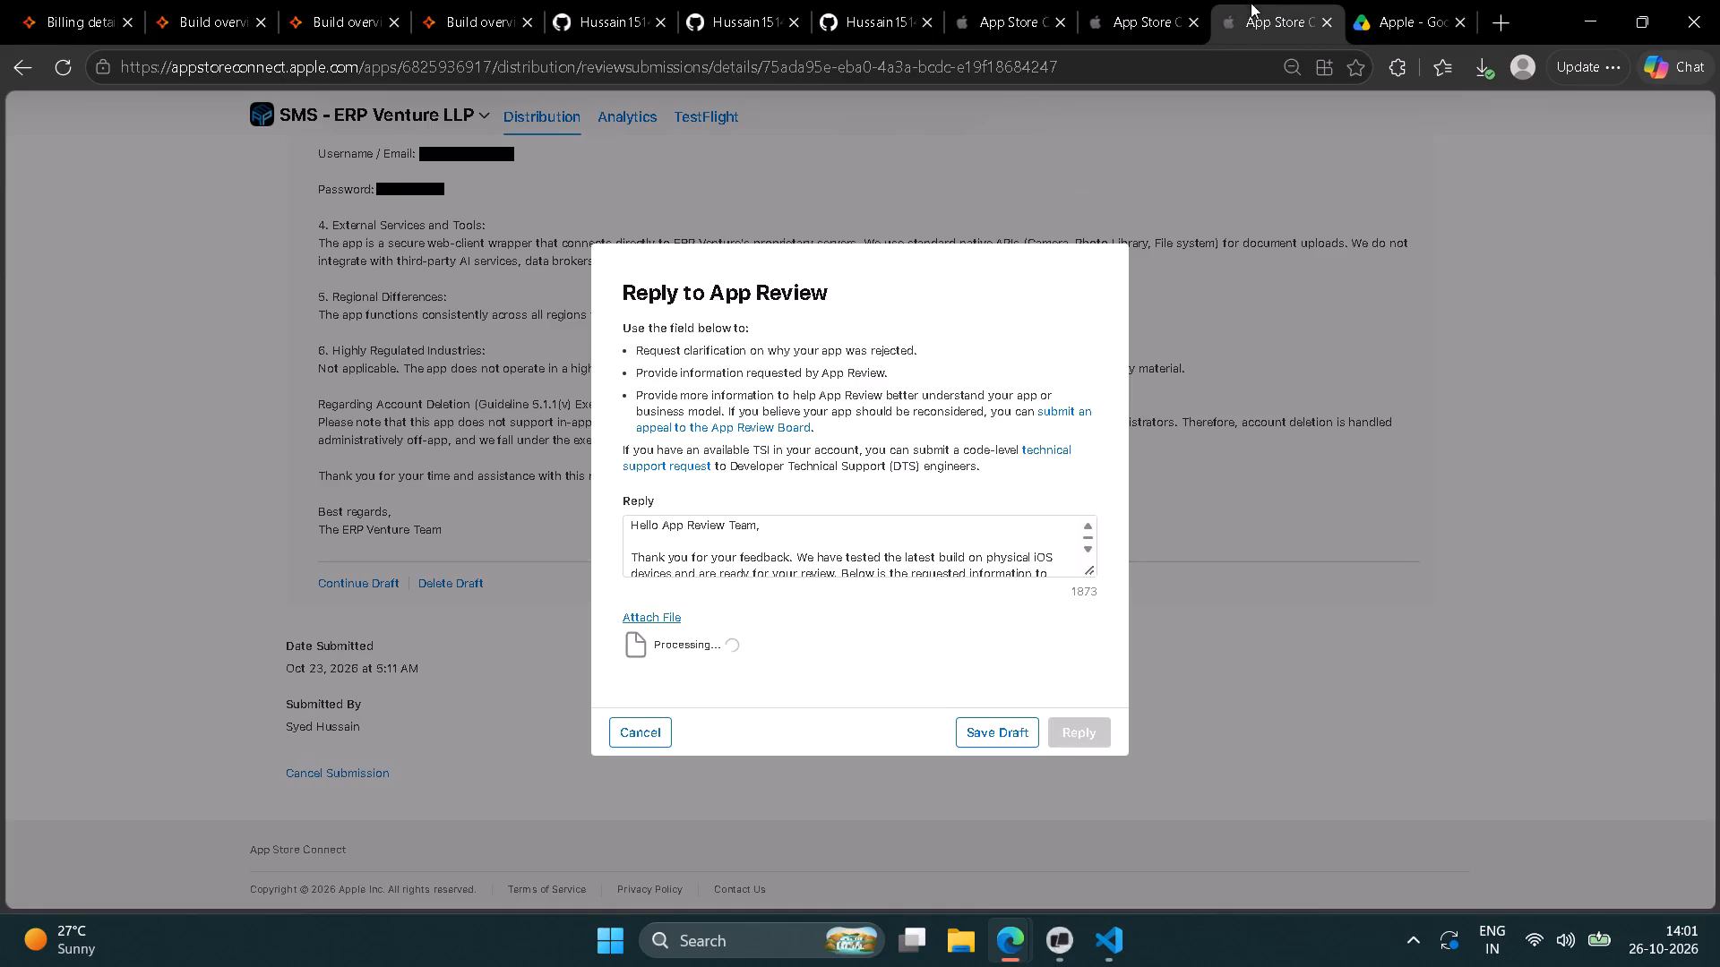
{"action": "left_click", "coordinate": [1036, 0]}
{"action": "left_click", "coordinate": [1165, 0]}
Send the App Review replies with their attached videos for IMS, PMS and SMS.
{"action": "left_click", "coordinate": [1006, 0]}
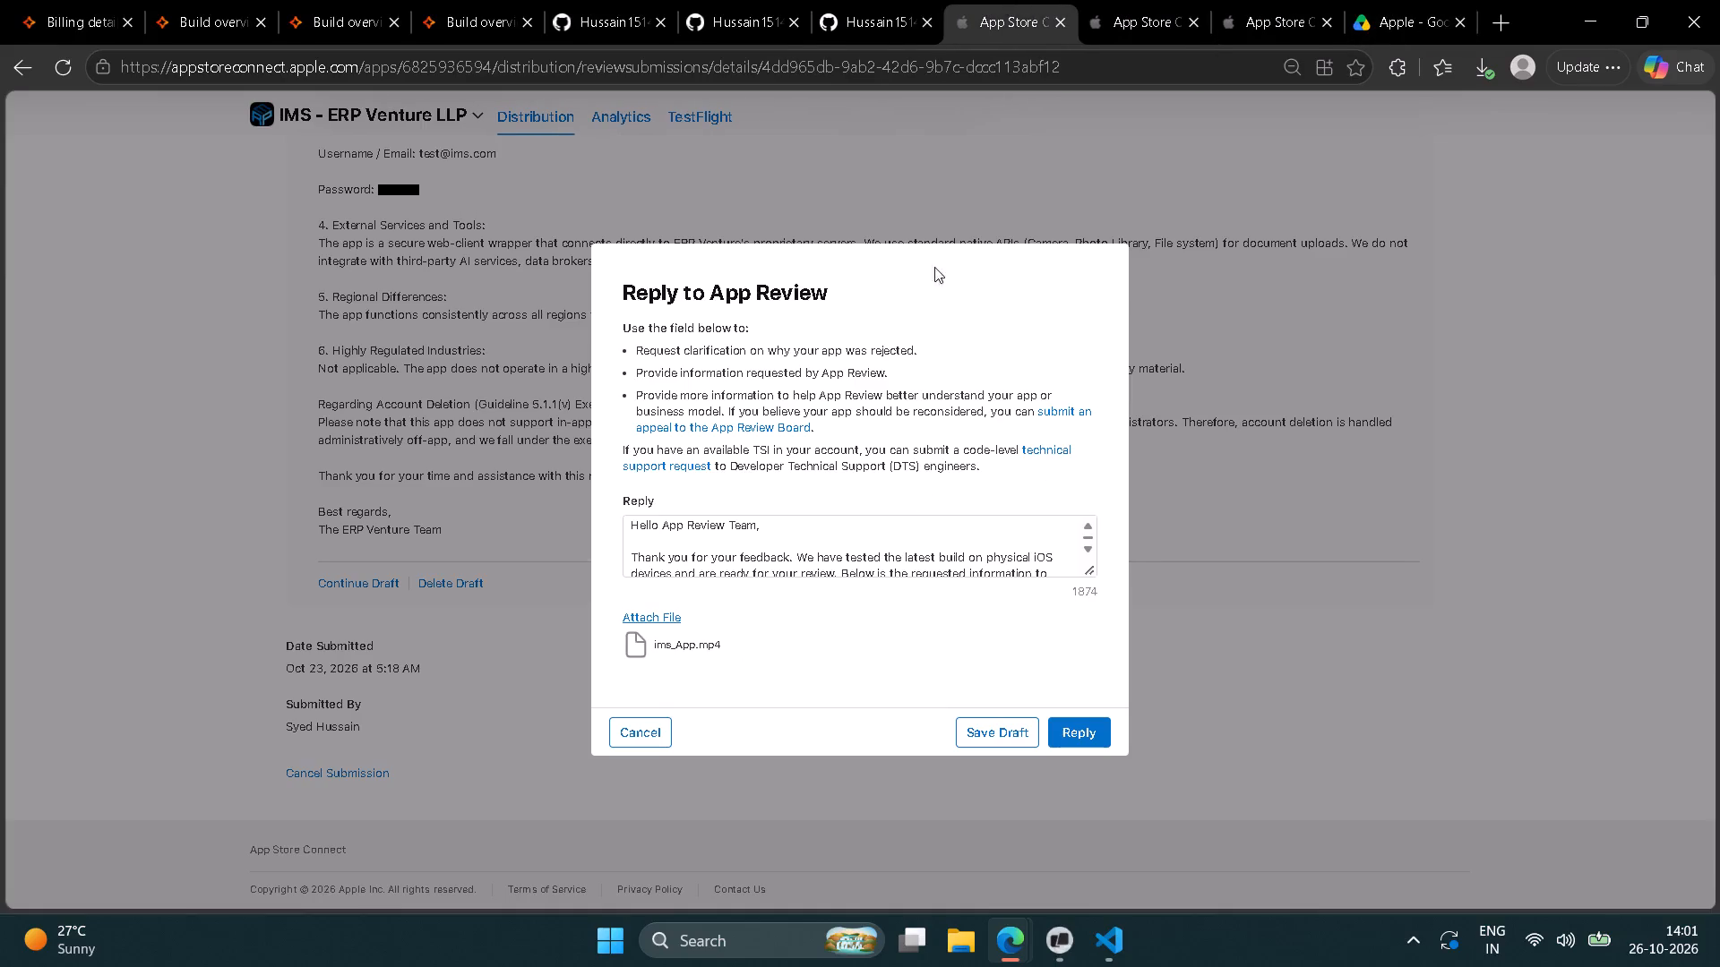
{"action": "left_click", "coordinate": [1064, 730]}
{"action": "left_click", "coordinate": [1150, 0]}
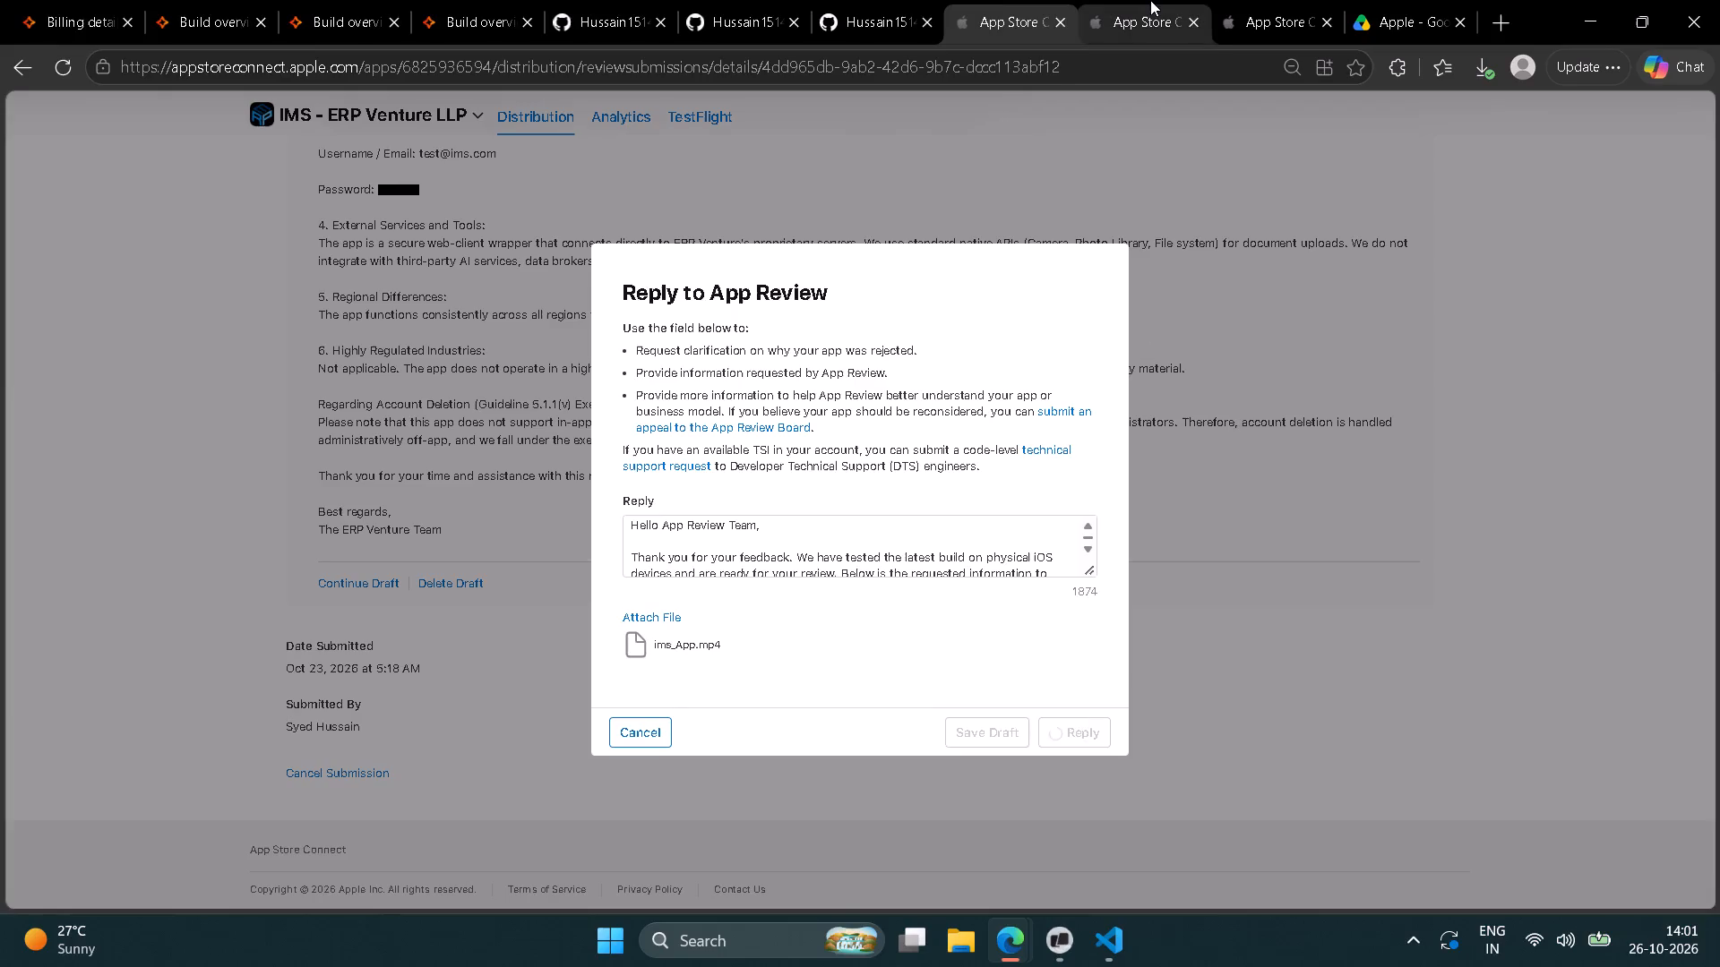
{"action": "left_click", "coordinate": [1092, 738]}
{"action": "left_click", "coordinate": [1268, 0]}
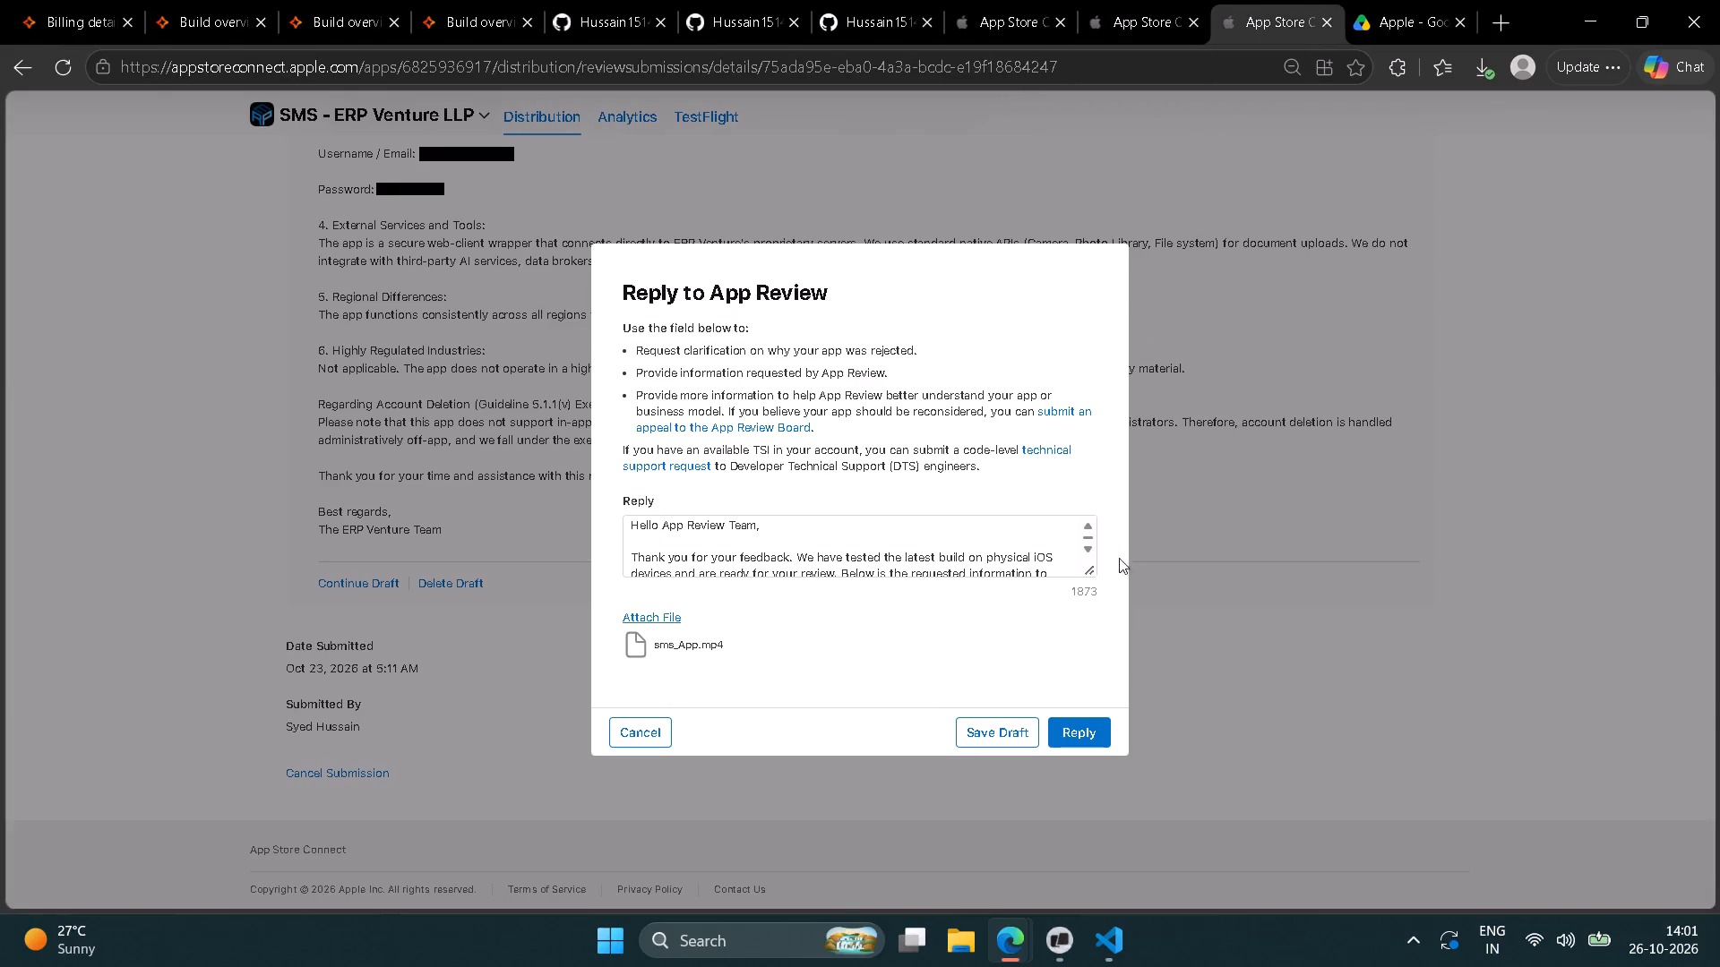
{"action": "left_click", "coordinate": [1088, 732]}
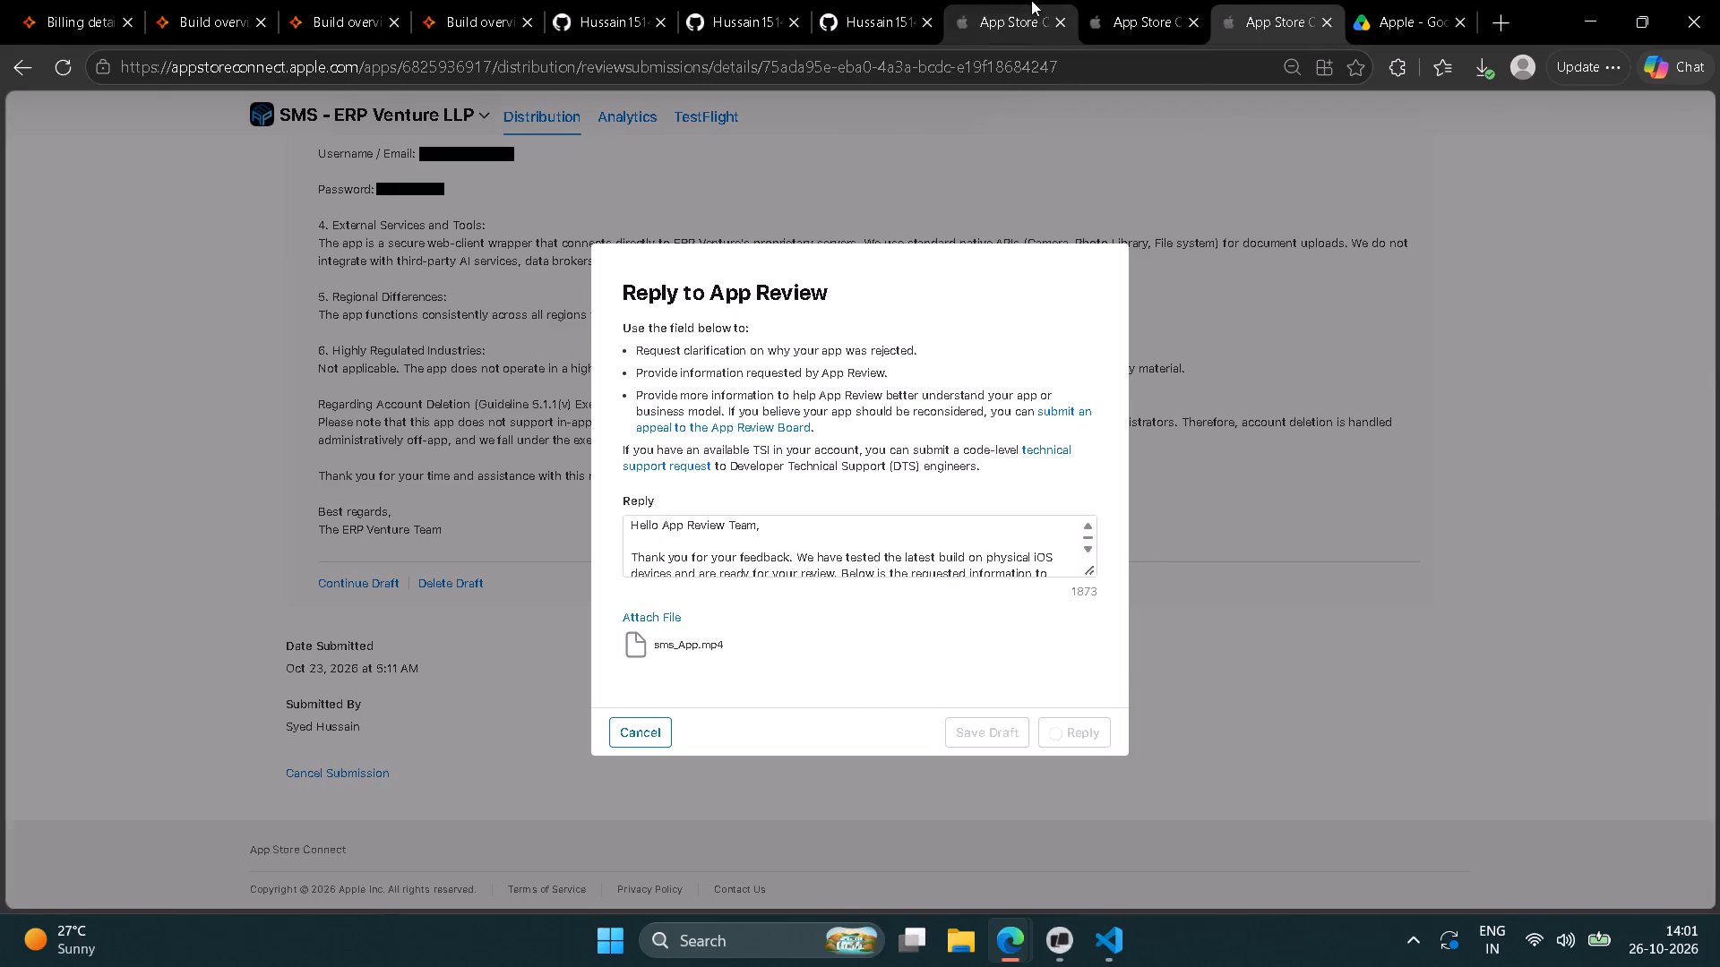
Review the IMS submission's message thread and reread Apple's requested information.
{"action": "left_click", "coordinate": [1031, 0]}
{"action": "scroll", "coordinate": [899, 466], "scroll_direction": "up", "scroll_amount": 2}
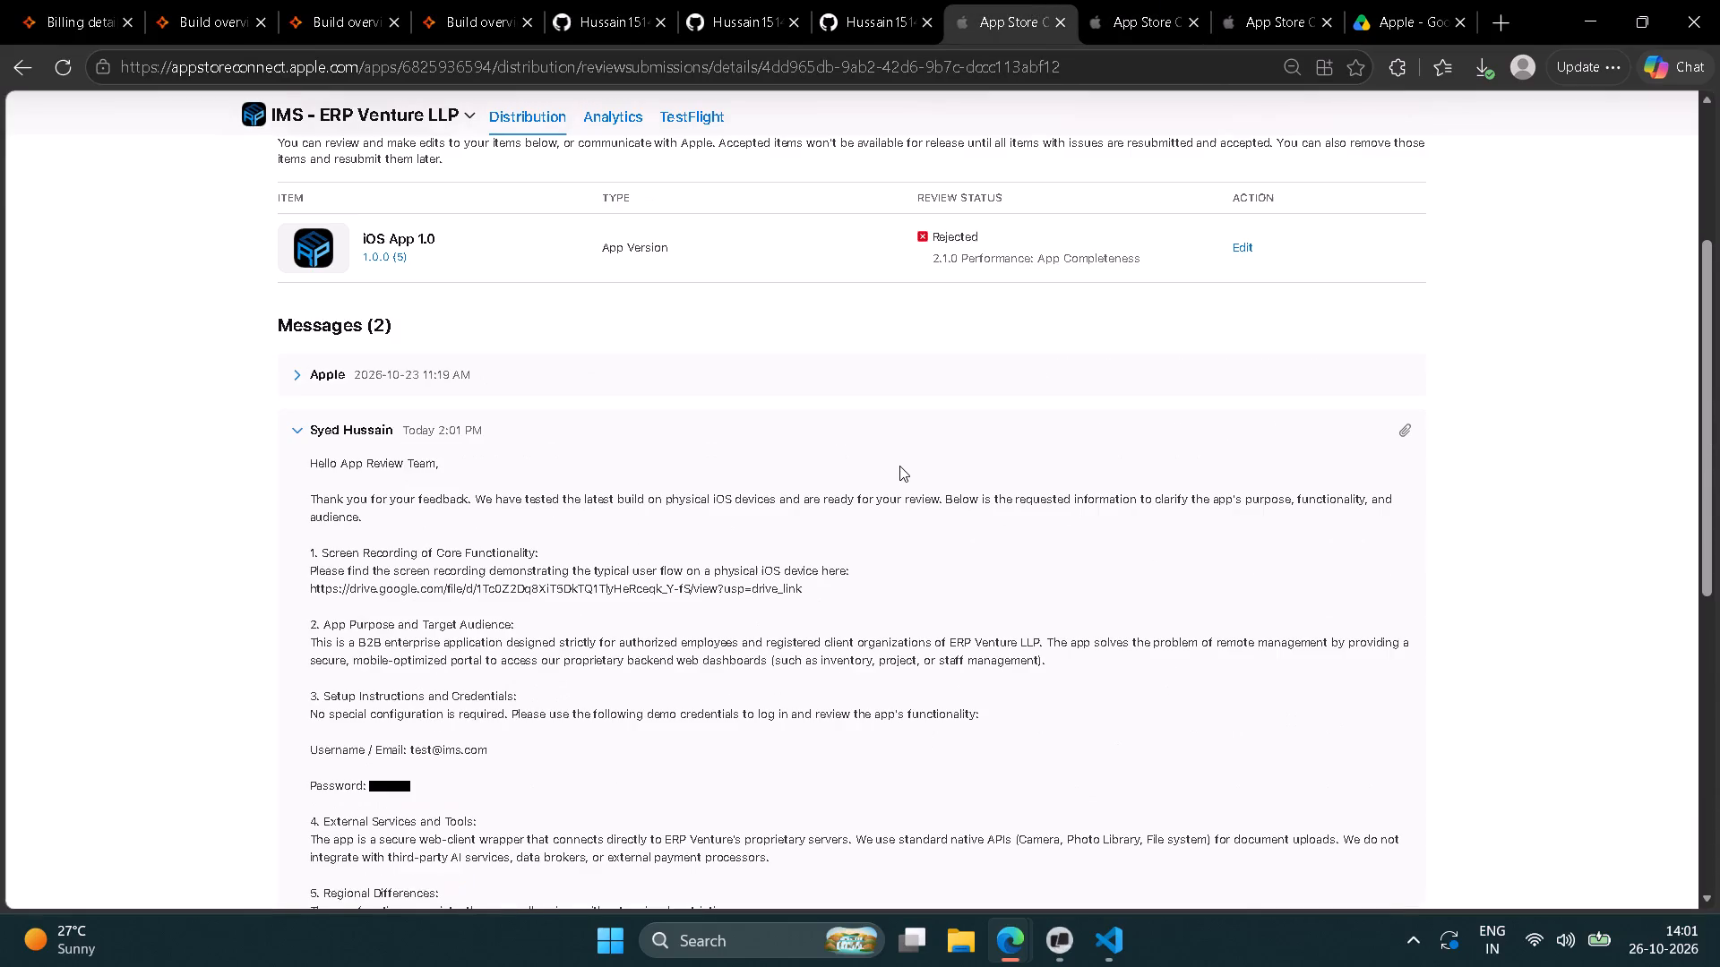
{"action": "left_click", "coordinate": [419, 384]}
{"action": "left_click", "coordinate": [414, 374]}
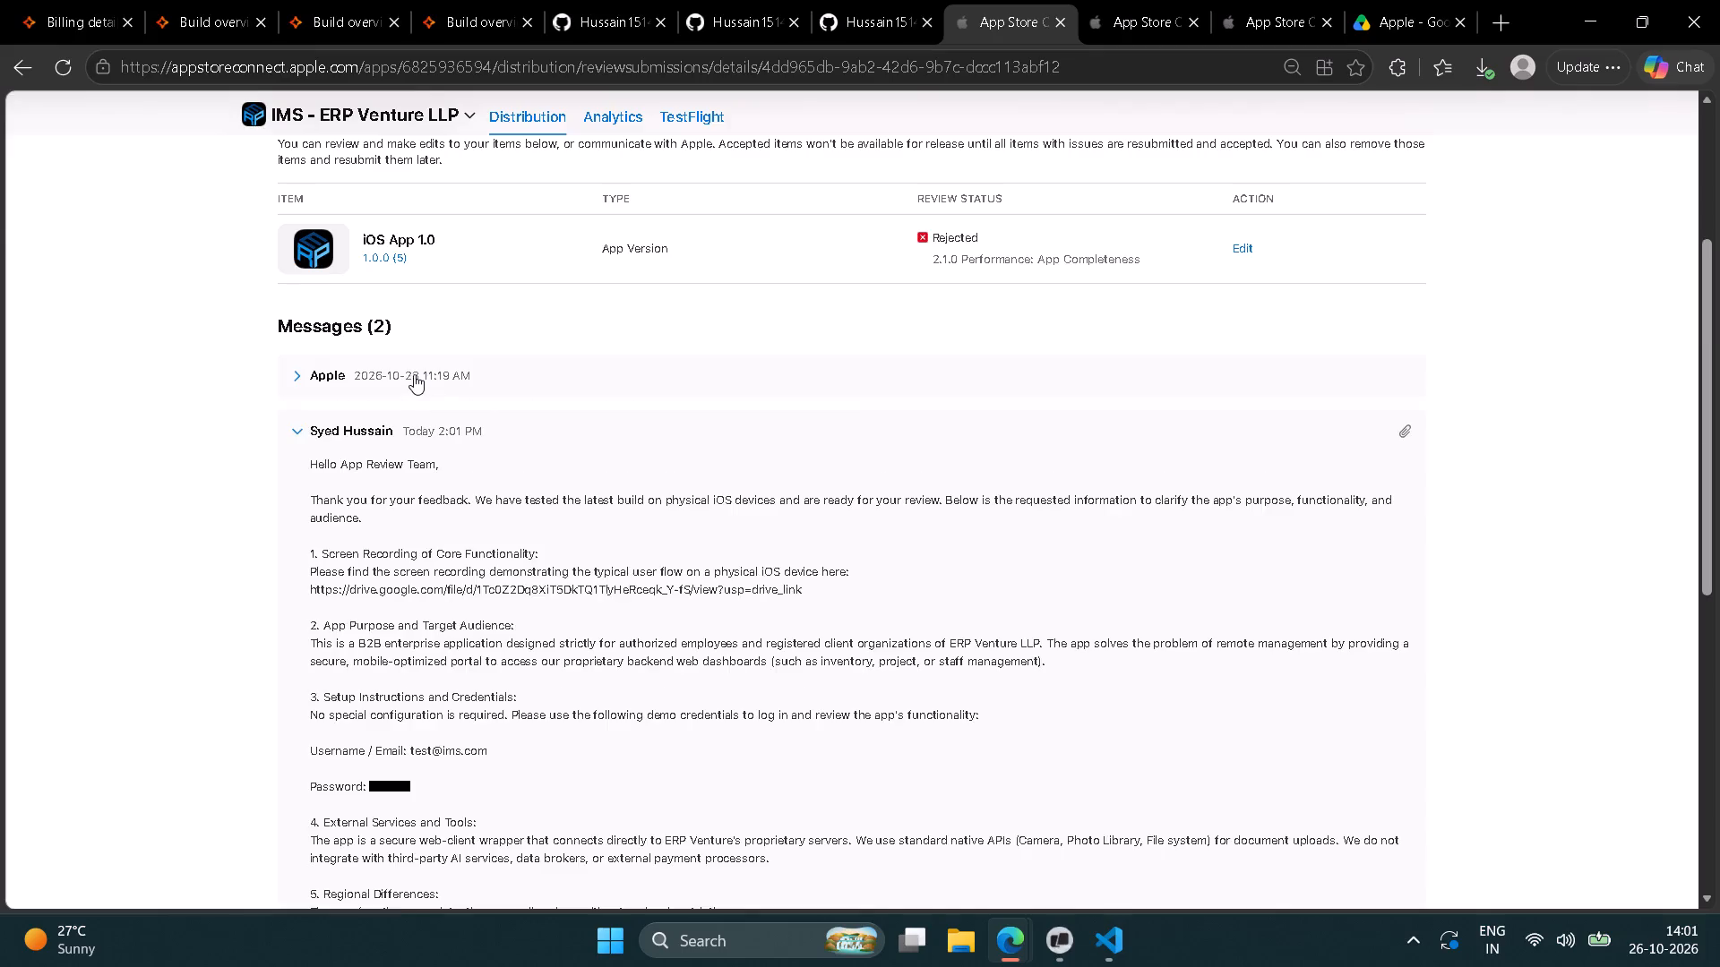
{"action": "scroll", "coordinate": [813, 475], "scroll_direction": "down", "scroll_amount": 1}
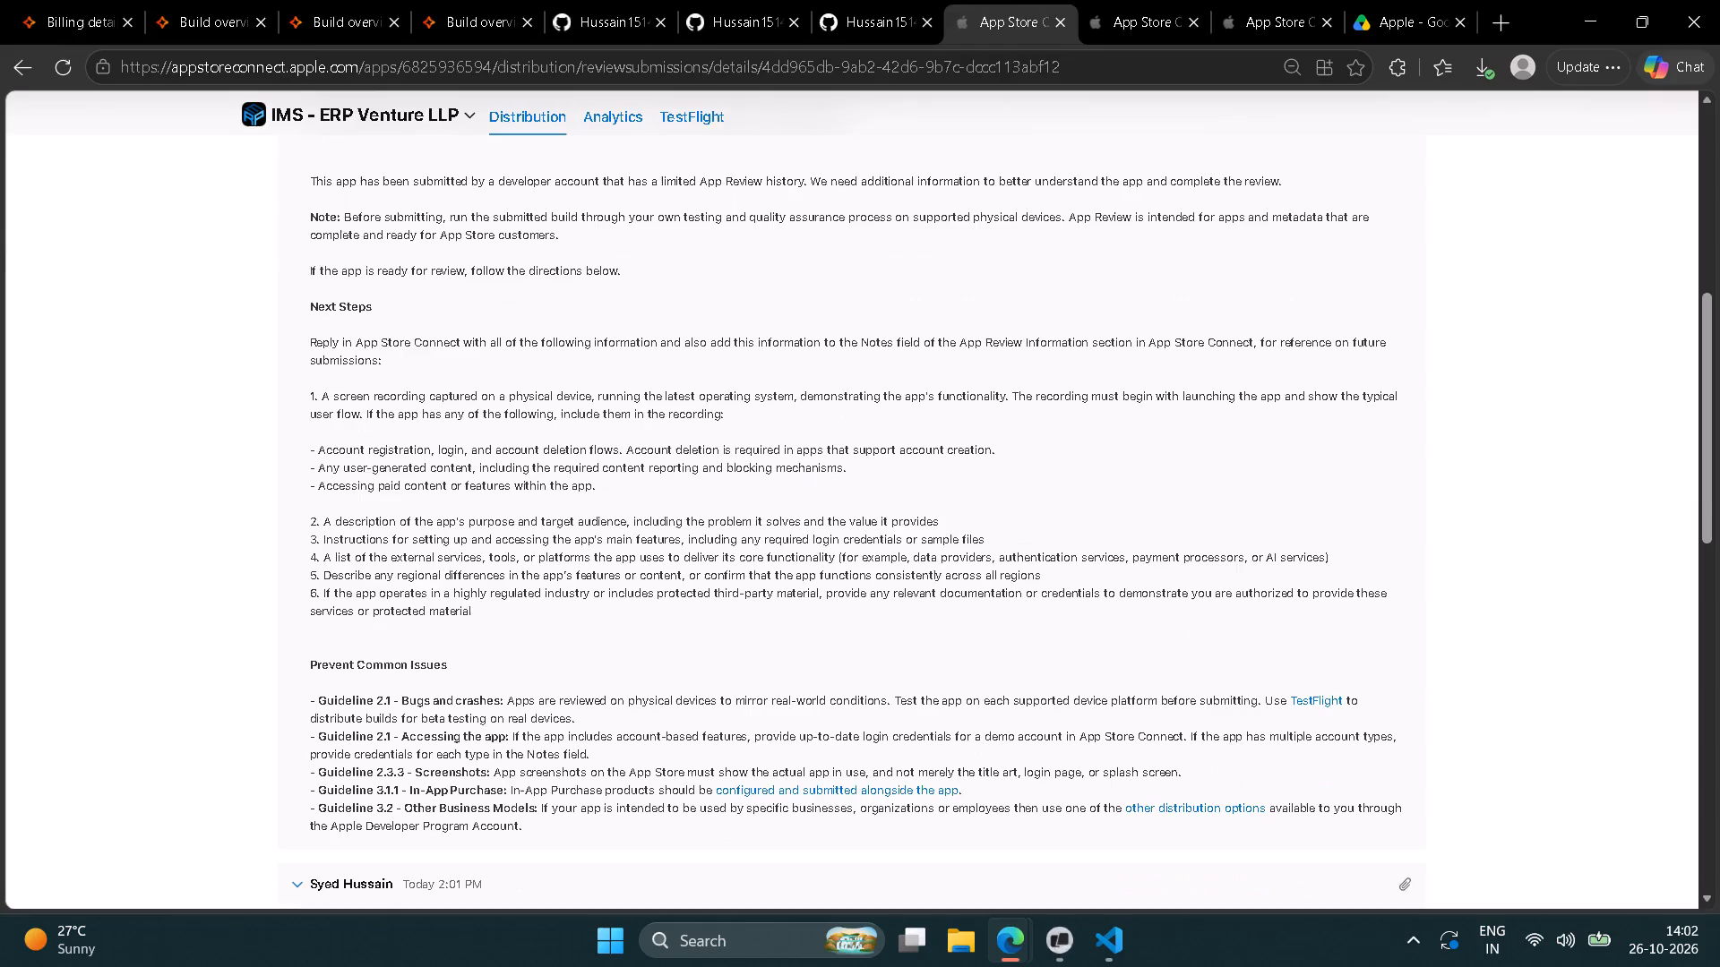
Examine the SMS submission's message thread, comparing the 2:01 PM reply with the 1:59 PM draft entry.
{"action": "left_click", "coordinate": [1102, 0]}
{"action": "left_click", "coordinate": [1298, 0]}
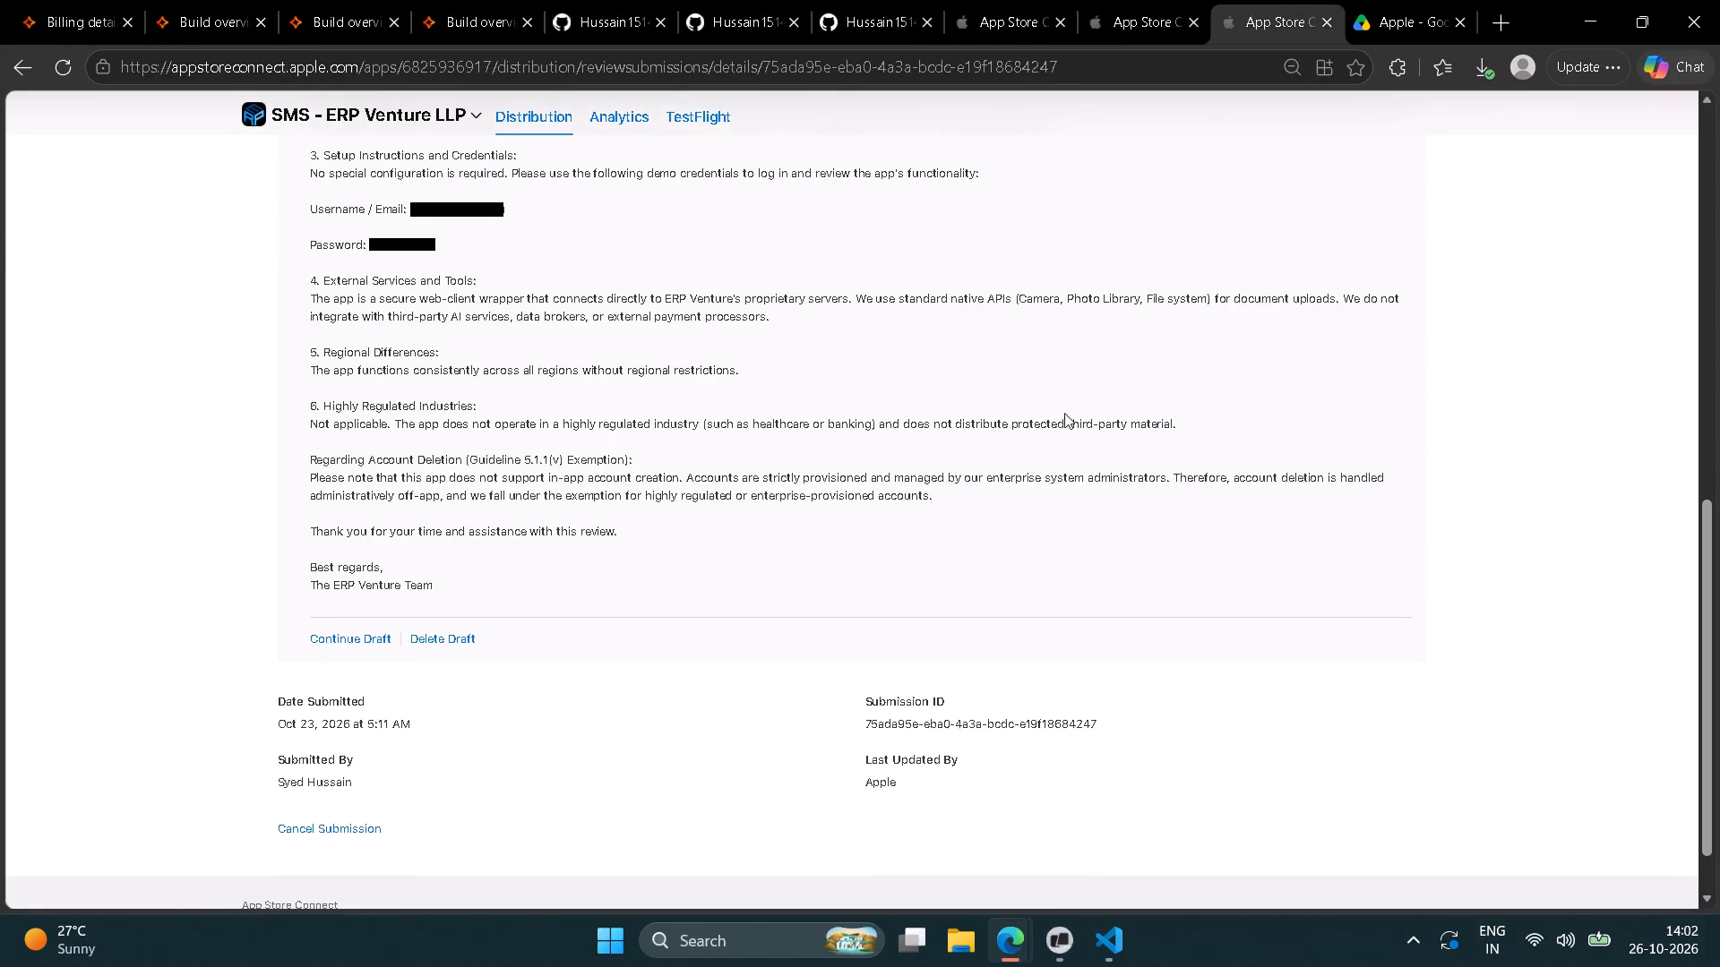
{"action": "scroll", "coordinate": [1061, 416], "scroll_direction": "up", "scroll_amount": 3}
{"action": "scroll", "coordinate": [1061, 416], "scroll_direction": "down", "scroll_amount": 1}
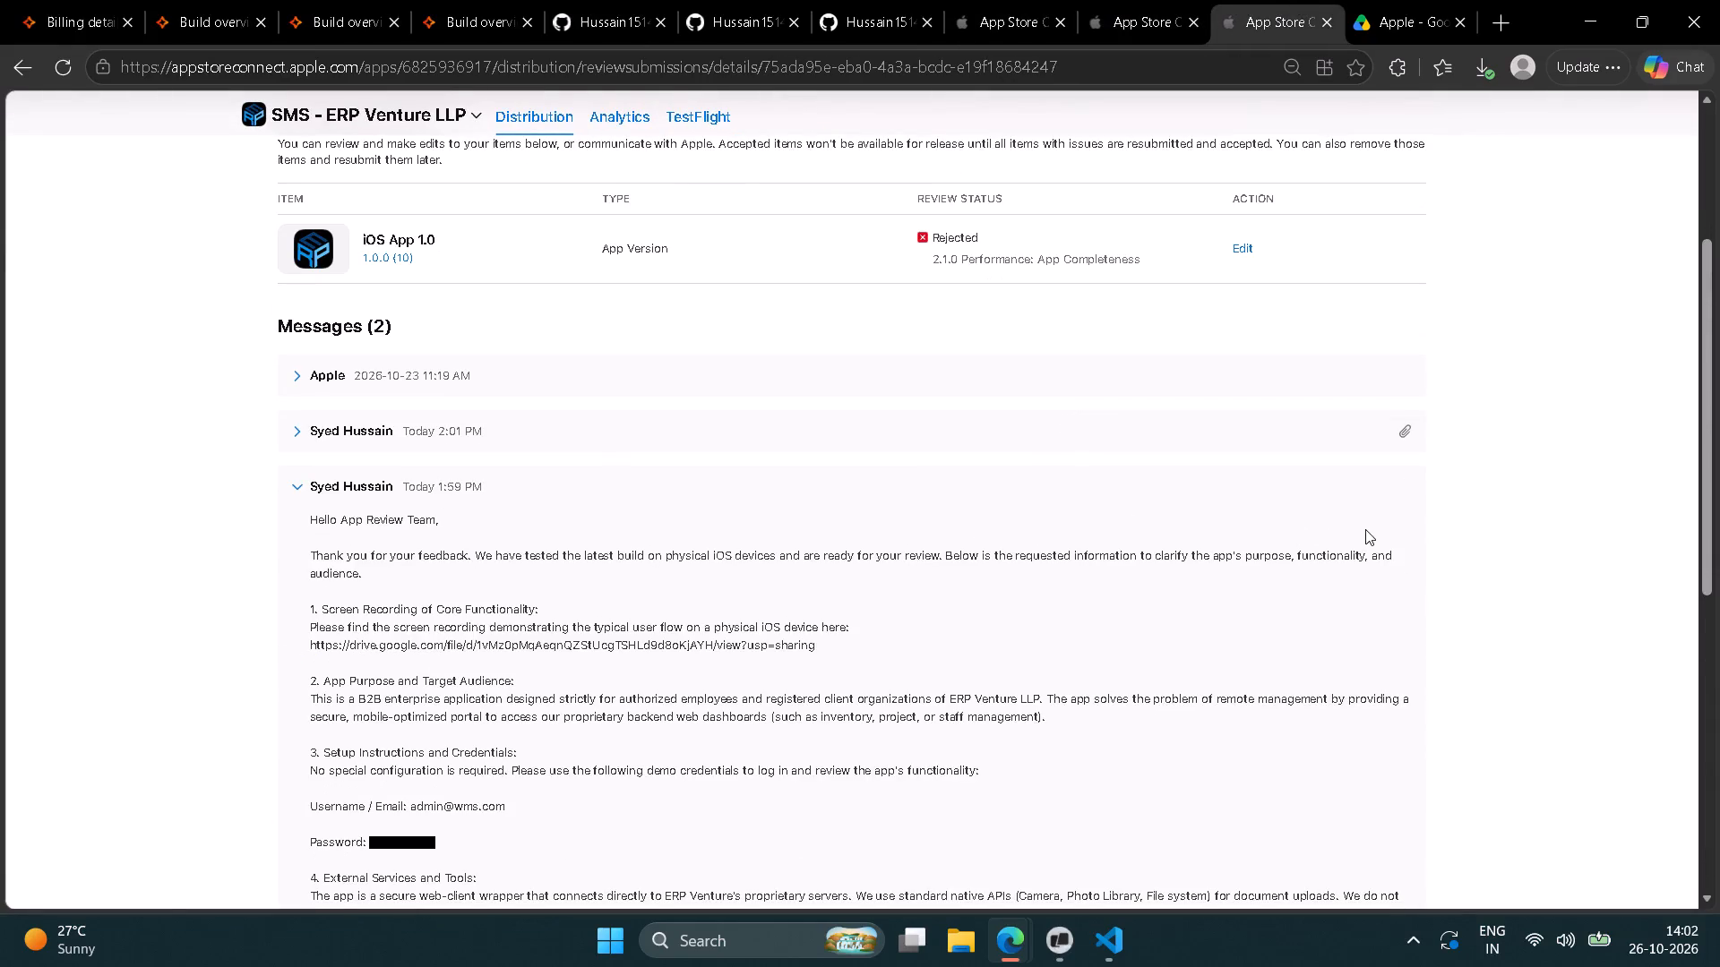
{"action": "left_click", "coordinate": [289, 437]}
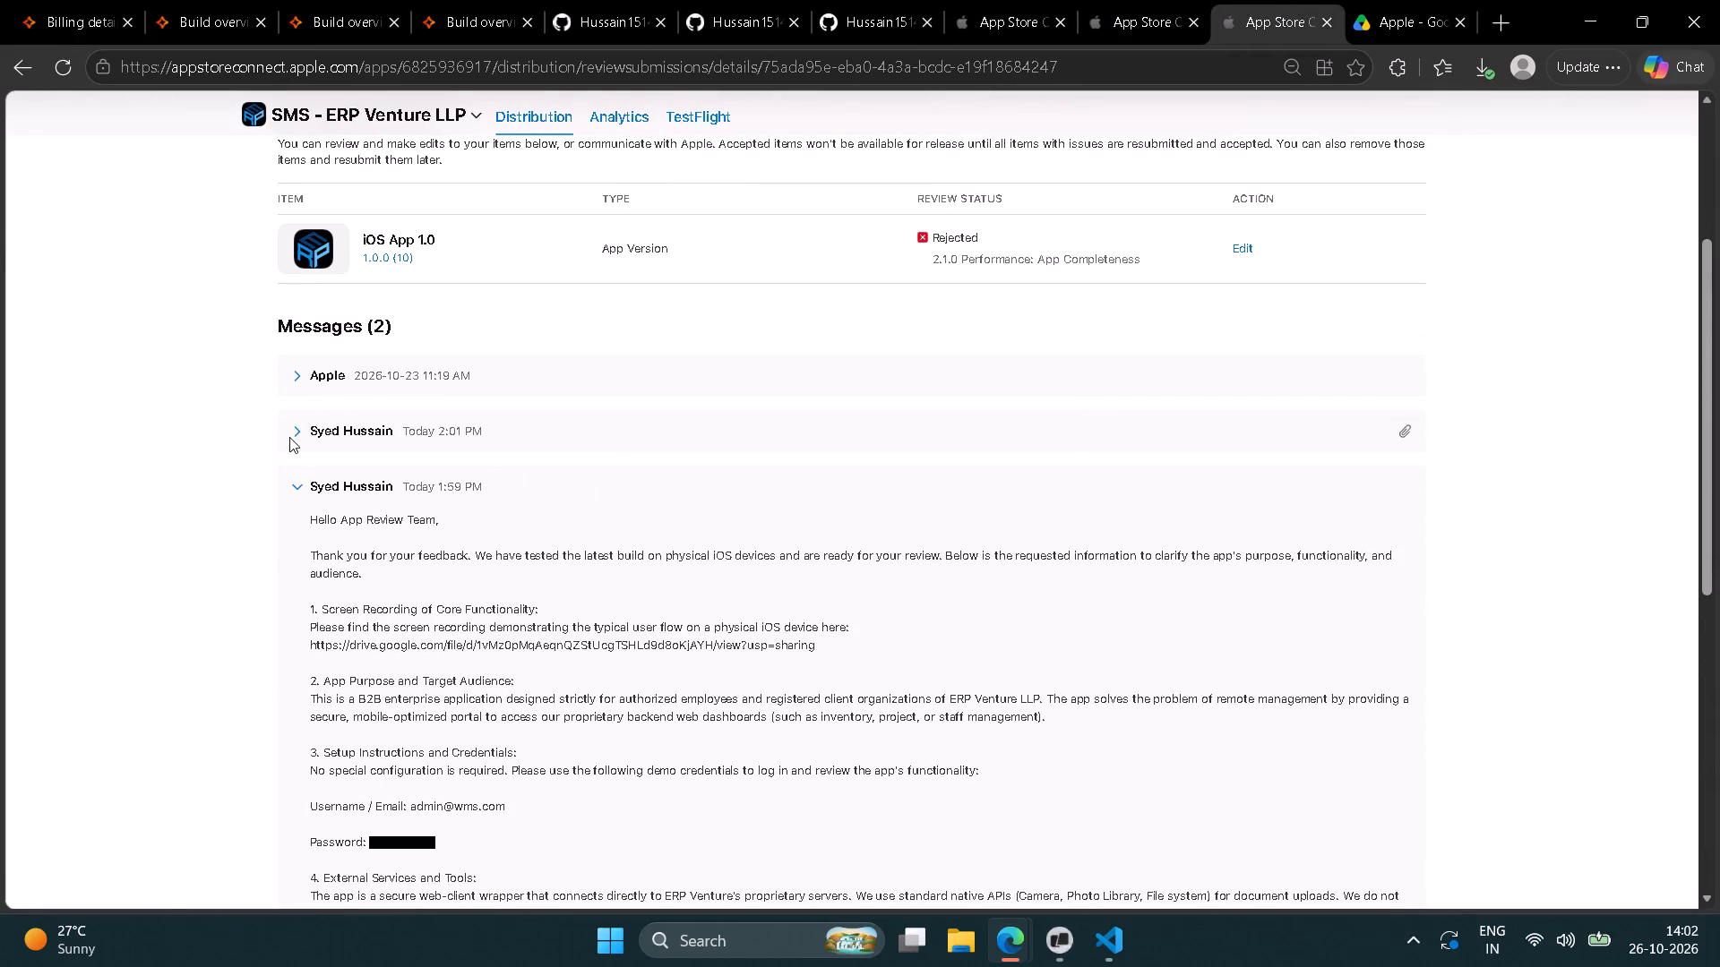
{"action": "left_click", "coordinate": [310, 429]}
{"action": "left_click", "coordinate": [305, 427]}
{"action": "scroll", "coordinate": [543, 508], "scroll_direction": "down", "scroll_amount": 3}
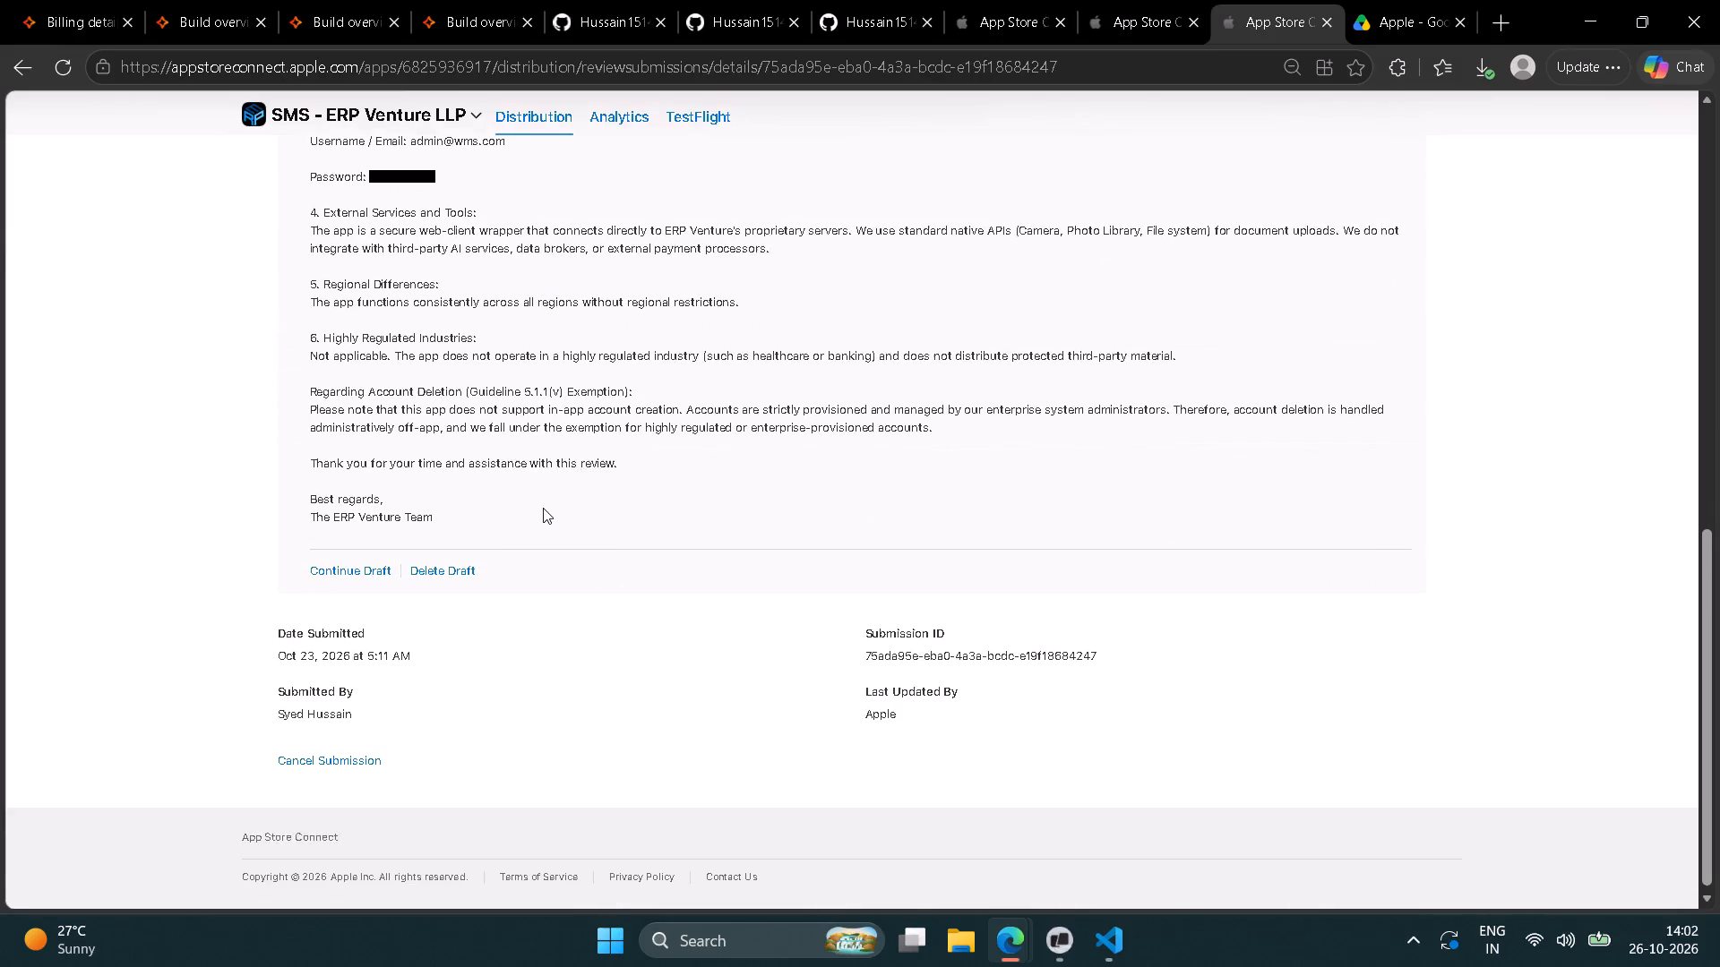
{"action": "scroll", "coordinate": [543, 508], "scroll_direction": "up", "scroll_amount": 2}
Collapse the expanded messages in the IMS and PMS submissions and check each thread for leftover drafts.
{"action": "left_click", "coordinate": [1028, 0]}
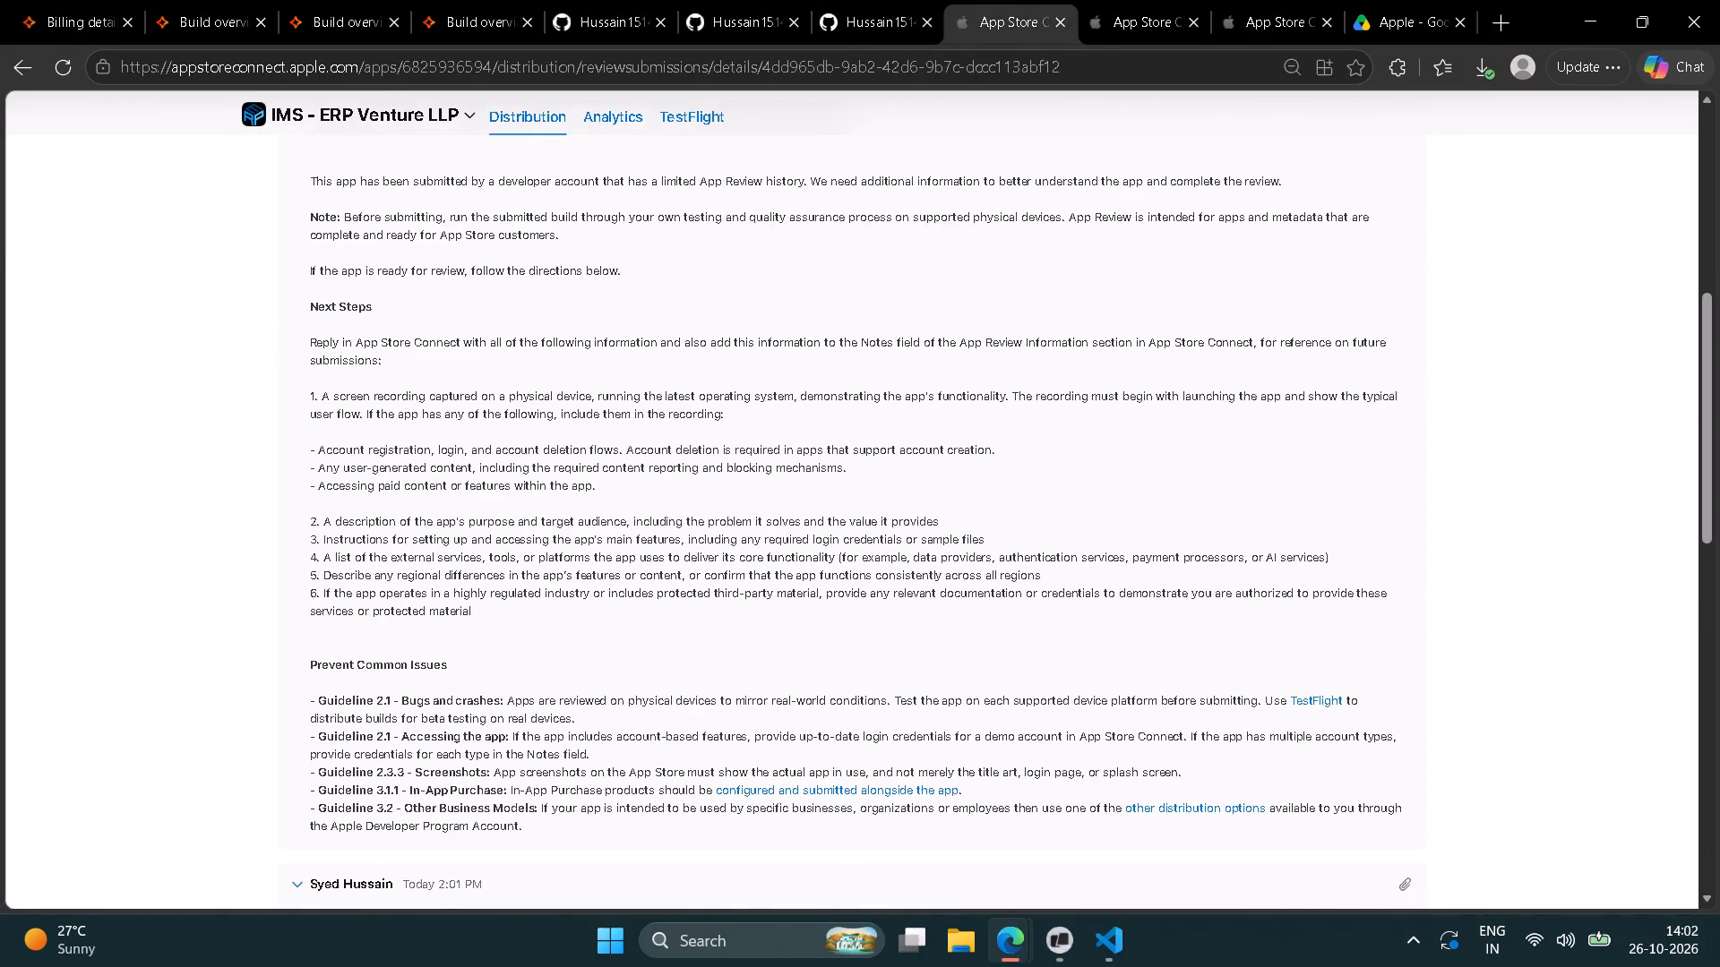
{"action": "scroll", "coordinate": [524, 525], "scroll_direction": "up", "scroll_amount": 4}
{"action": "left_click", "coordinate": [301, 673]}
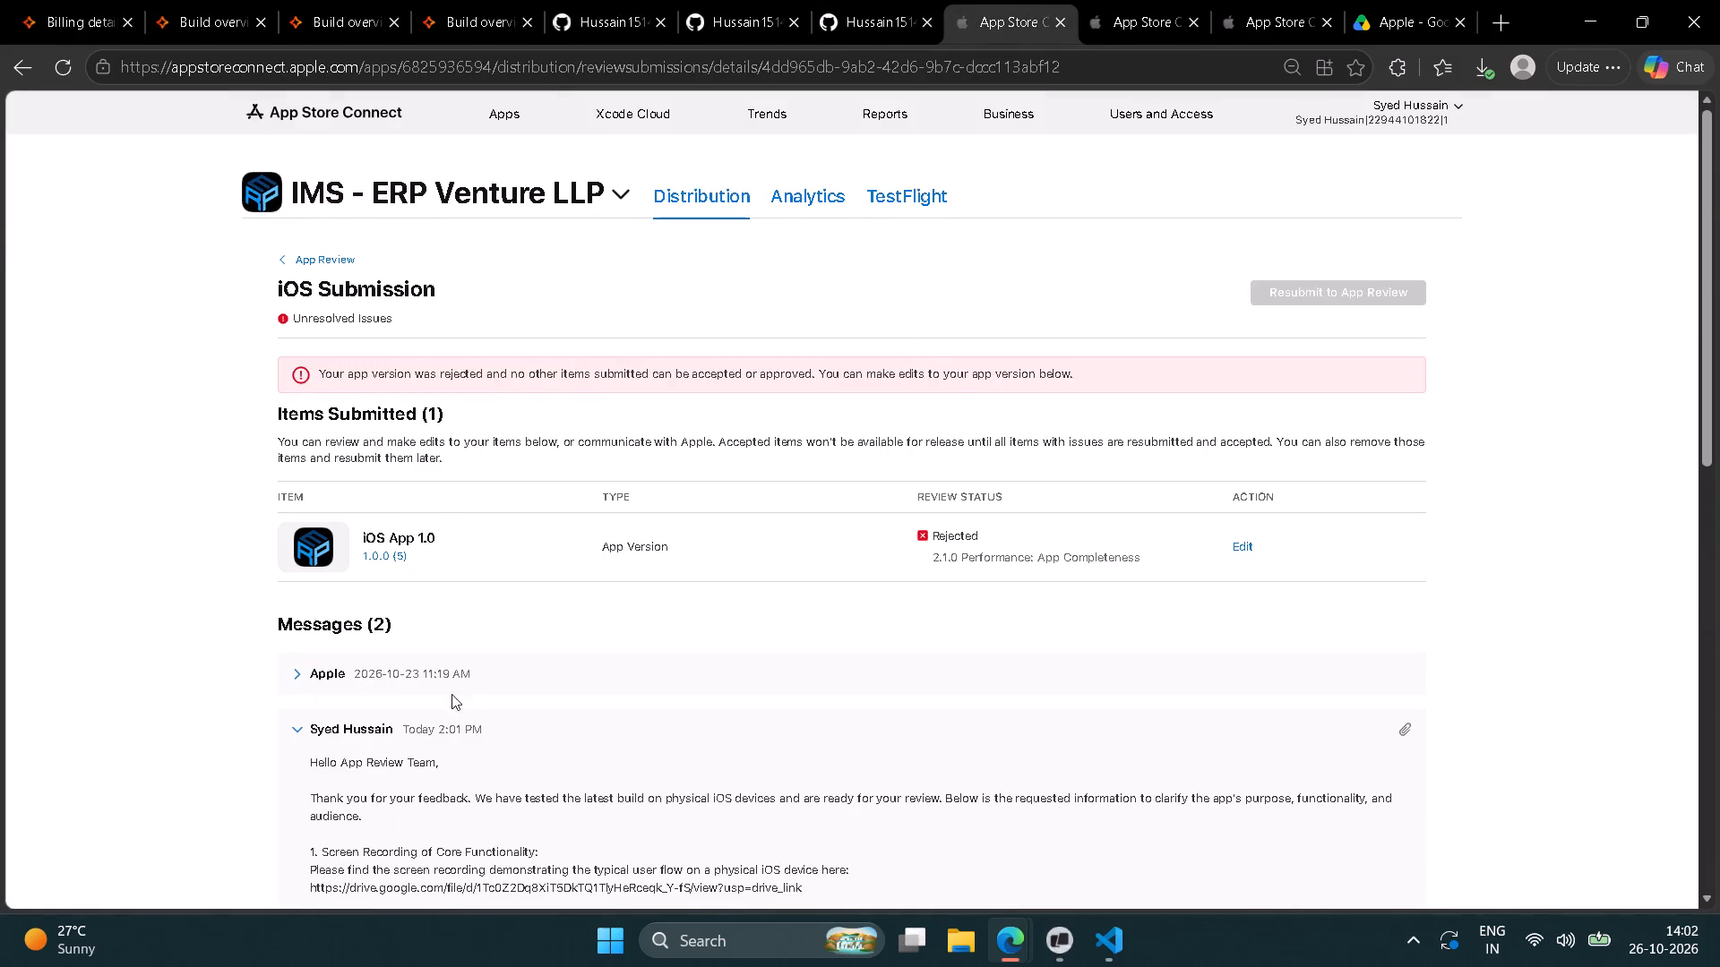
{"action": "left_click", "coordinate": [291, 731]}
{"action": "left_click", "coordinate": [301, 723]}
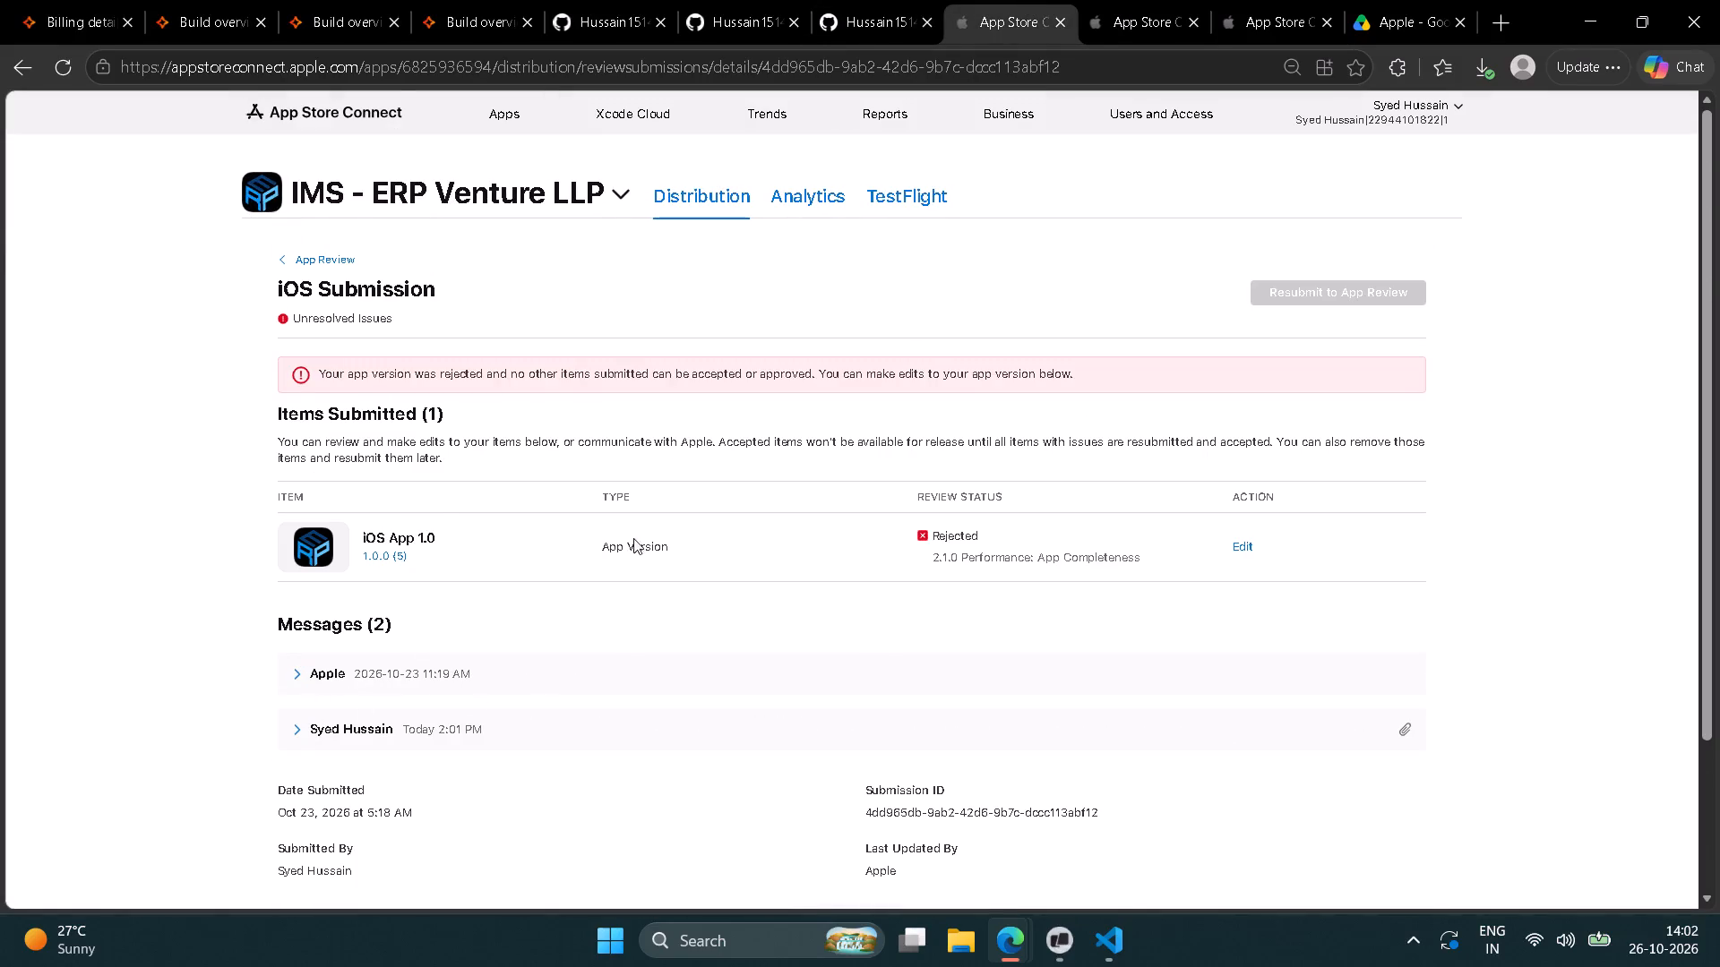
{"action": "left_click", "coordinate": [1135, 0]}
{"action": "scroll", "coordinate": [366, 494], "scroll_direction": "up", "scroll_amount": 2}
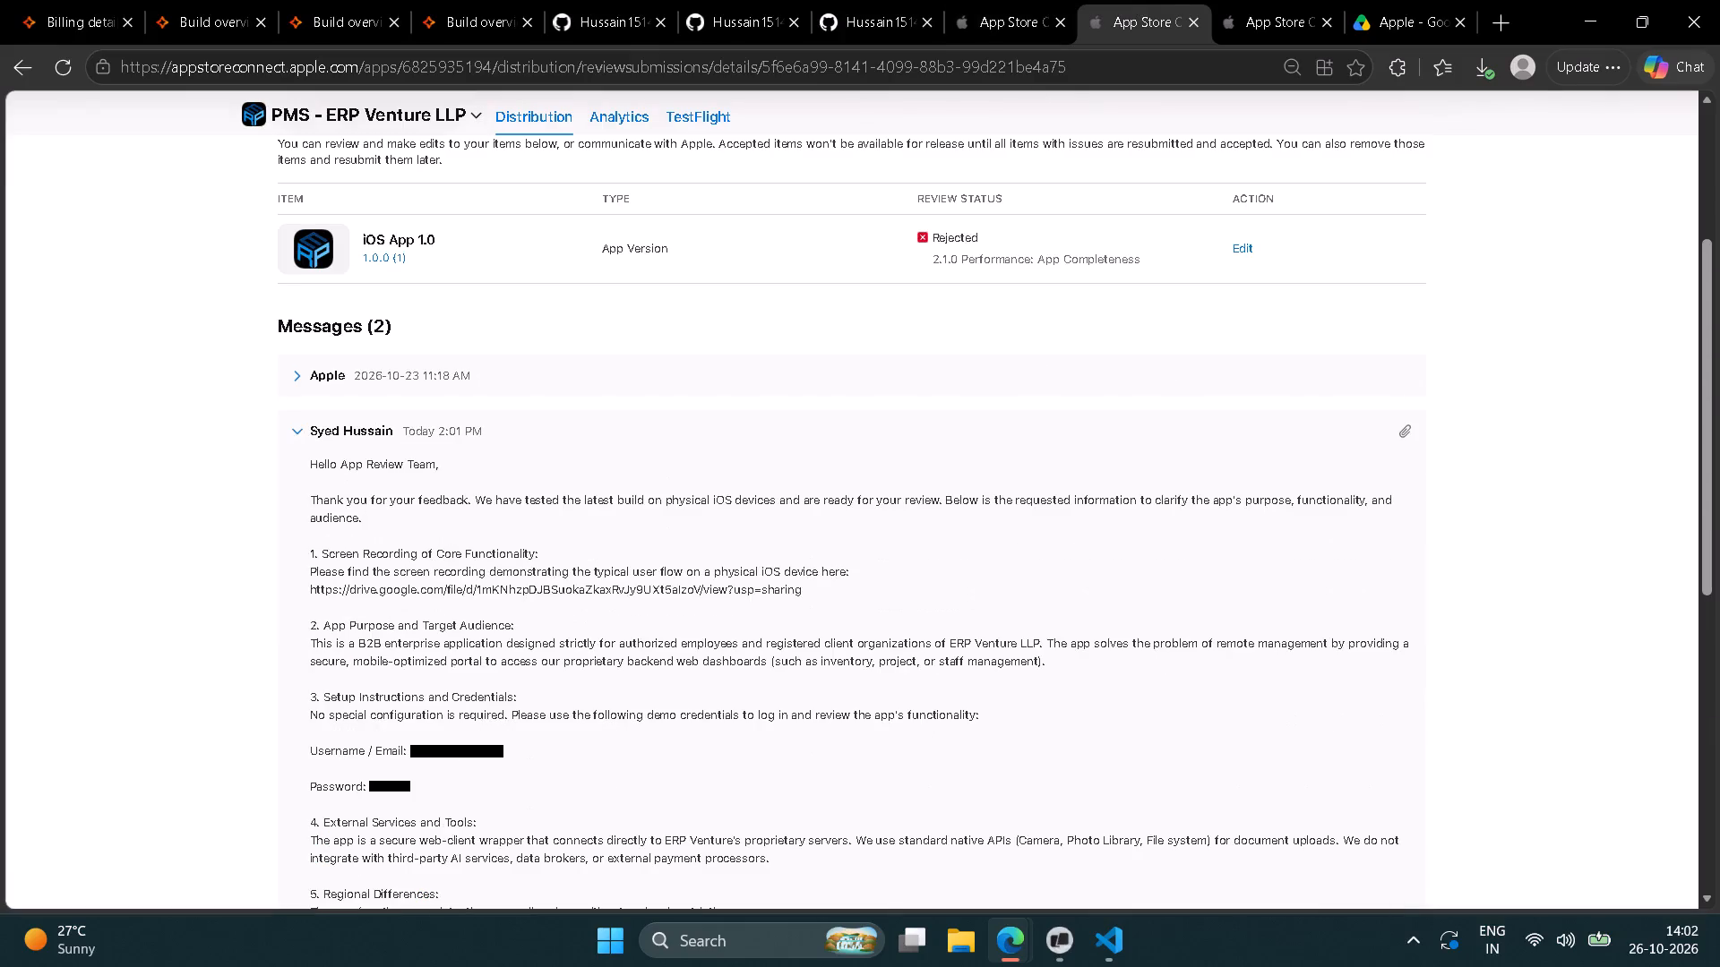
{"action": "left_click", "coordinate": [296, 429]}
{"action": "scroll", "coordinate": [557, 582], "scroll_direction": "up", "scroll_amount": 1}
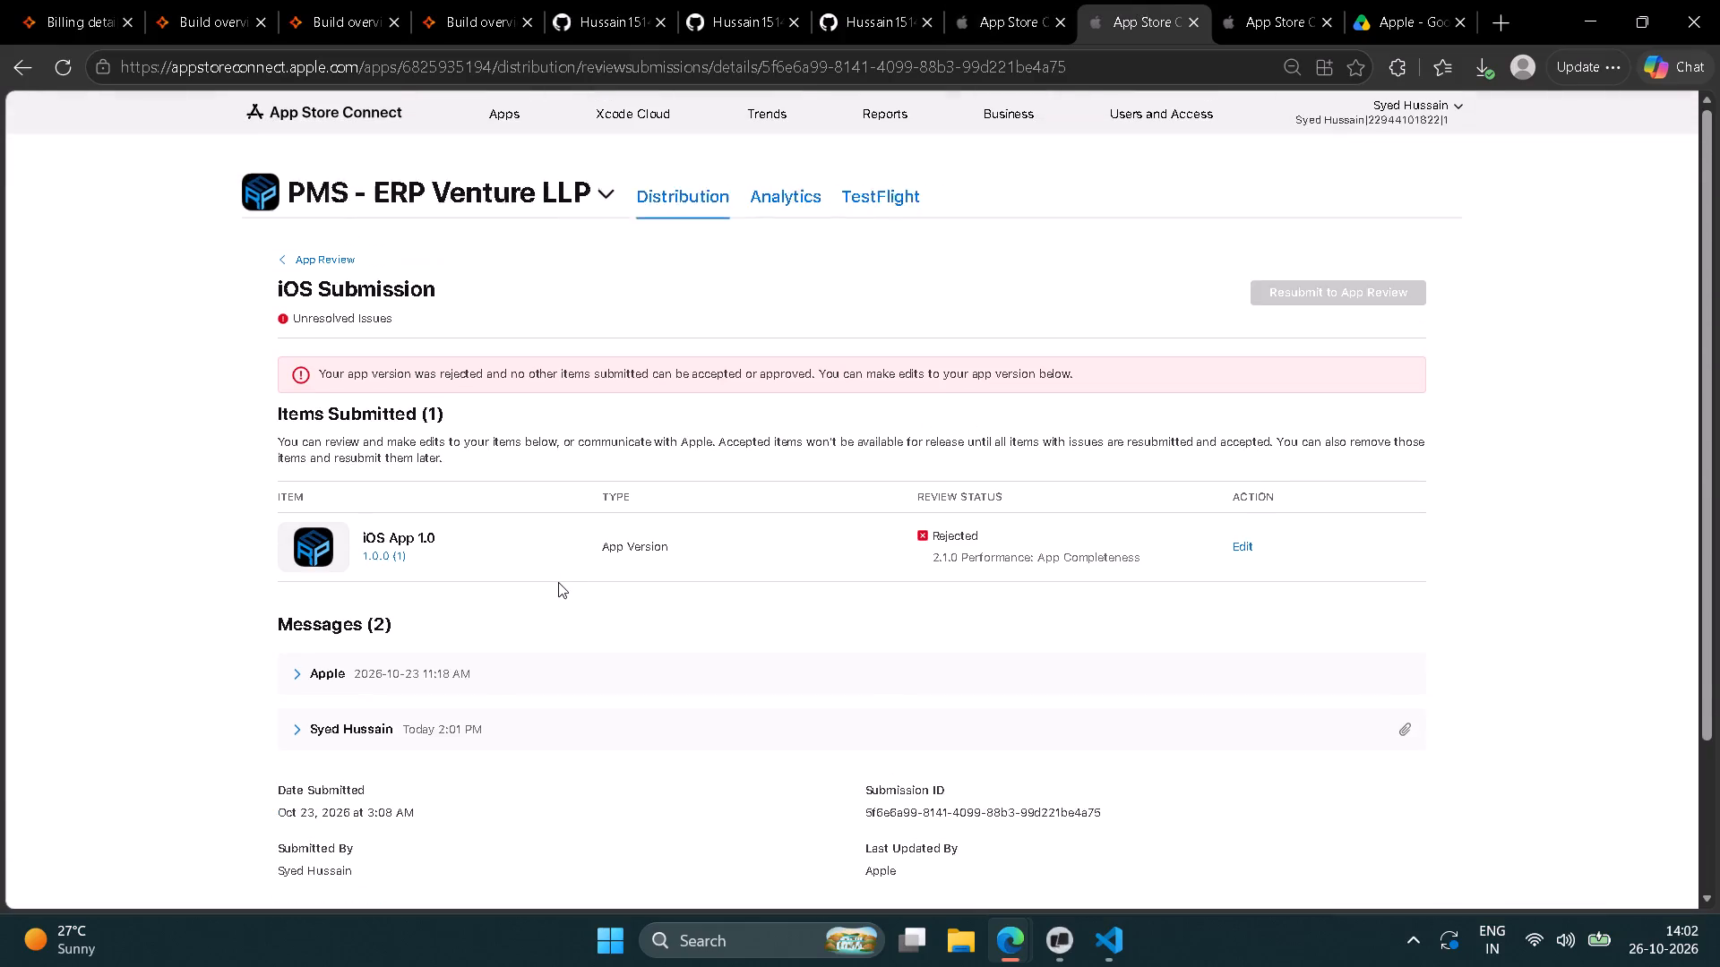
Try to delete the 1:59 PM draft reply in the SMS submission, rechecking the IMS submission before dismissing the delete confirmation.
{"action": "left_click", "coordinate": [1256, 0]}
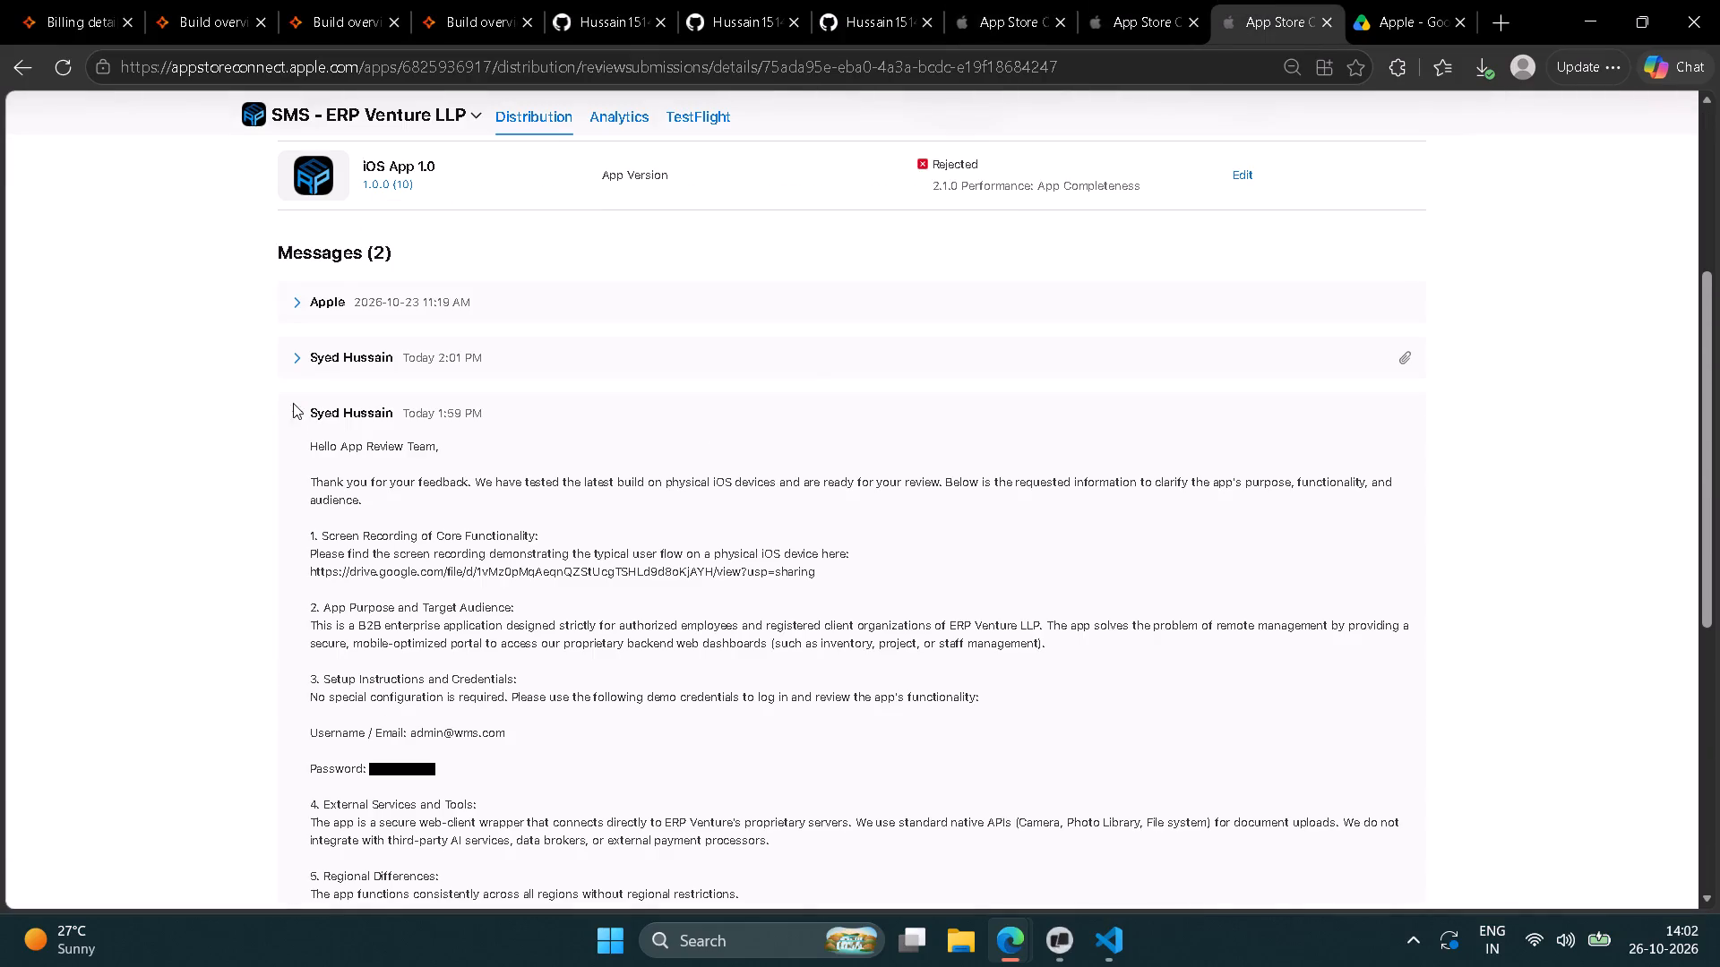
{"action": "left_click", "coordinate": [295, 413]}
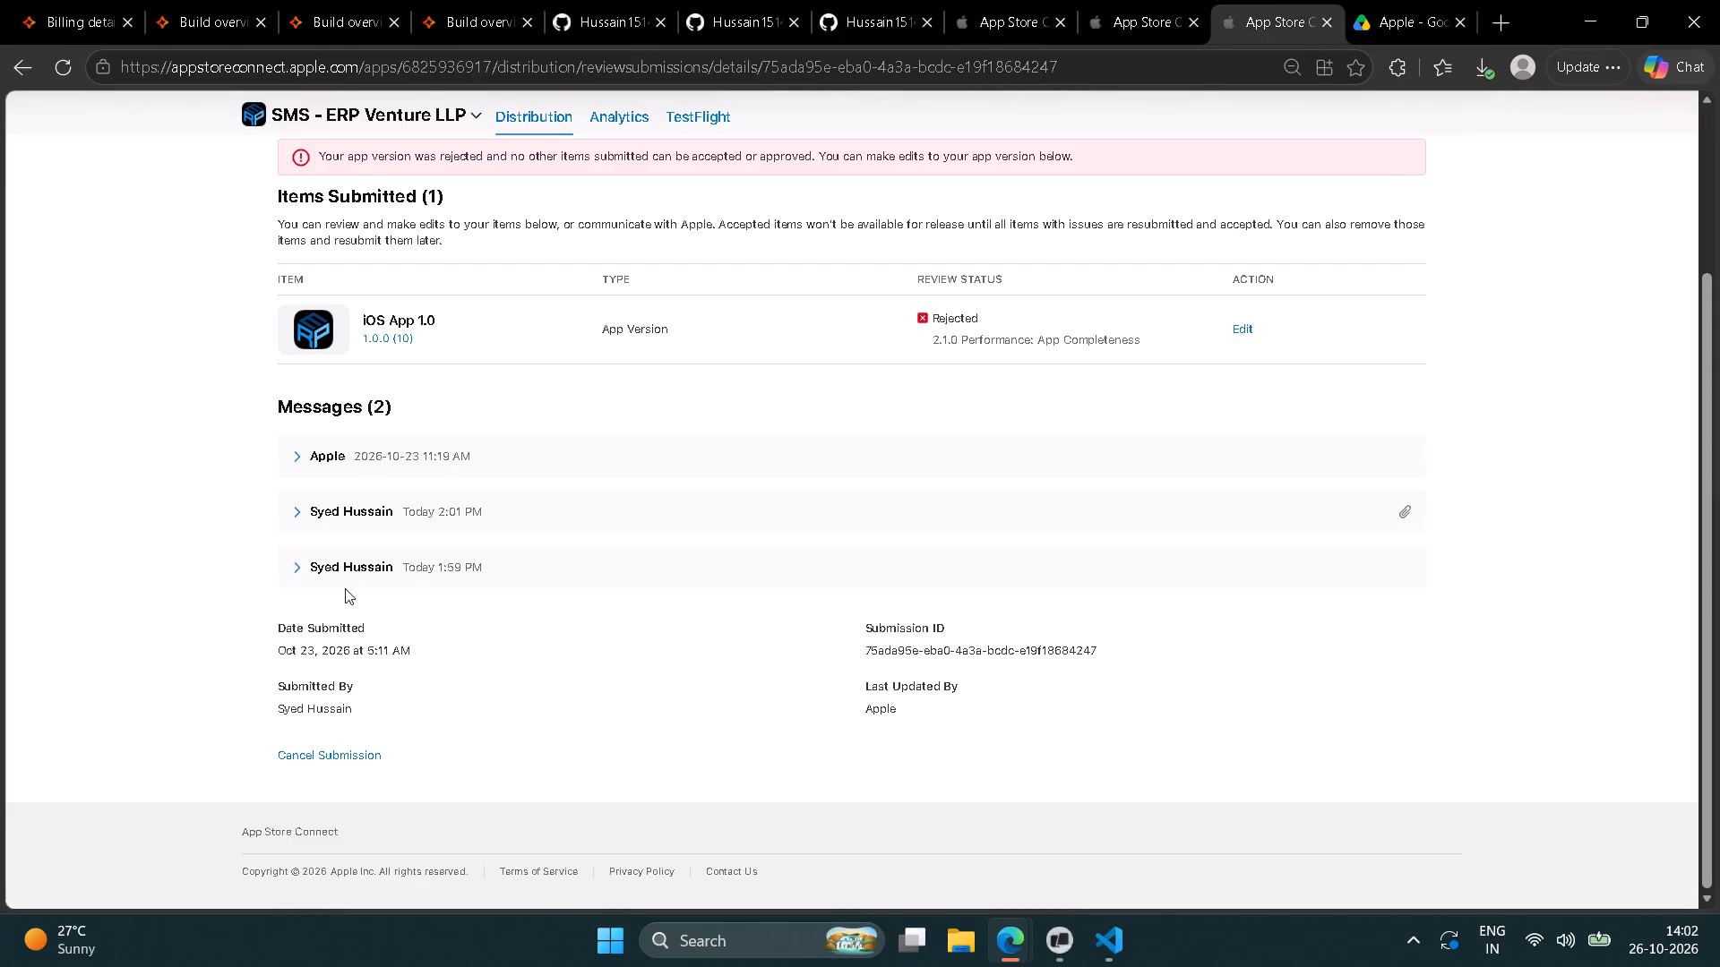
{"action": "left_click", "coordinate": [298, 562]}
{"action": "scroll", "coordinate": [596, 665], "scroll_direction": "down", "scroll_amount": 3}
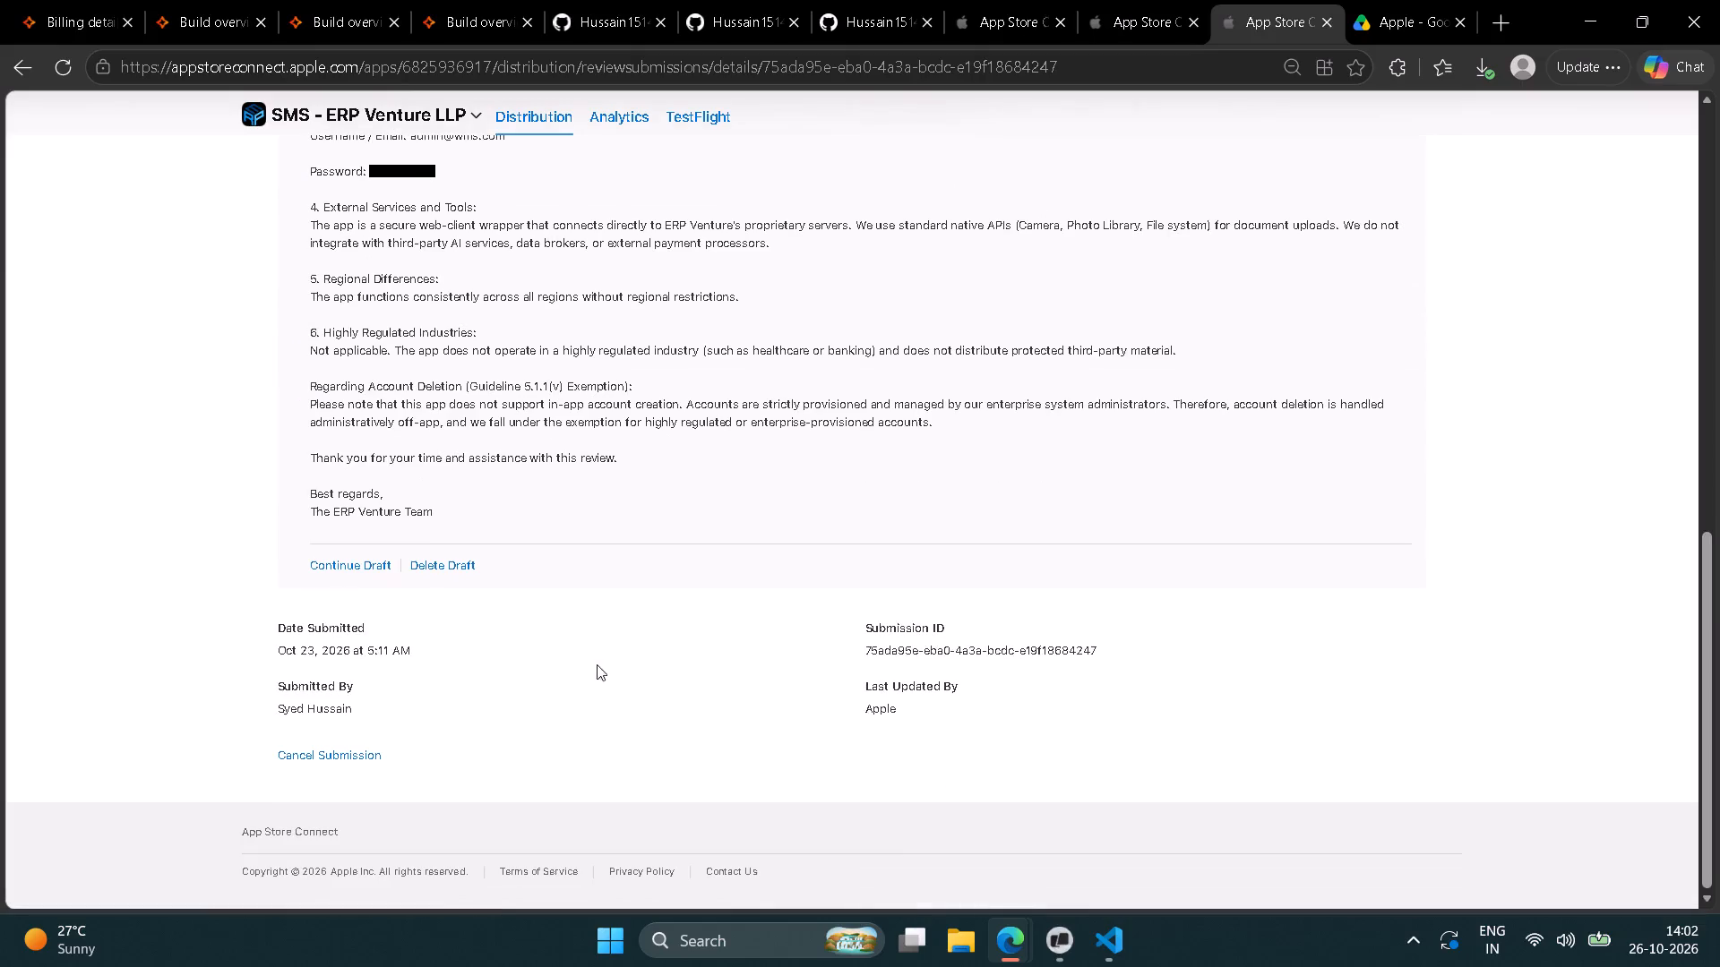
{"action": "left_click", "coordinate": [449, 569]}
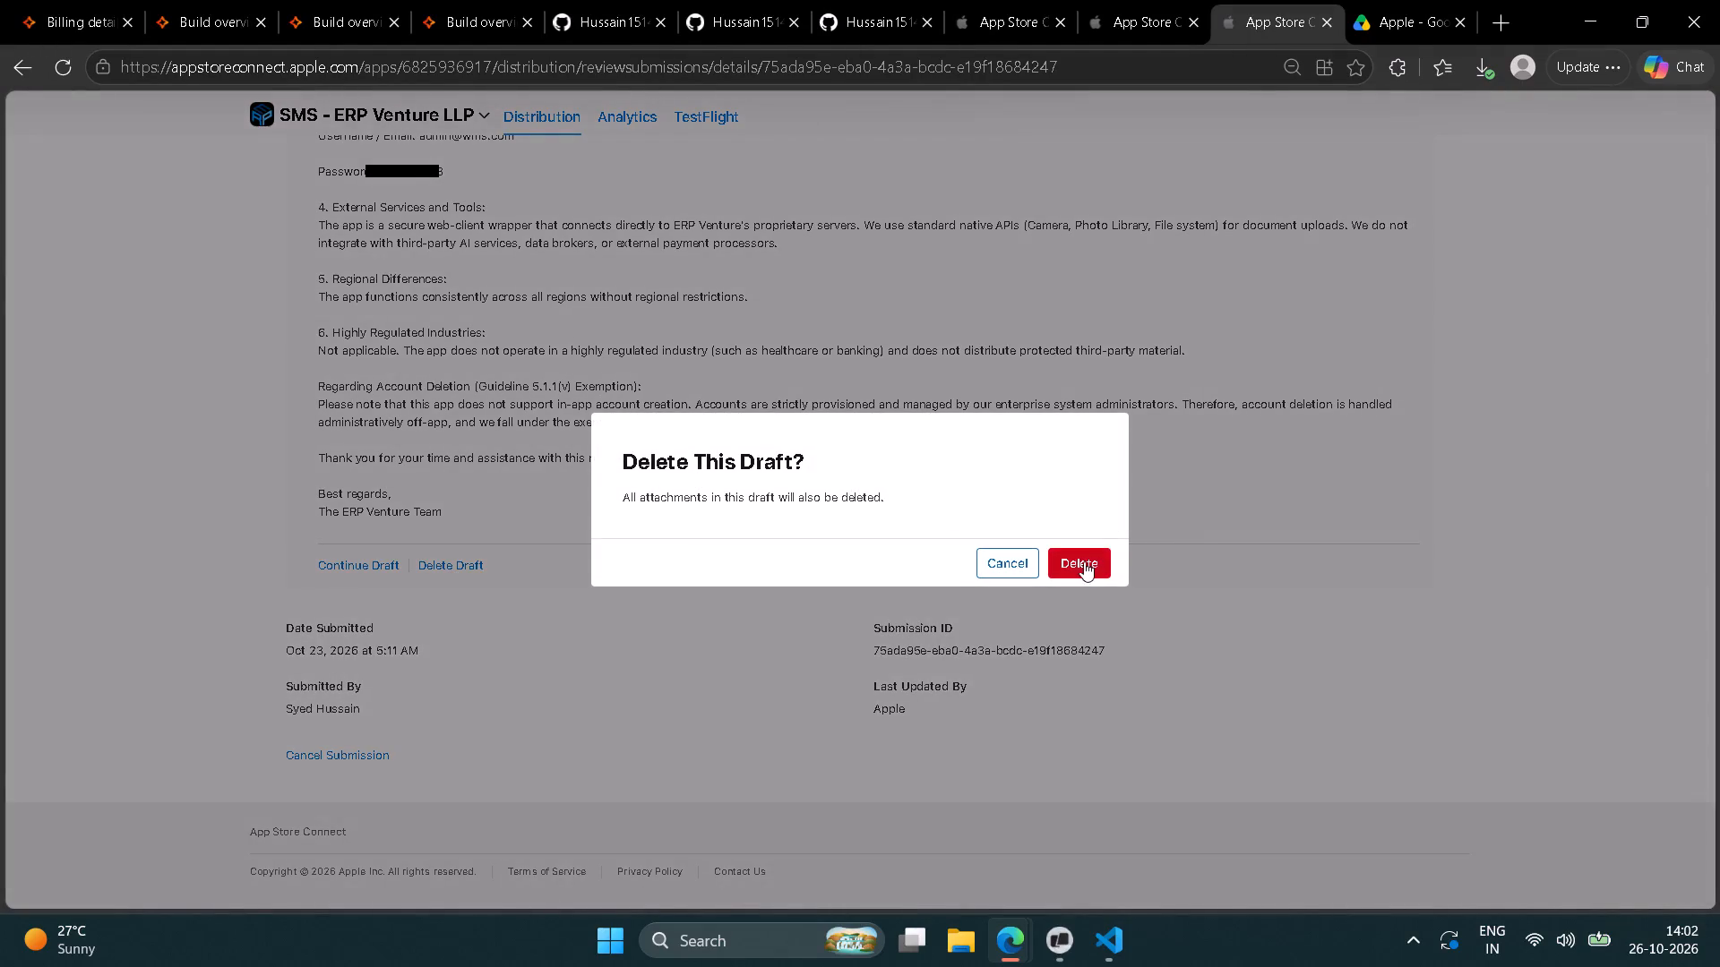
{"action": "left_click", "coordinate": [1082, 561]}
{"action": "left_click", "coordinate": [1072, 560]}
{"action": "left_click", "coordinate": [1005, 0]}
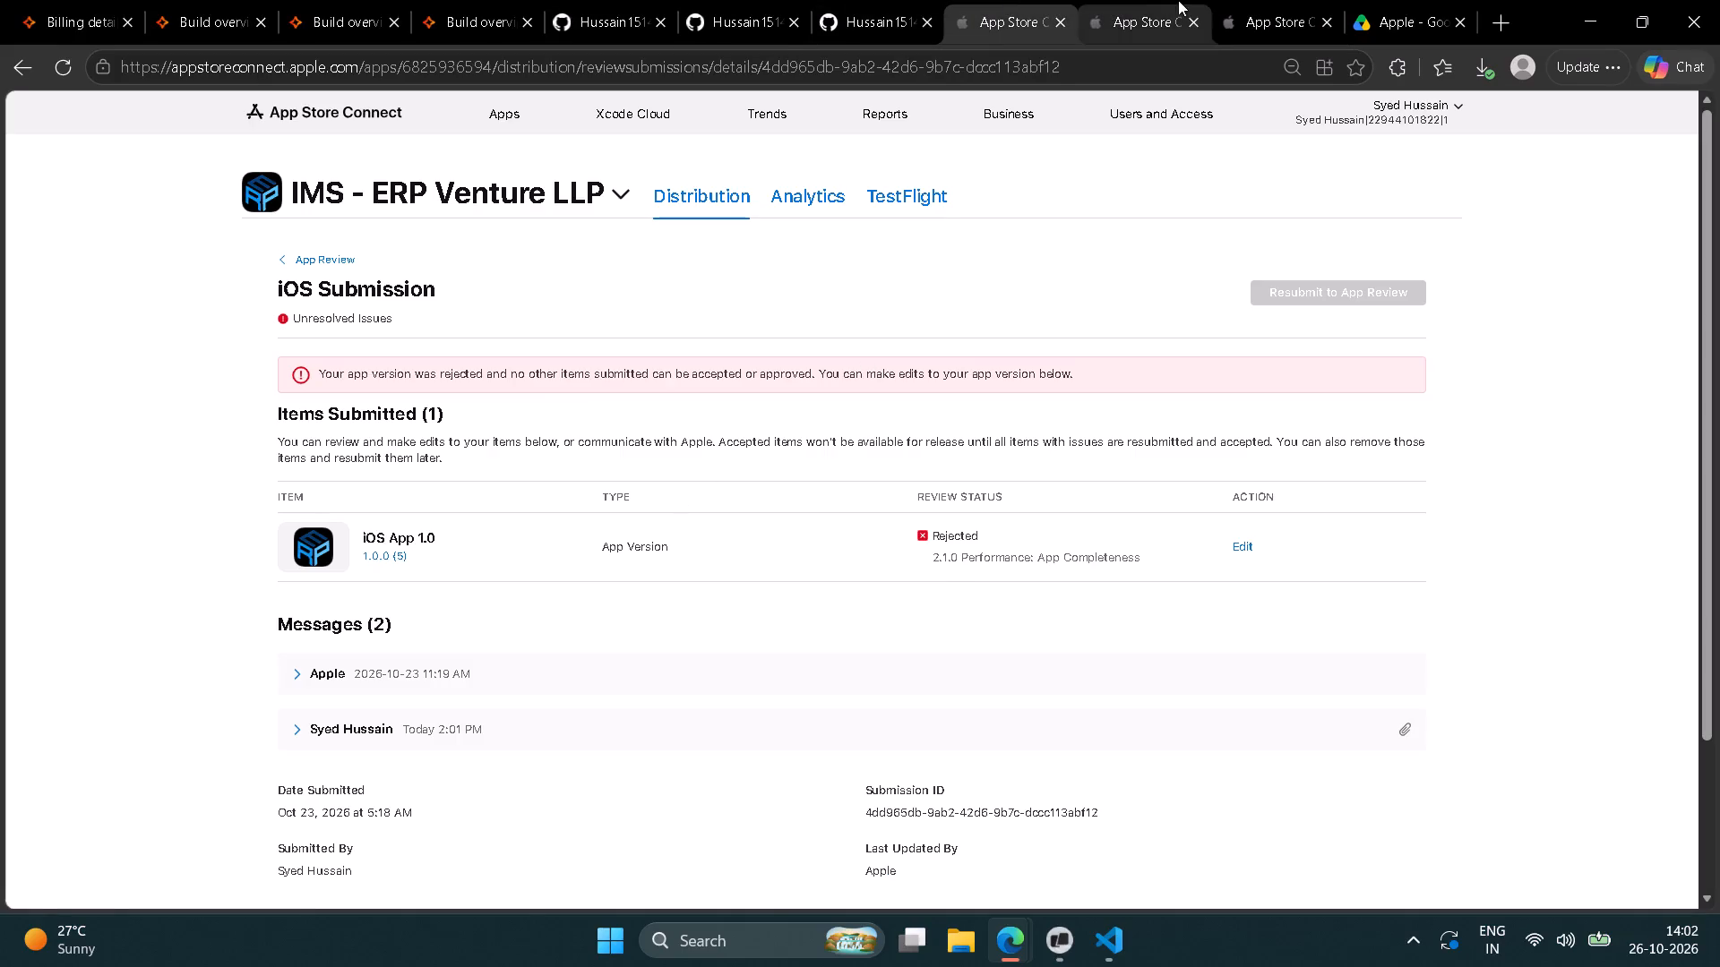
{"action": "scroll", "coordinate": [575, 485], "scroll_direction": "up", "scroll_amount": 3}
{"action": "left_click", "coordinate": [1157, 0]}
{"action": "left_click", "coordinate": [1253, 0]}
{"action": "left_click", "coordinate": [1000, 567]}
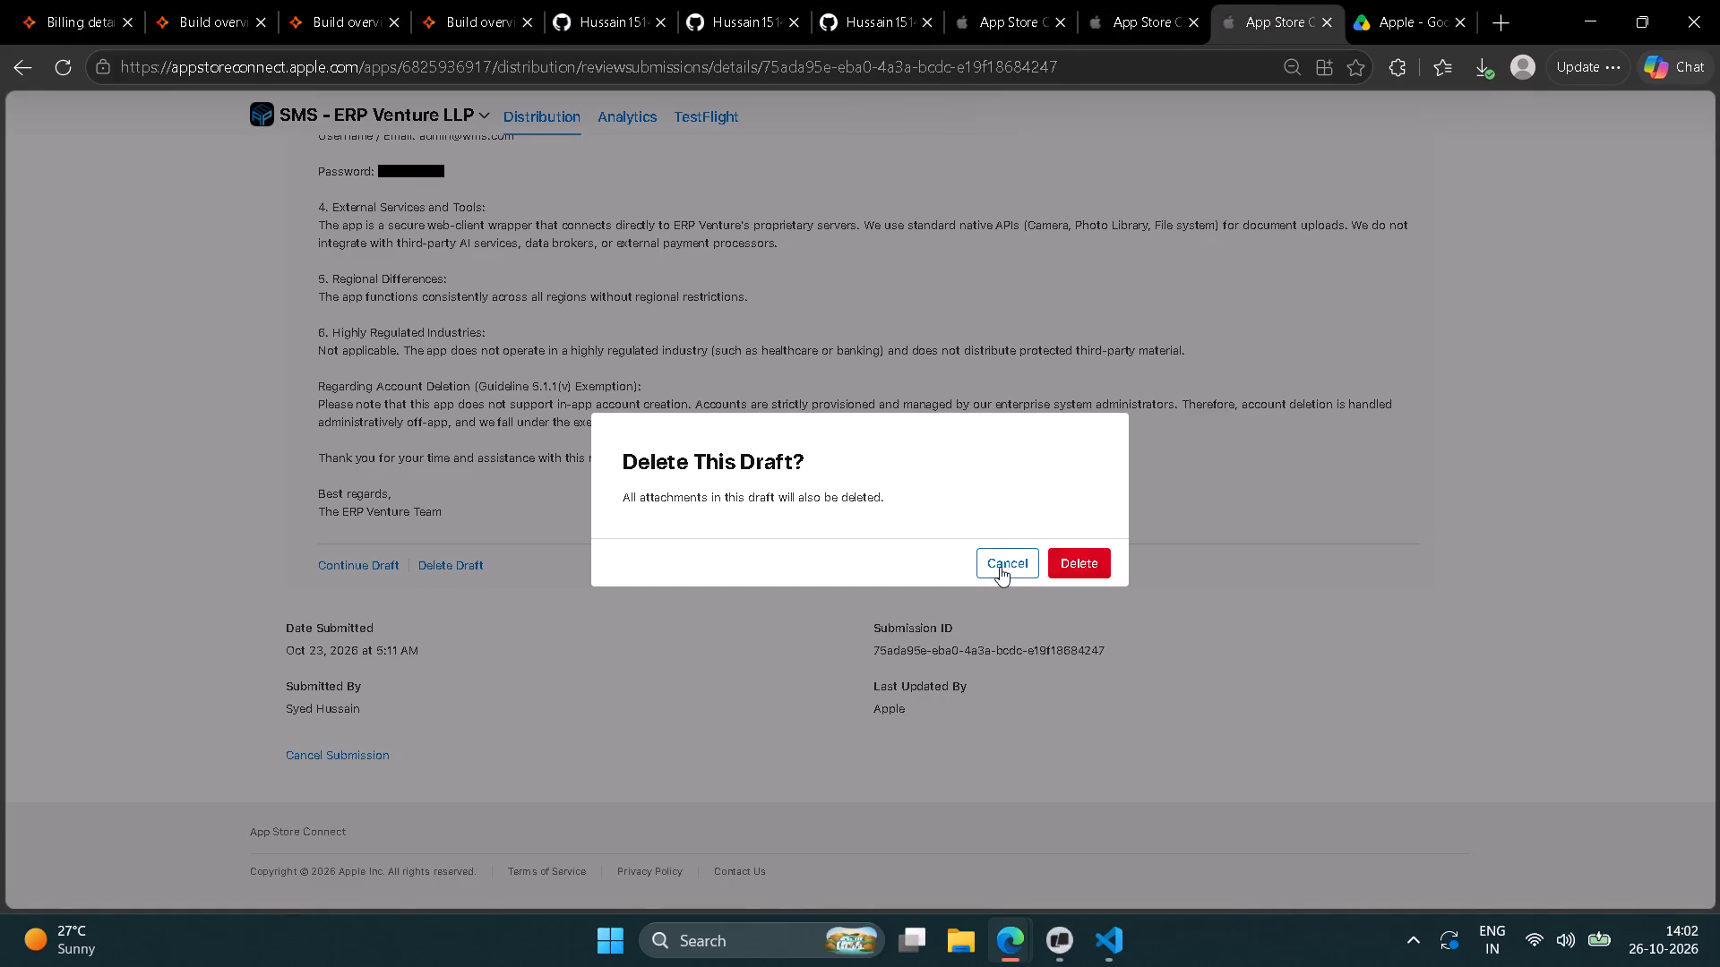
Delete the 1:59 PM draft reply from the SMS submission's message thread.
{"action": "scroll", "coordinate": [567, 568], "scroll_direction": "up", "scroll_amount": 3}
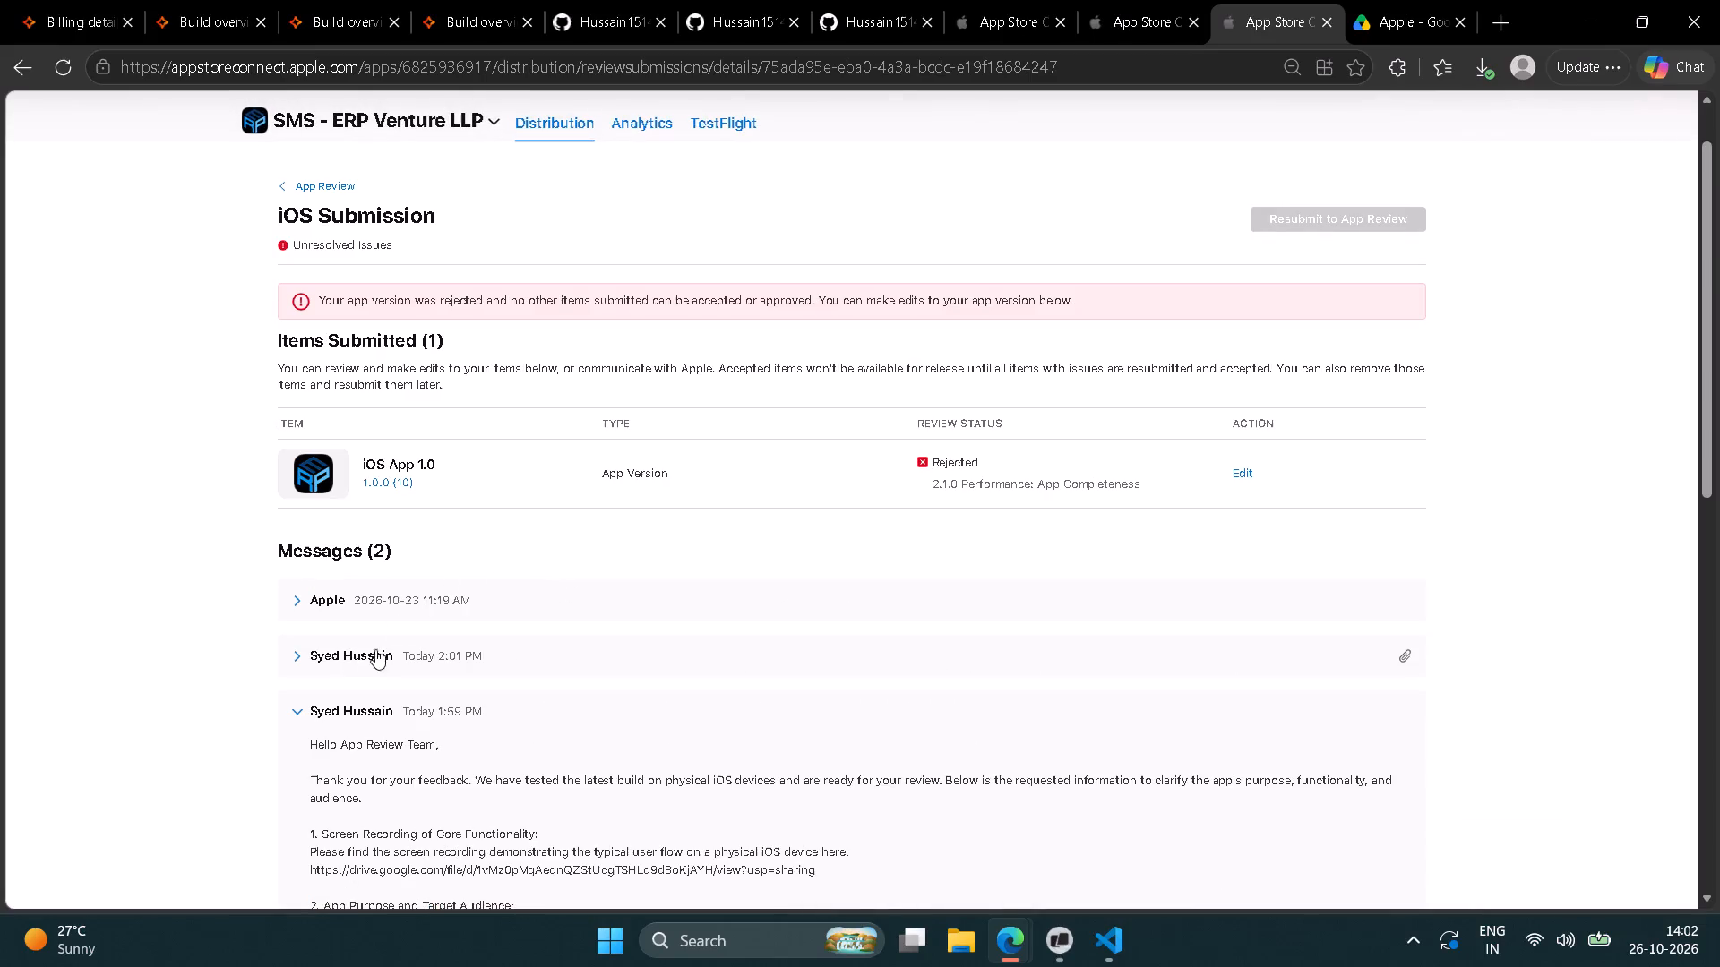
{"action": "left_click", "coordinate": [300, 707]}
{"action": "left_click", "coordinate": [300, 706]}
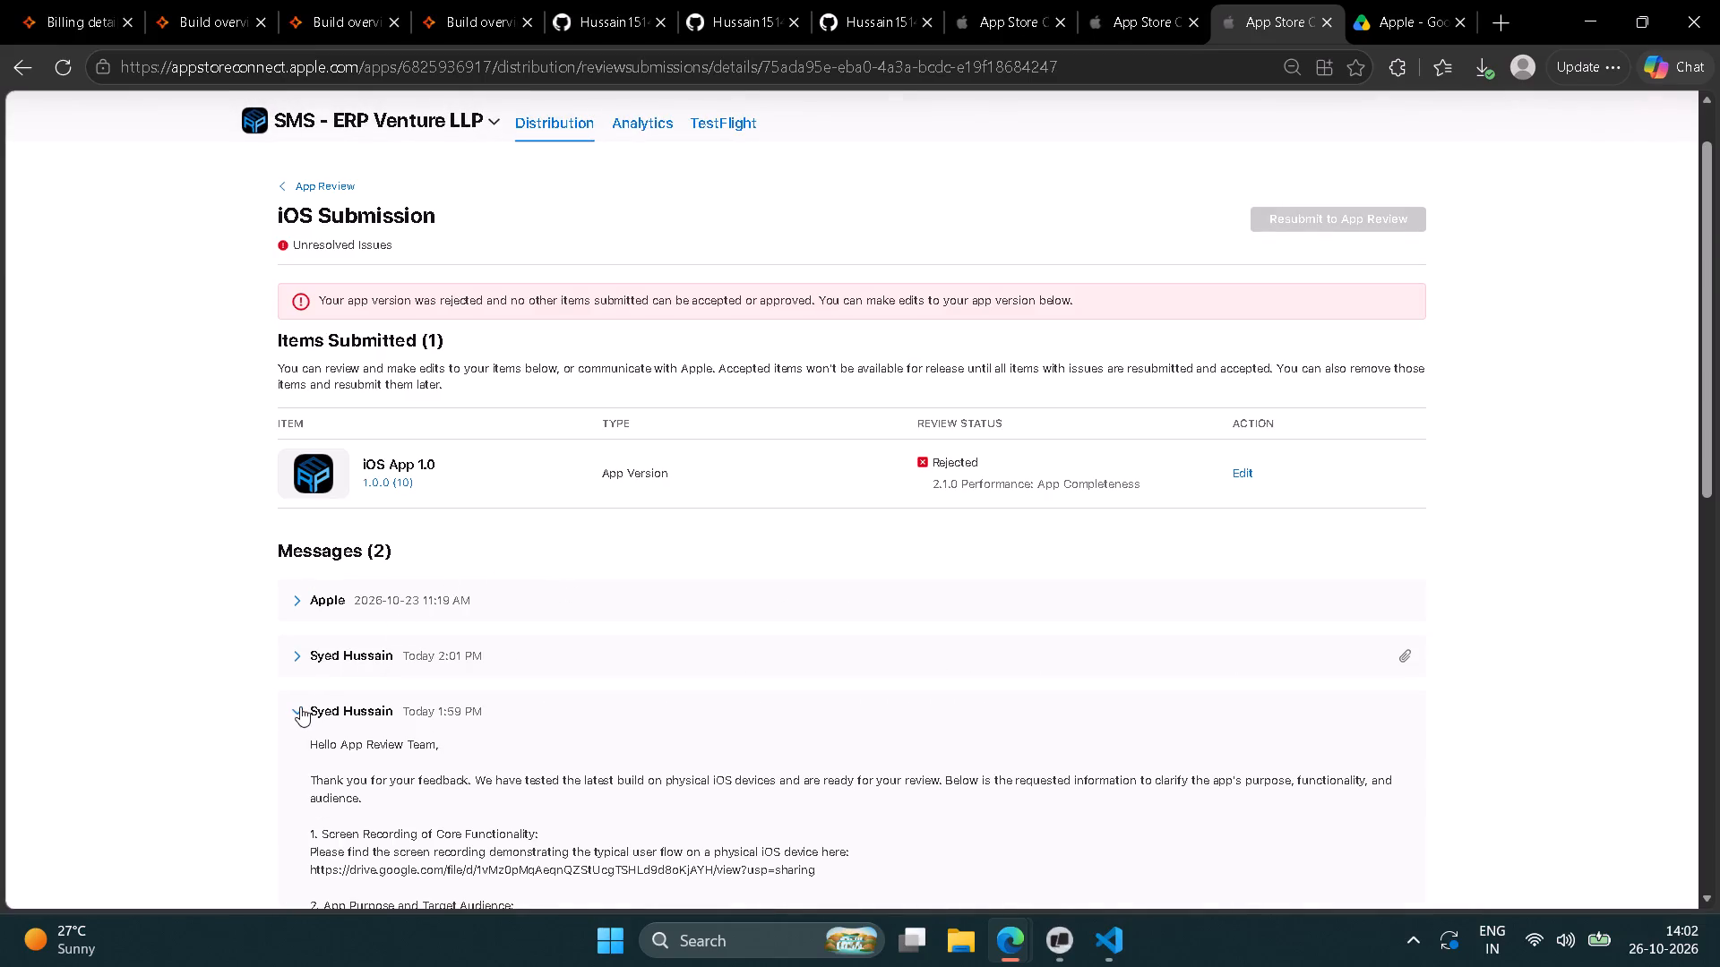
{"action": "scroll", "coordinate": [525, 709], "scroll_direction": "down", "scroll_amount": 3}
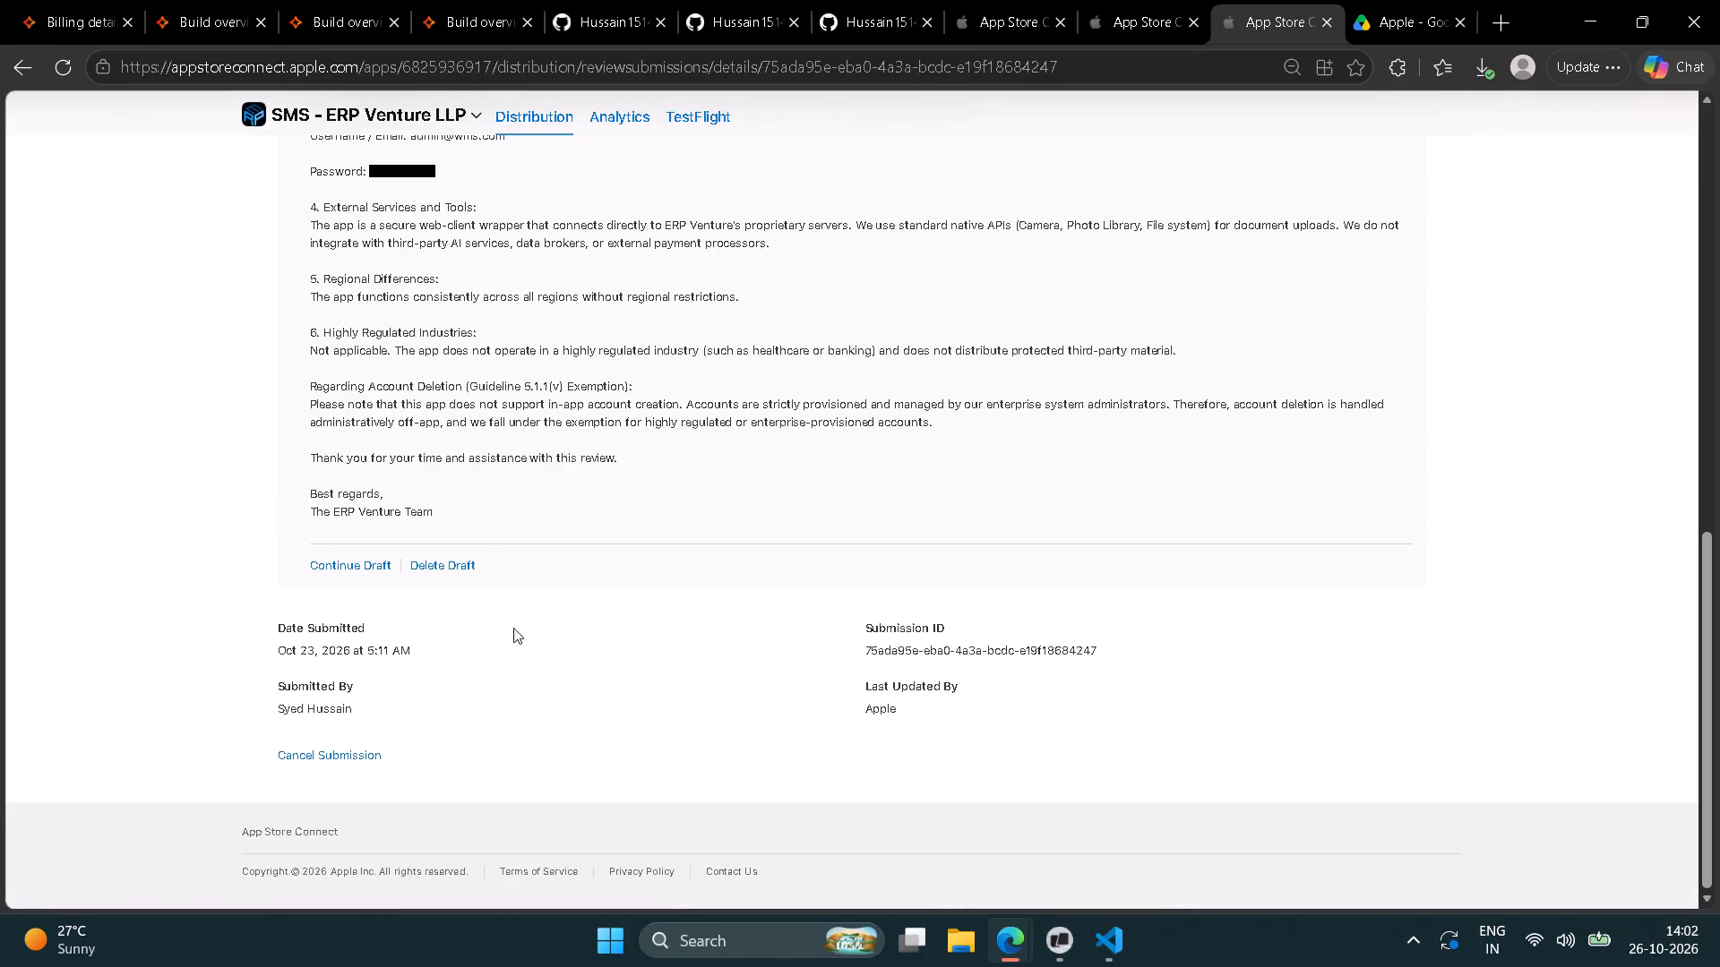
{"action": "left_click", "coordinate": [438, 564]}
{"action": "left_click", "coordinate": [1085, 562]}
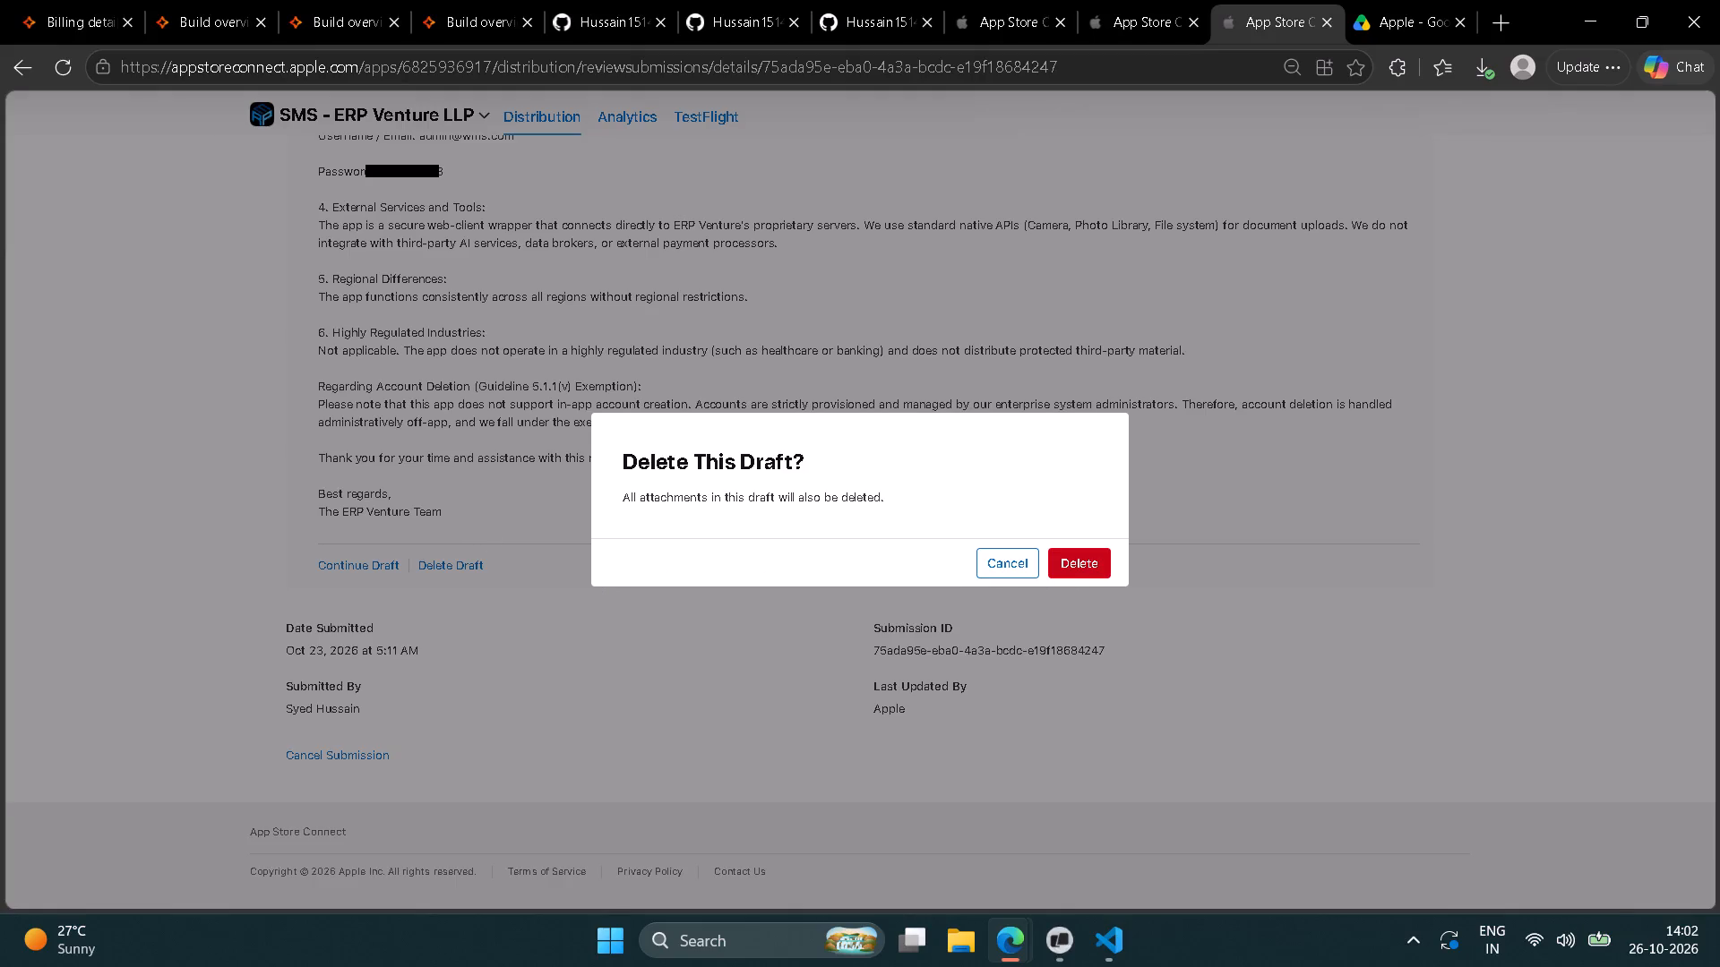
Reload the SMS submission, check its message thread for remaining drafts and the attached video, and collapse the 2:01 PM reply.
{"action": "left_click", "coordinate": [59, 67]}
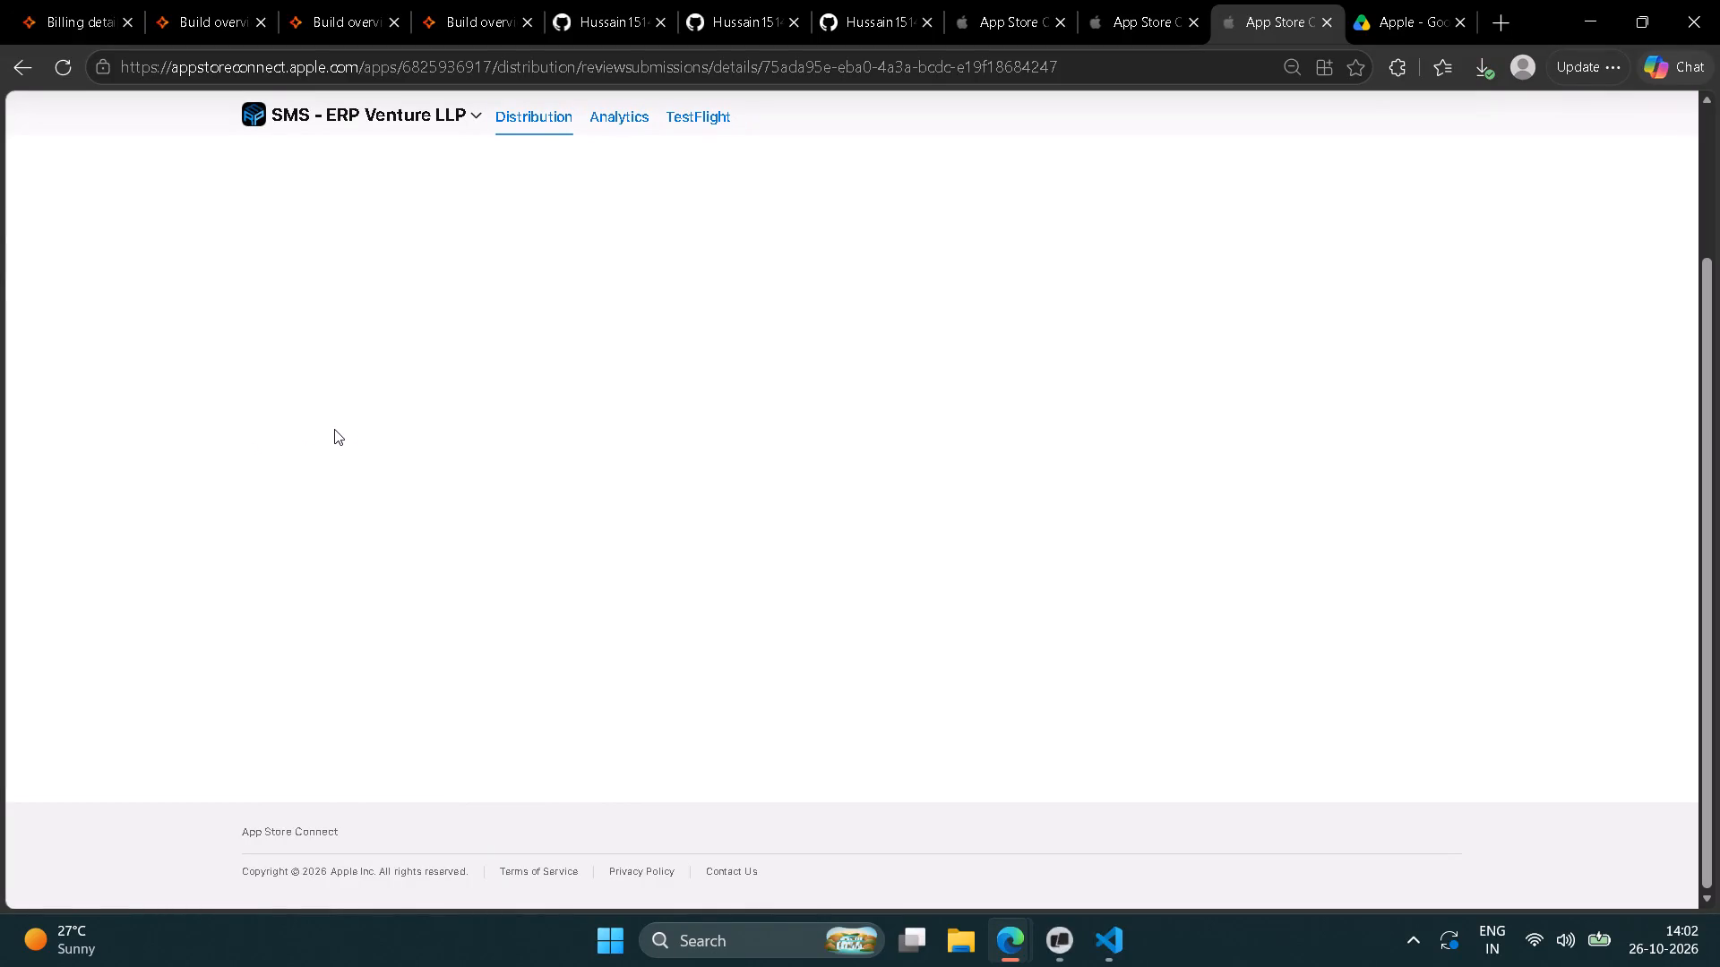
{"action": "scroll", "coordinate": [334, 429], "scroll_direction": "down", "scroll_amount": 3}
{"action": "scroll", "coordinate": [334, 429], "scroll_direction": "up", "scroll_amount": 3}
{"action": "scroll", "coordinate": [334, 429], "scroll_direction": "down", "scroll_amount": 3}
{"action": "scroll", "coordinate": [334, 429], "scroll_direction": "up", "scroll_amount": 3}
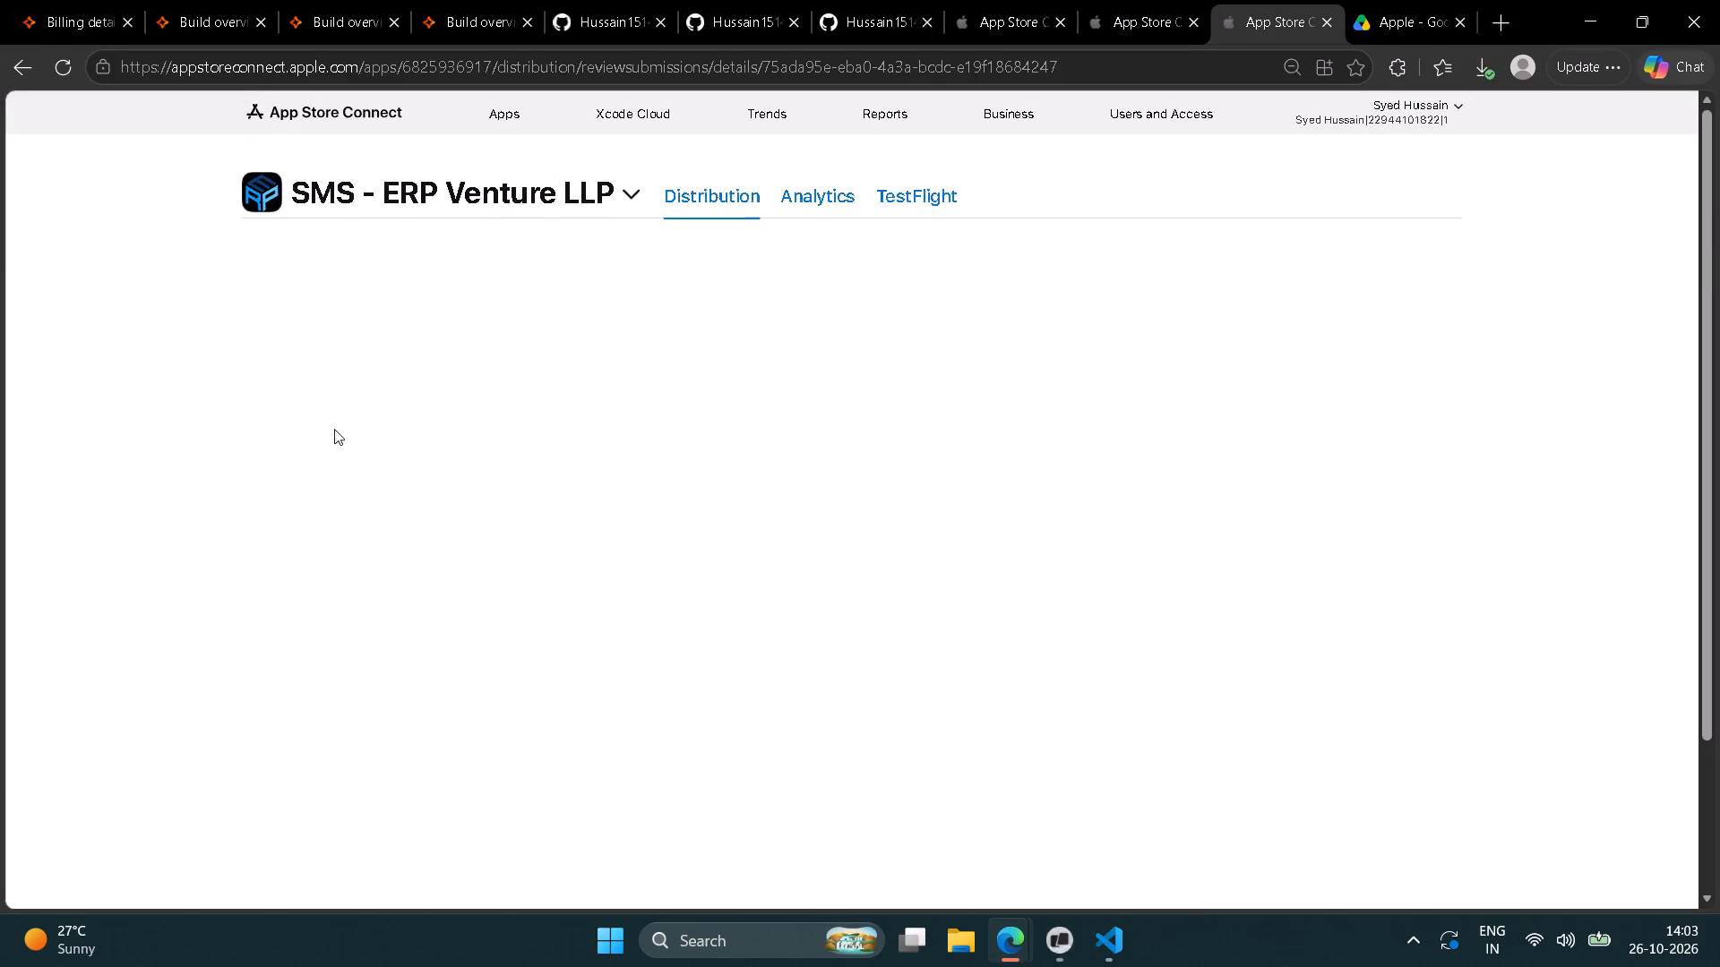
{"action": "scroll", "coordinate": [334, 429], "scroll_direction": "down", "scroll_amount": 2}
{"action": "scroll", "coordinate": [334, 429], "scroll_direction": "up", "scroll_amount": 3}
{"action": "scroll", "coordinate": [334, 429], "scroll_direction": "down", "scroll_amount": 2}
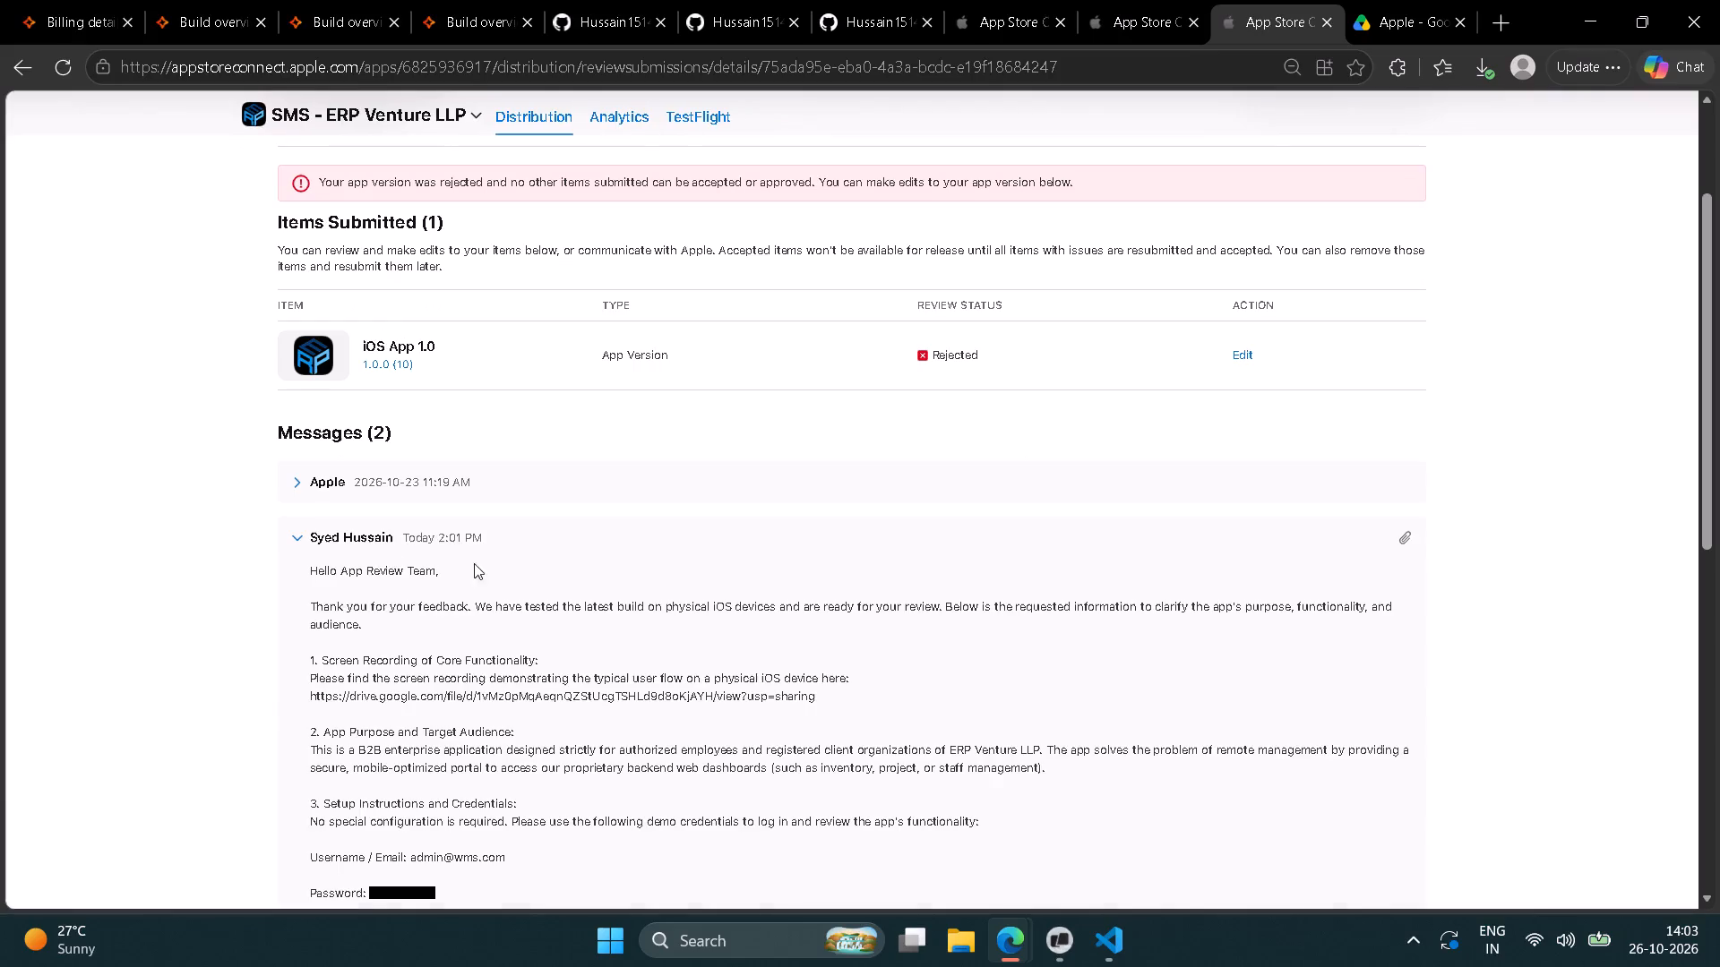
{"action": "scroll", "coordinate": [226, 560], "scroll_direction": "down", "scroll_amount": 5}
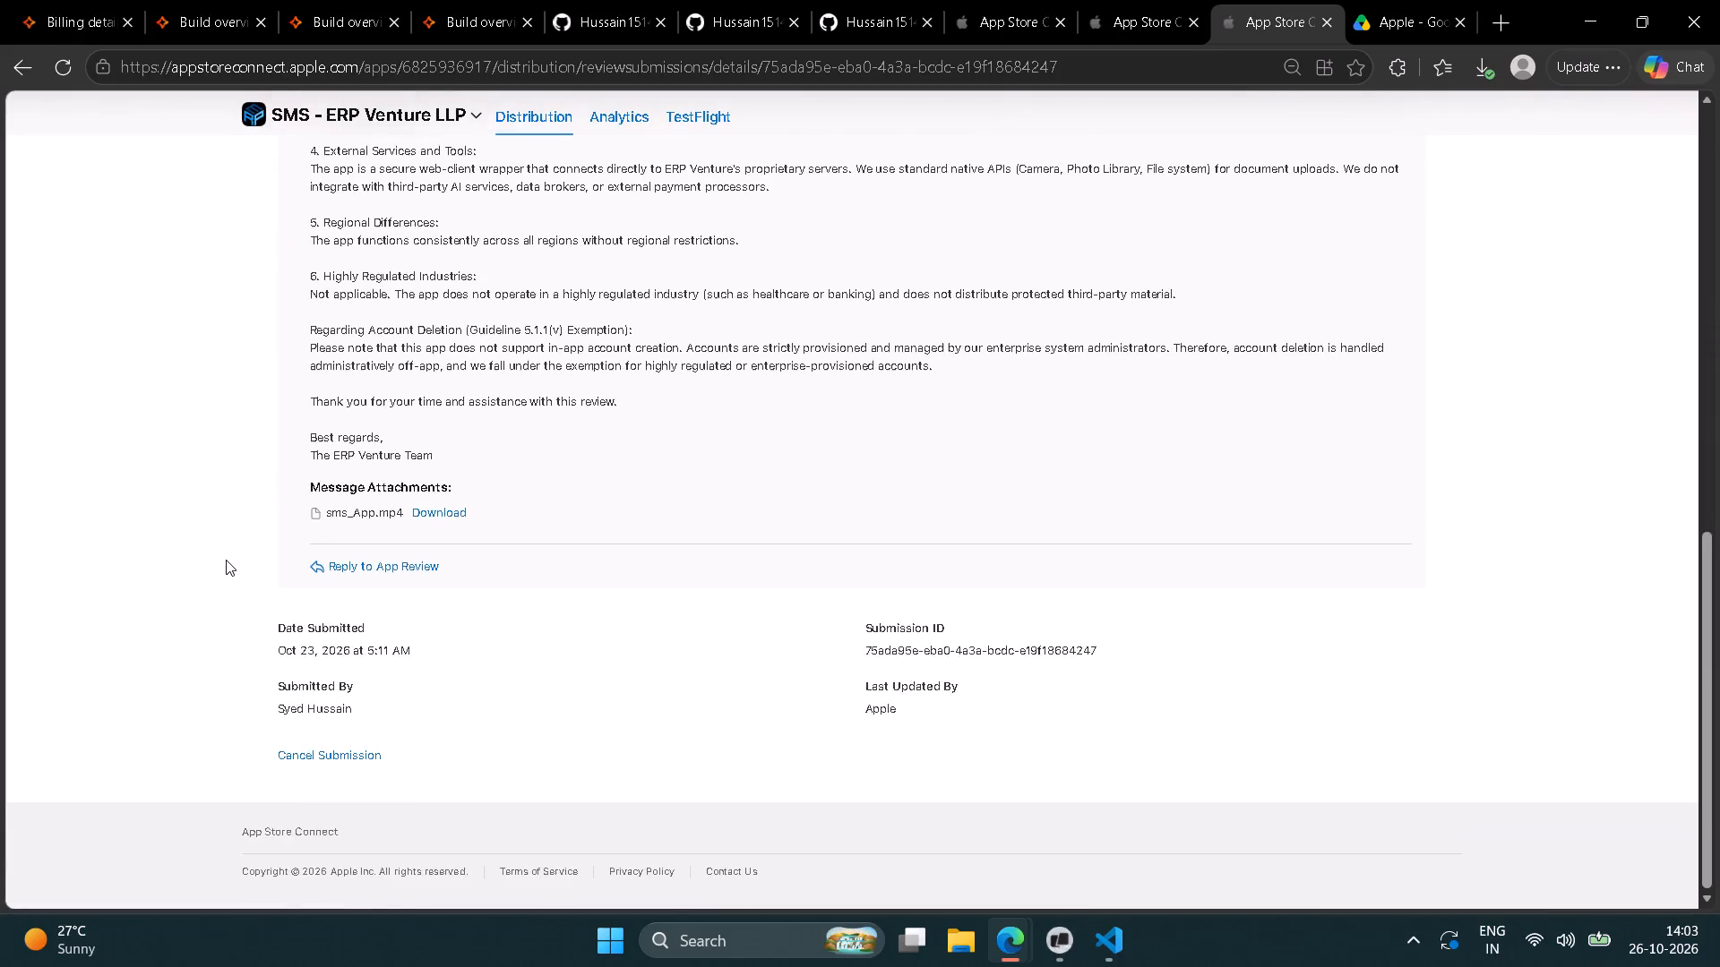
{"action": "scroll", "coordinate": [226, 560], "scroll_direction": "up", "scroll_amount": 3}
{"action": "scroll", "coordinate": [288, 653], "scroll_direction": "down", "scroll_amount": 2}
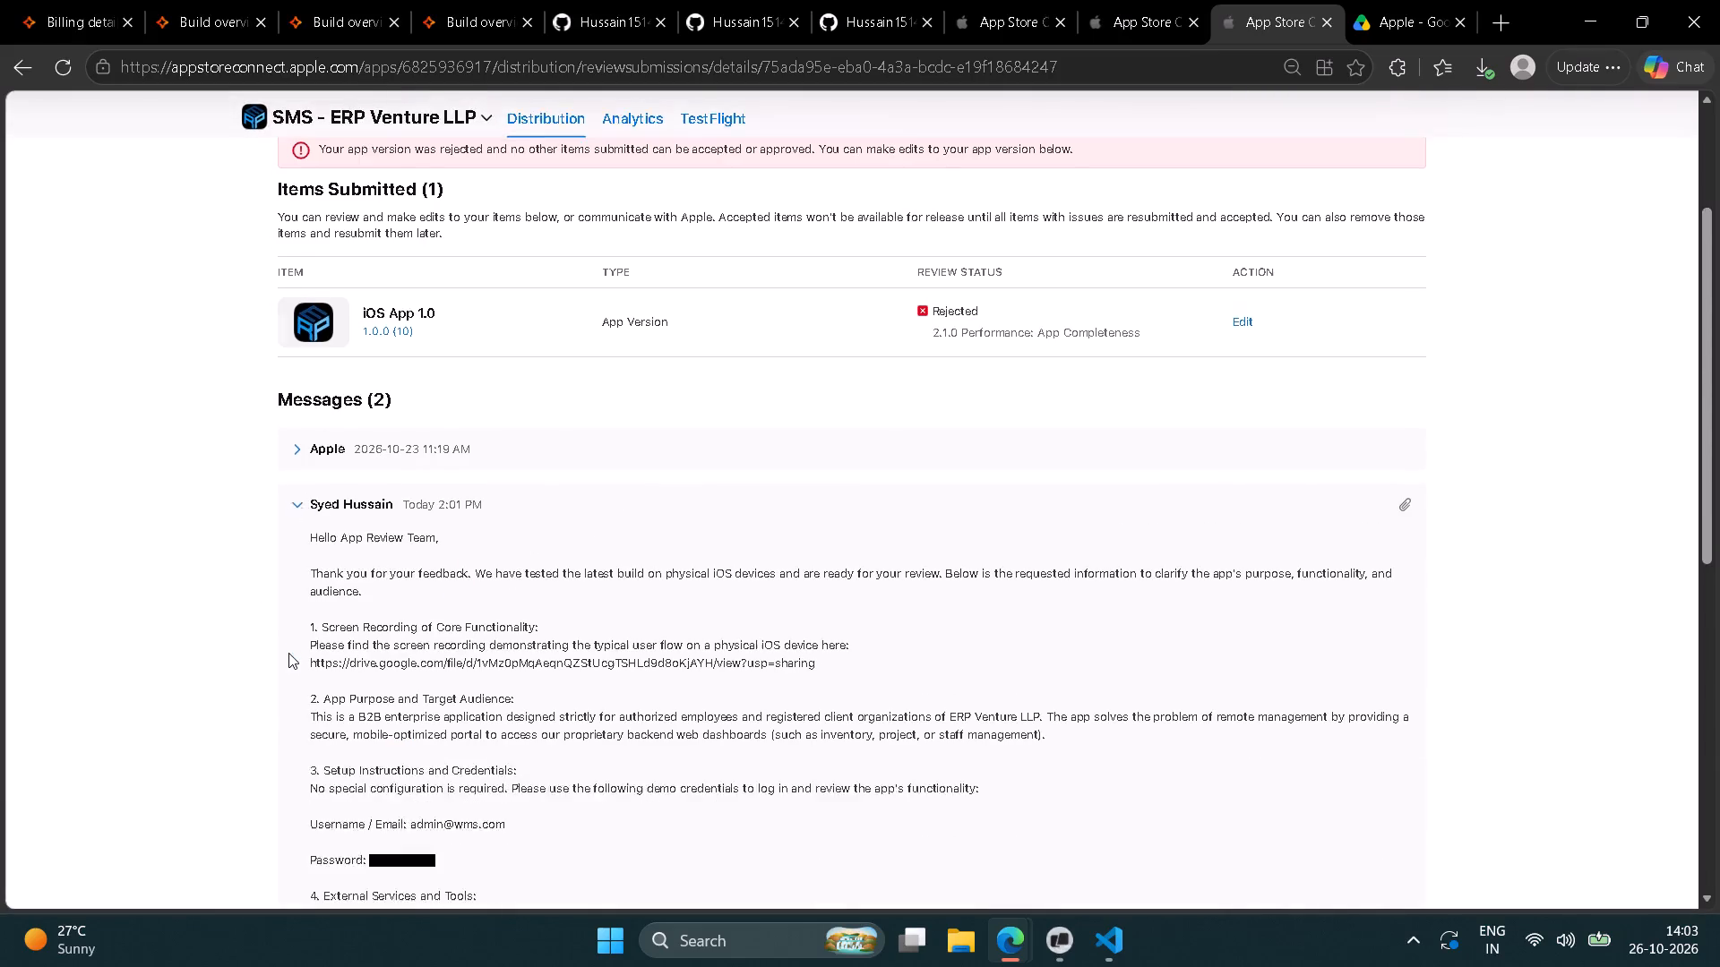
{"action": "scroll", "coordinate": [288, 653], "scroll_direction": "down", "scroll_amount": 1}
{"action": "scroll", "coordinate": [236, 526], "scroll_direction": "up", "scroll_amount": 2}
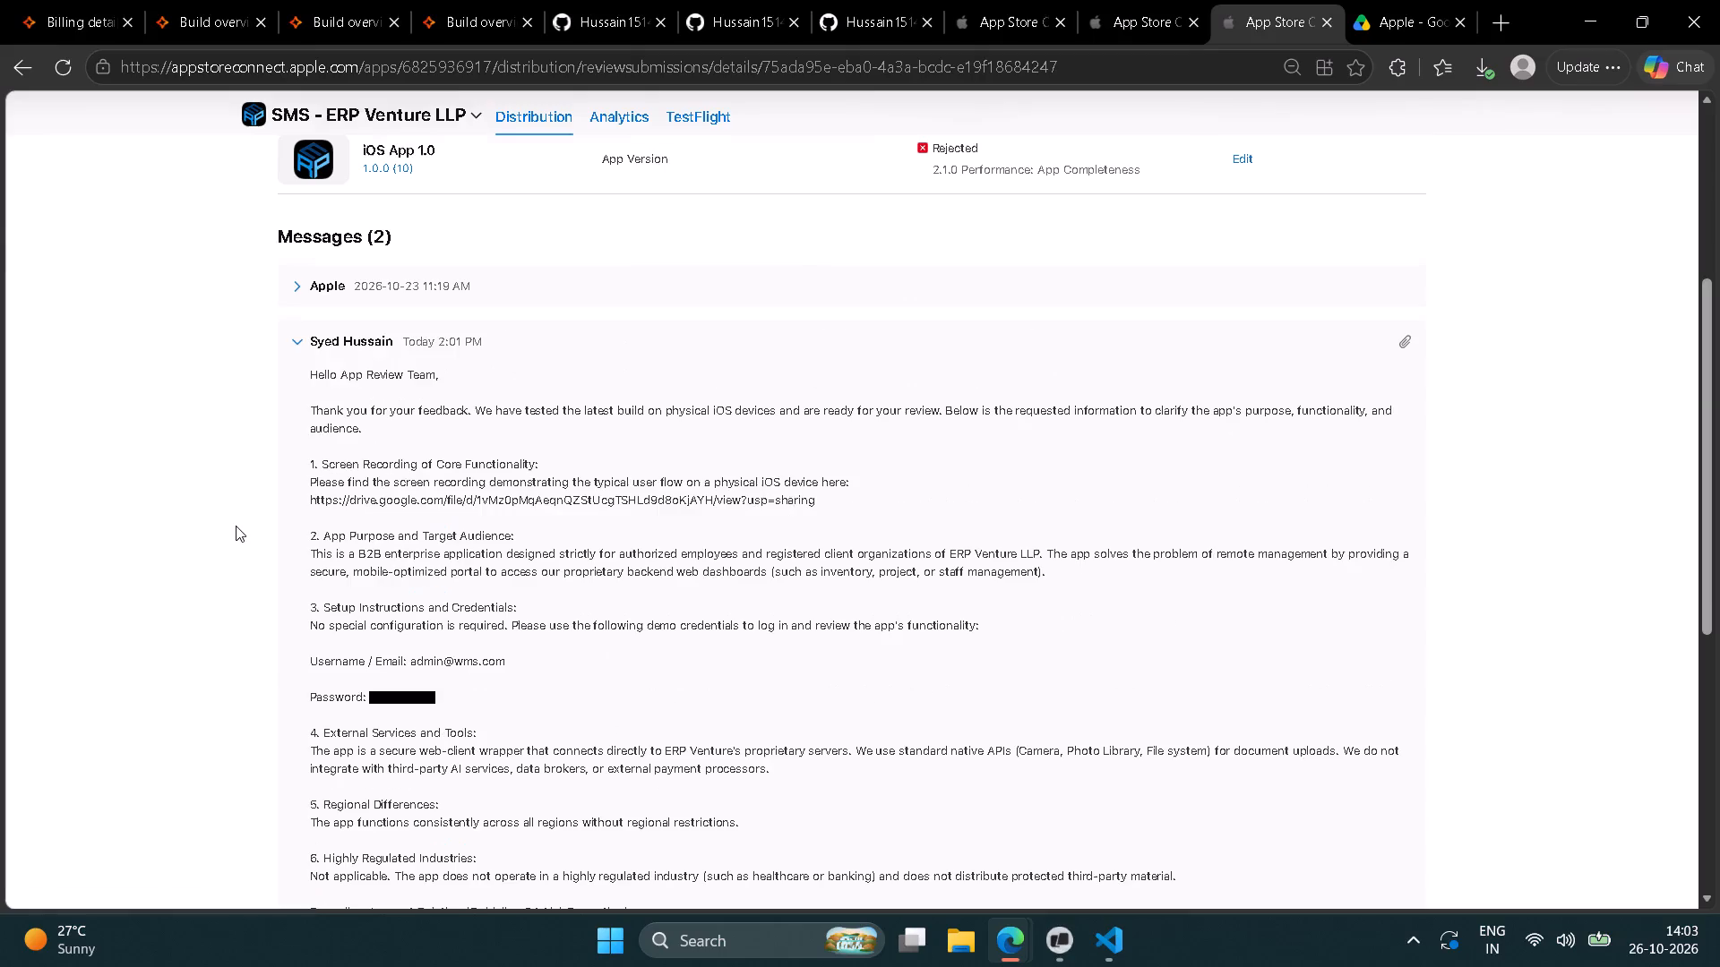
{"action": "left_click", "coordinate": [298, 365]}
{"action": "left_click", "coordinate": [298, 359]}
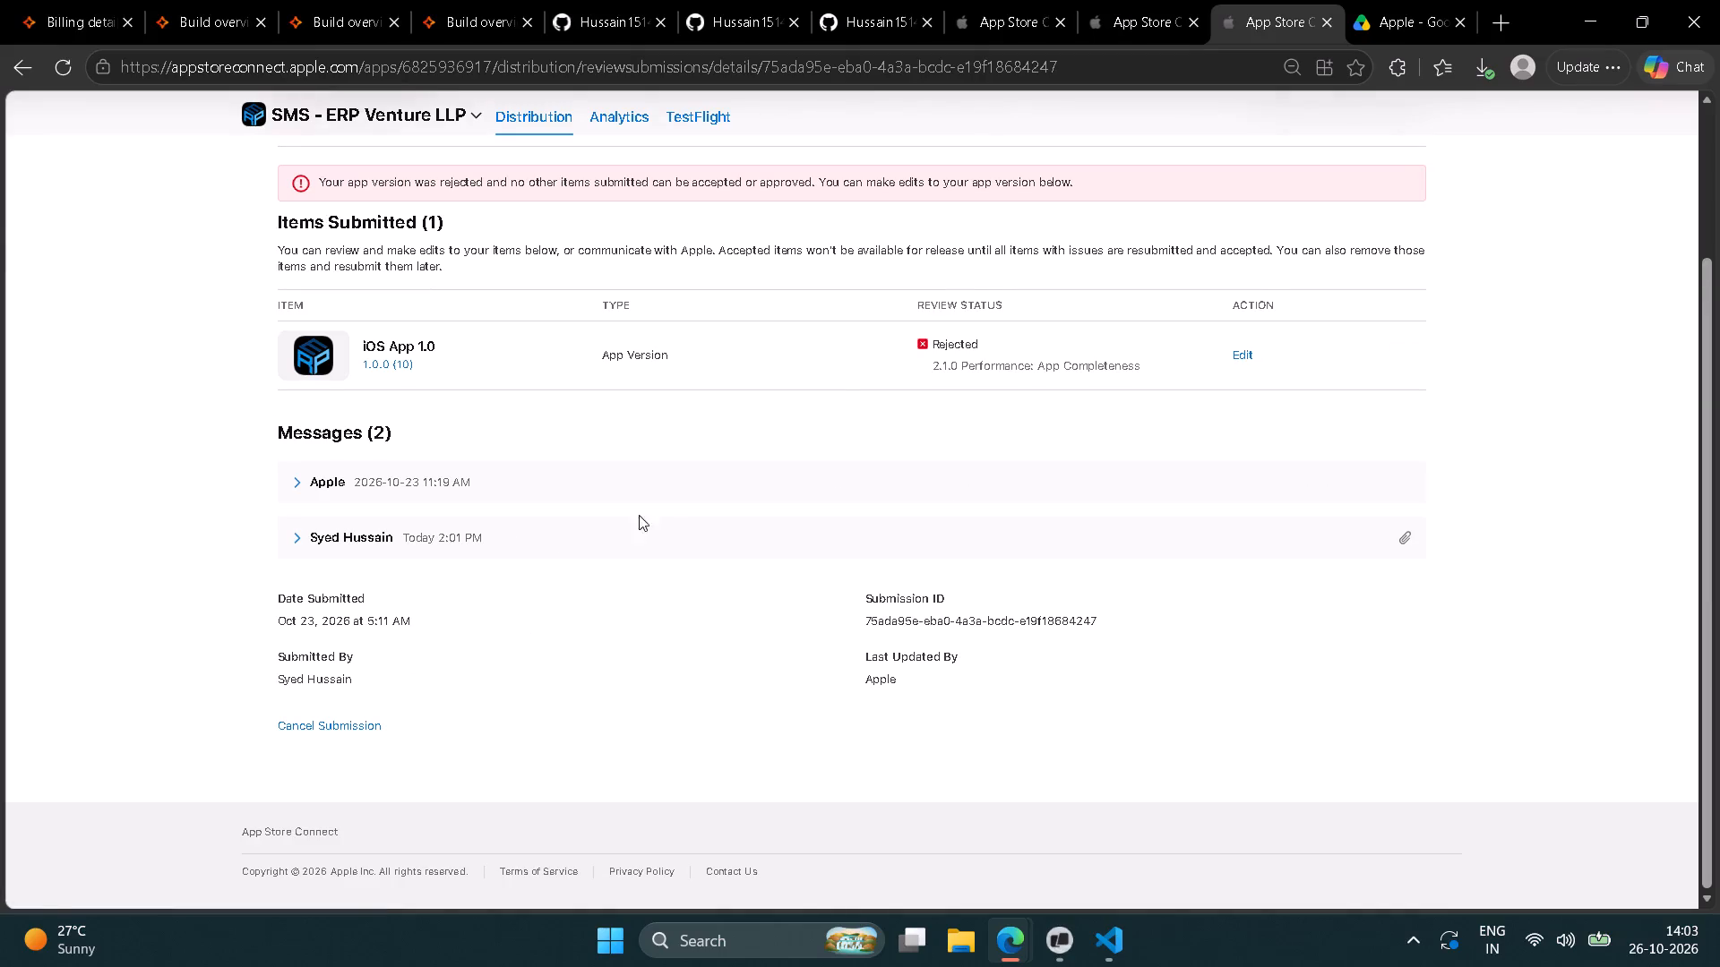
Compare the message threads and submission status across the IMS, PMS and SMS submissions.
{"action": "left_click", "coordinate": [1044, 0]}
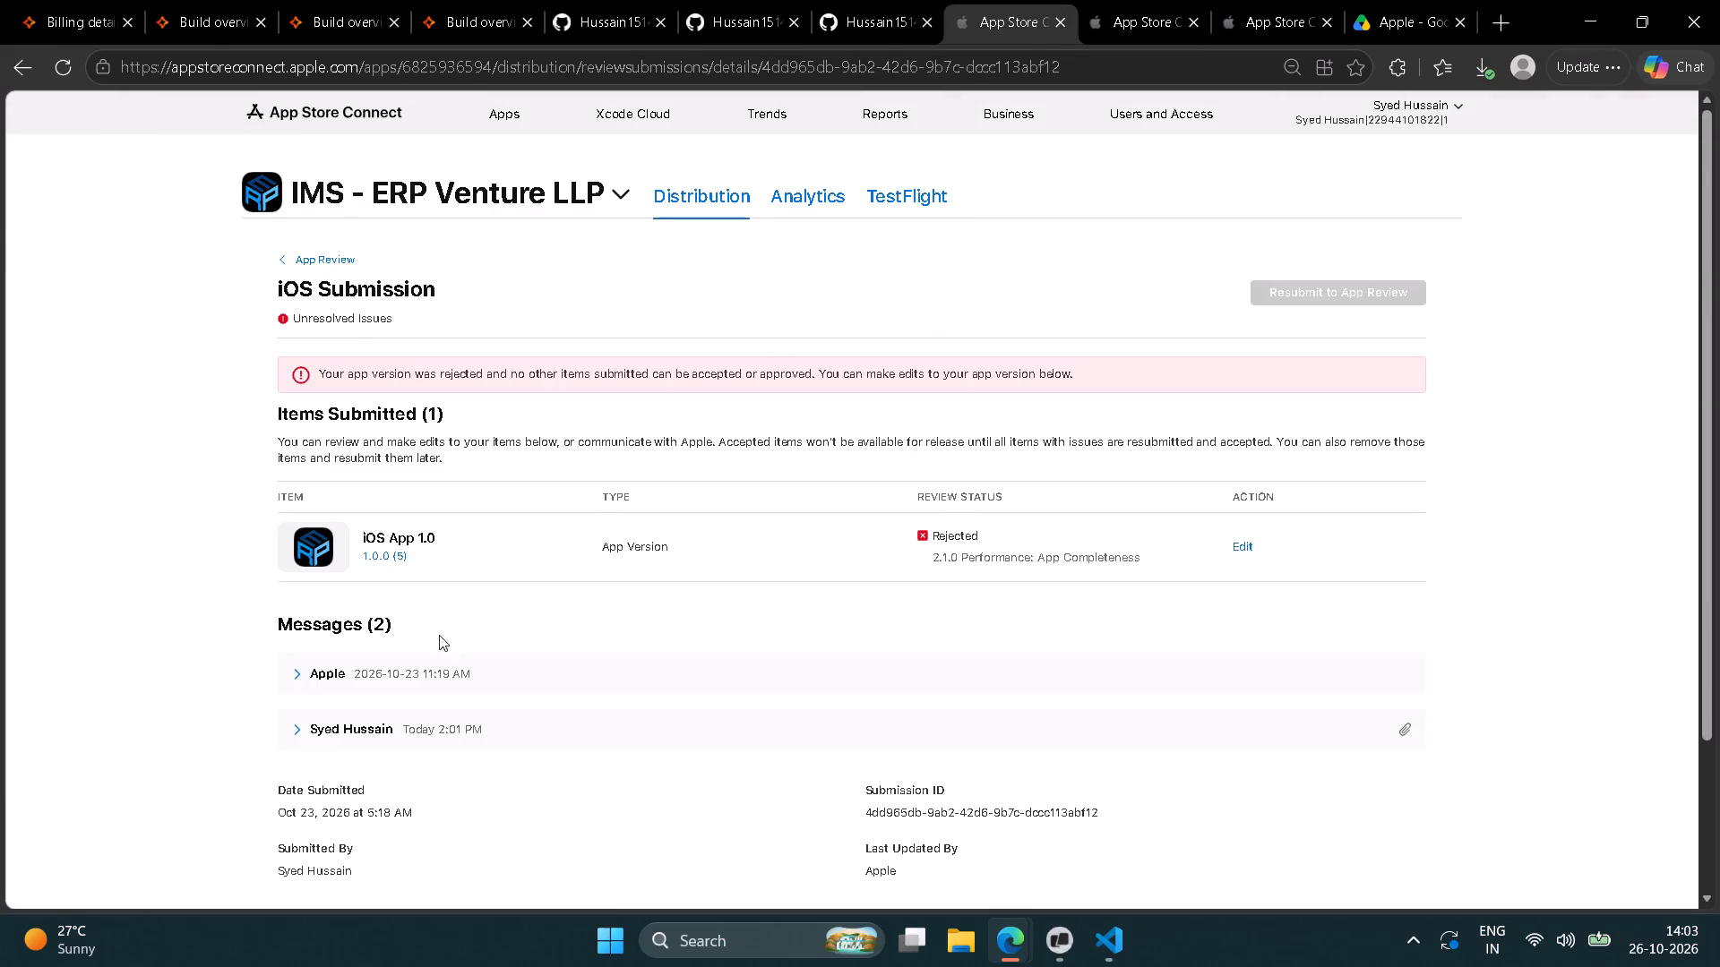
{"action": "left_click", "coordinate": [1148, 0]}
{"action": "left_click", "coordinate": [1250, 0]}
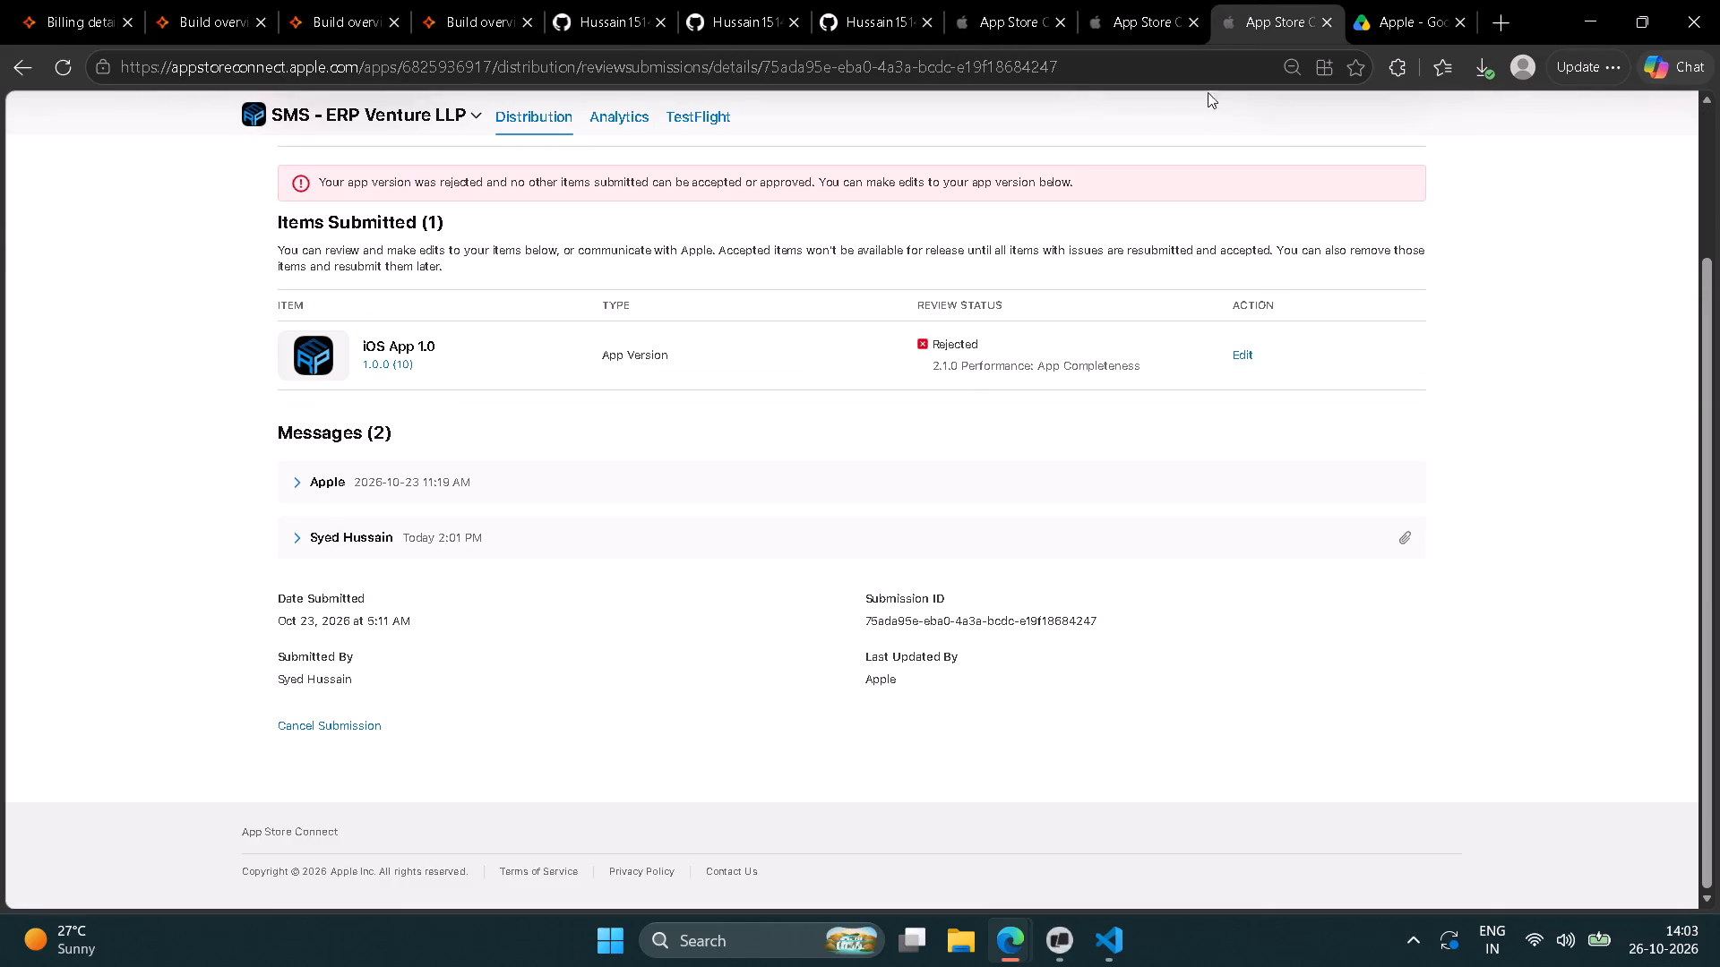
{"action": "scroll", "coordinate": [756, 607], "scroll_direction": "up", "scroll_amount": 5}
{"action": "left_click", "coordinate": [1043, 0]}
{"action": "scroll", "coordinate": [1002, 432], "scroll_direction": "up", "scroll_amount": 4}
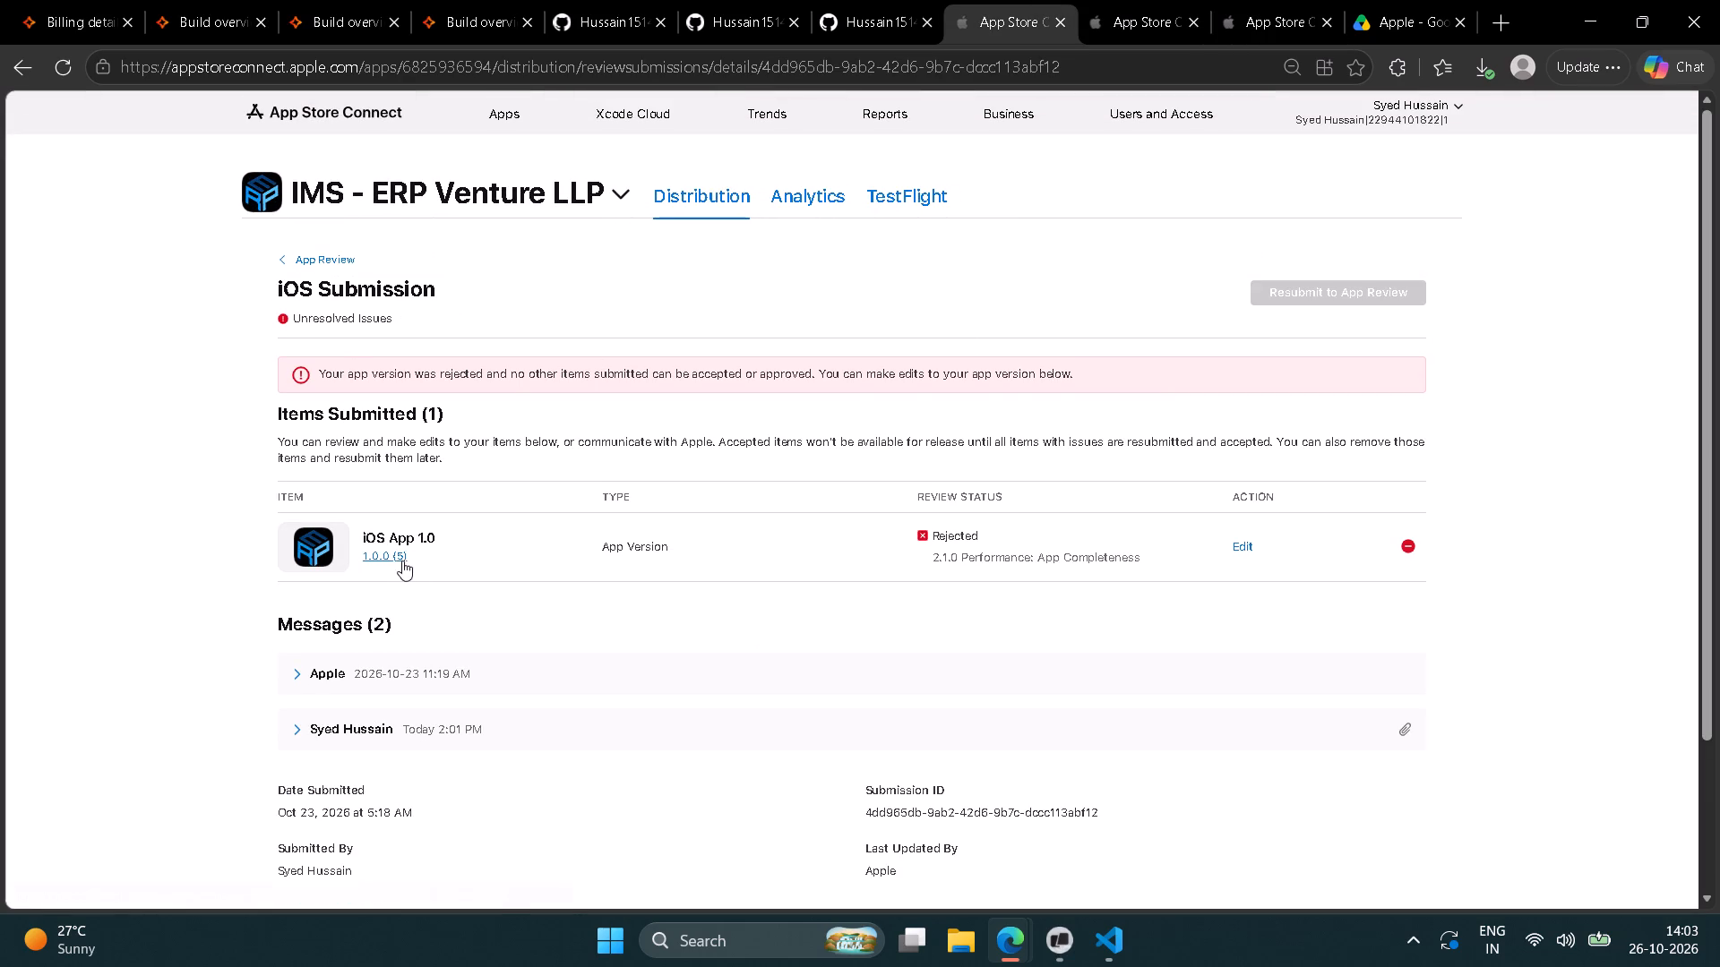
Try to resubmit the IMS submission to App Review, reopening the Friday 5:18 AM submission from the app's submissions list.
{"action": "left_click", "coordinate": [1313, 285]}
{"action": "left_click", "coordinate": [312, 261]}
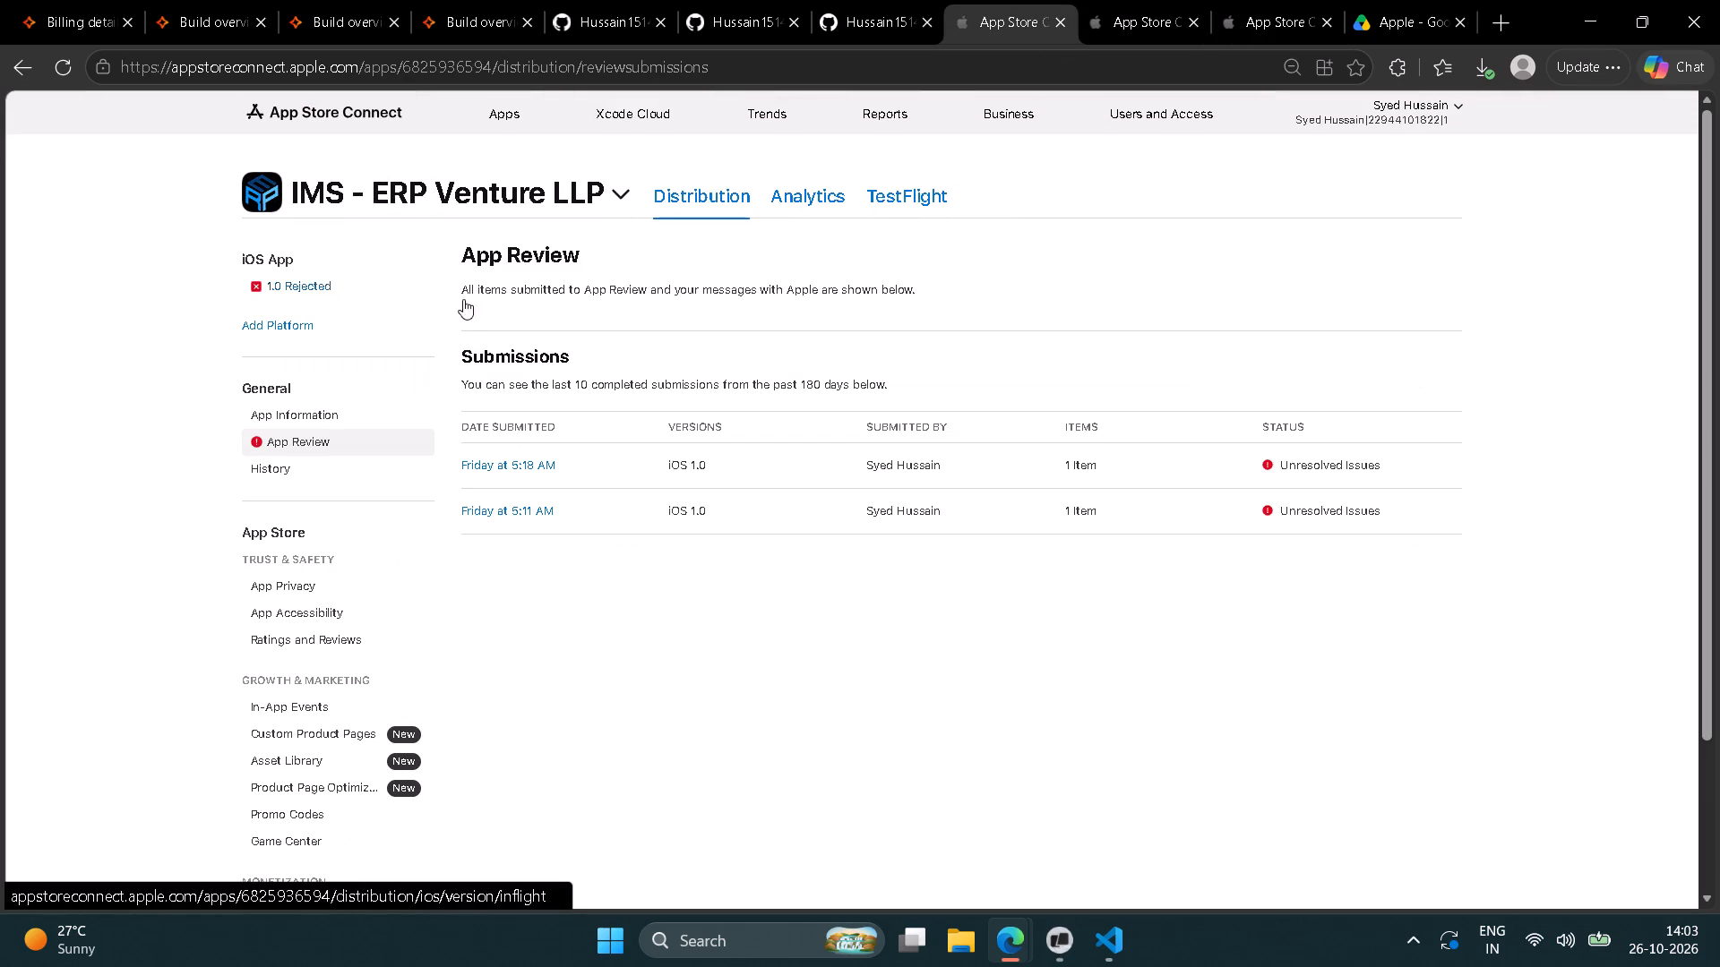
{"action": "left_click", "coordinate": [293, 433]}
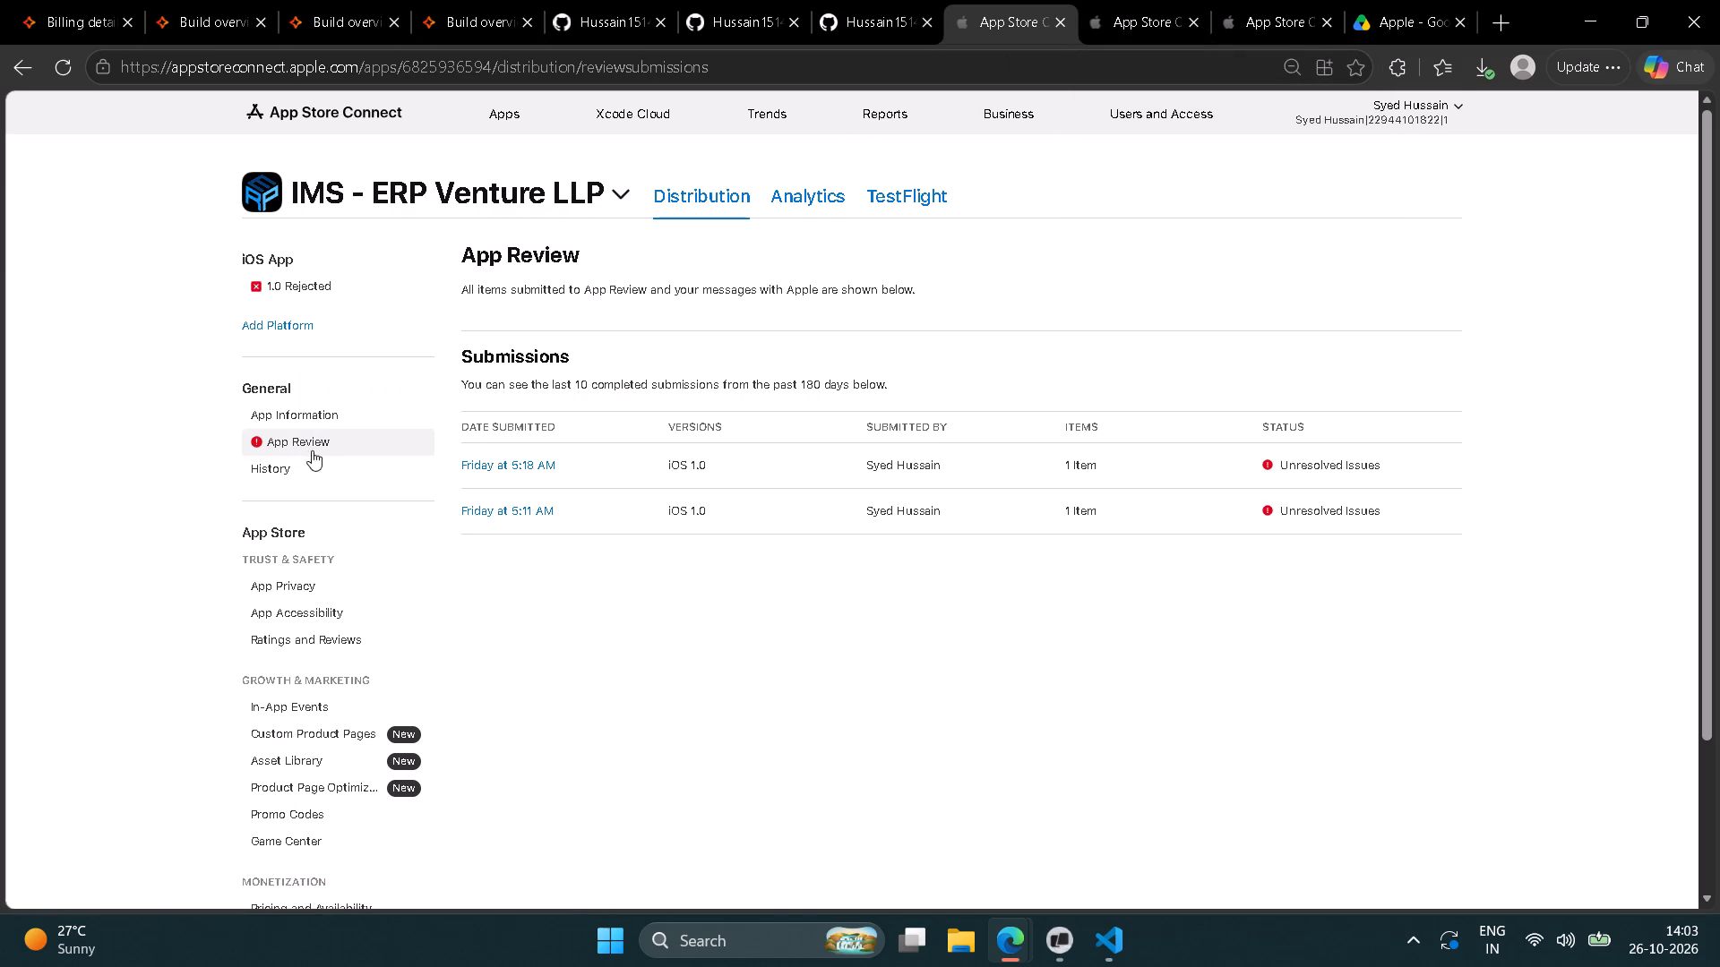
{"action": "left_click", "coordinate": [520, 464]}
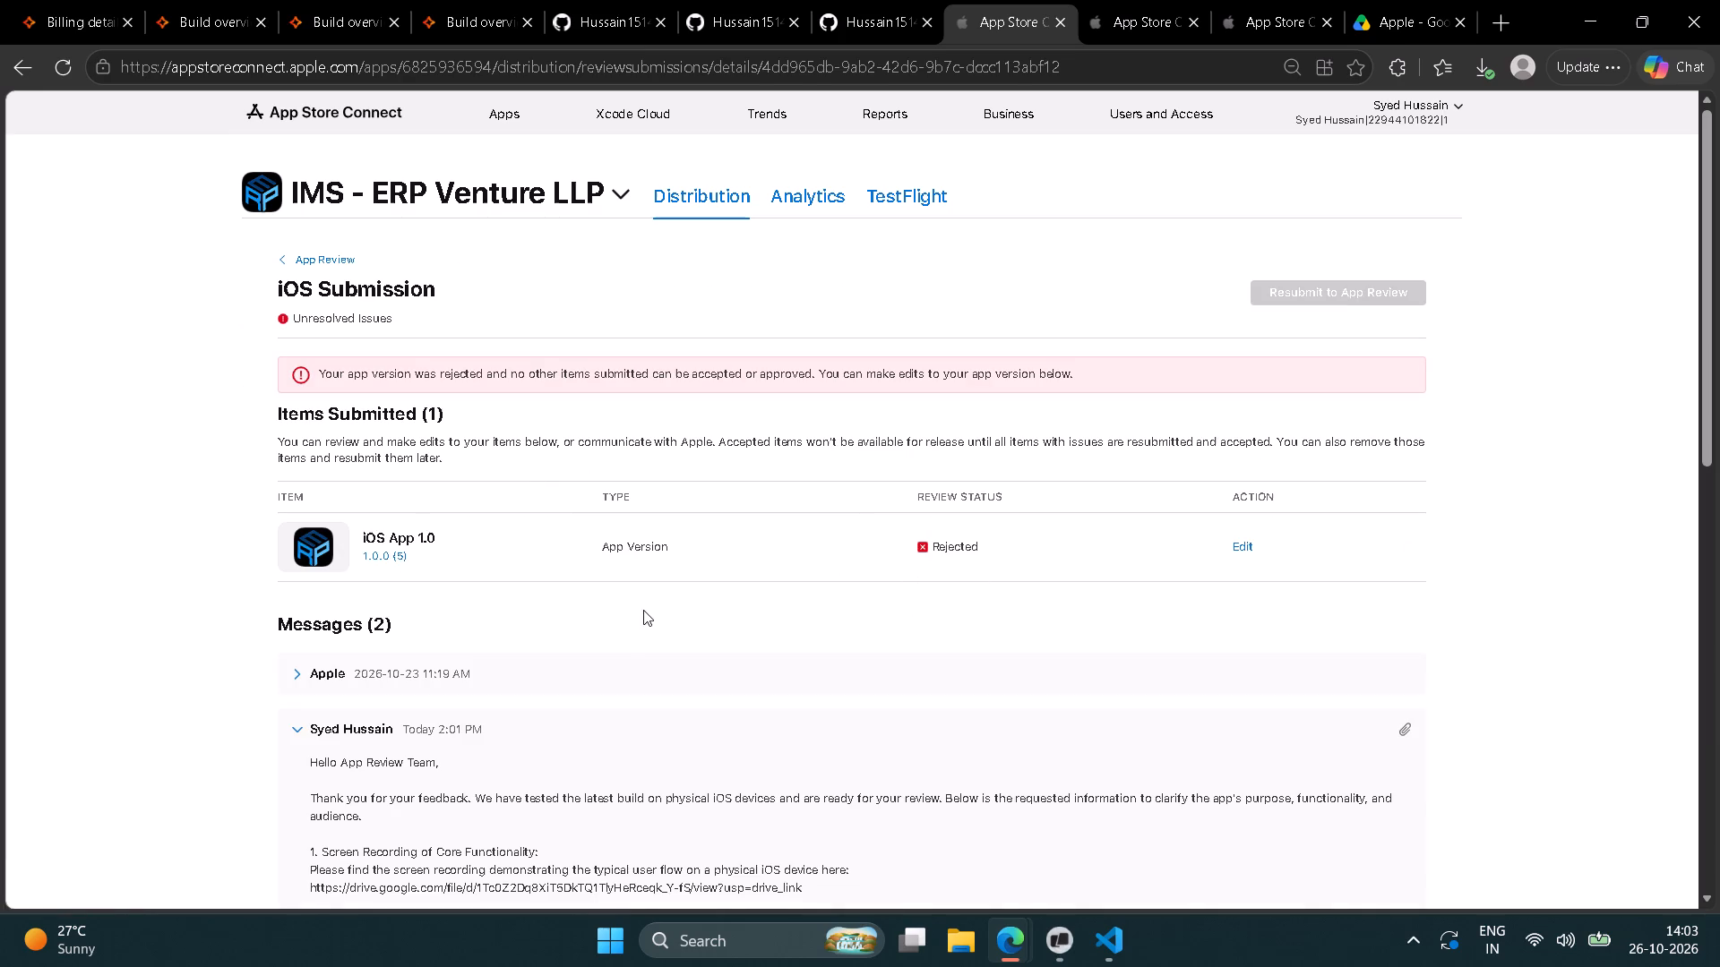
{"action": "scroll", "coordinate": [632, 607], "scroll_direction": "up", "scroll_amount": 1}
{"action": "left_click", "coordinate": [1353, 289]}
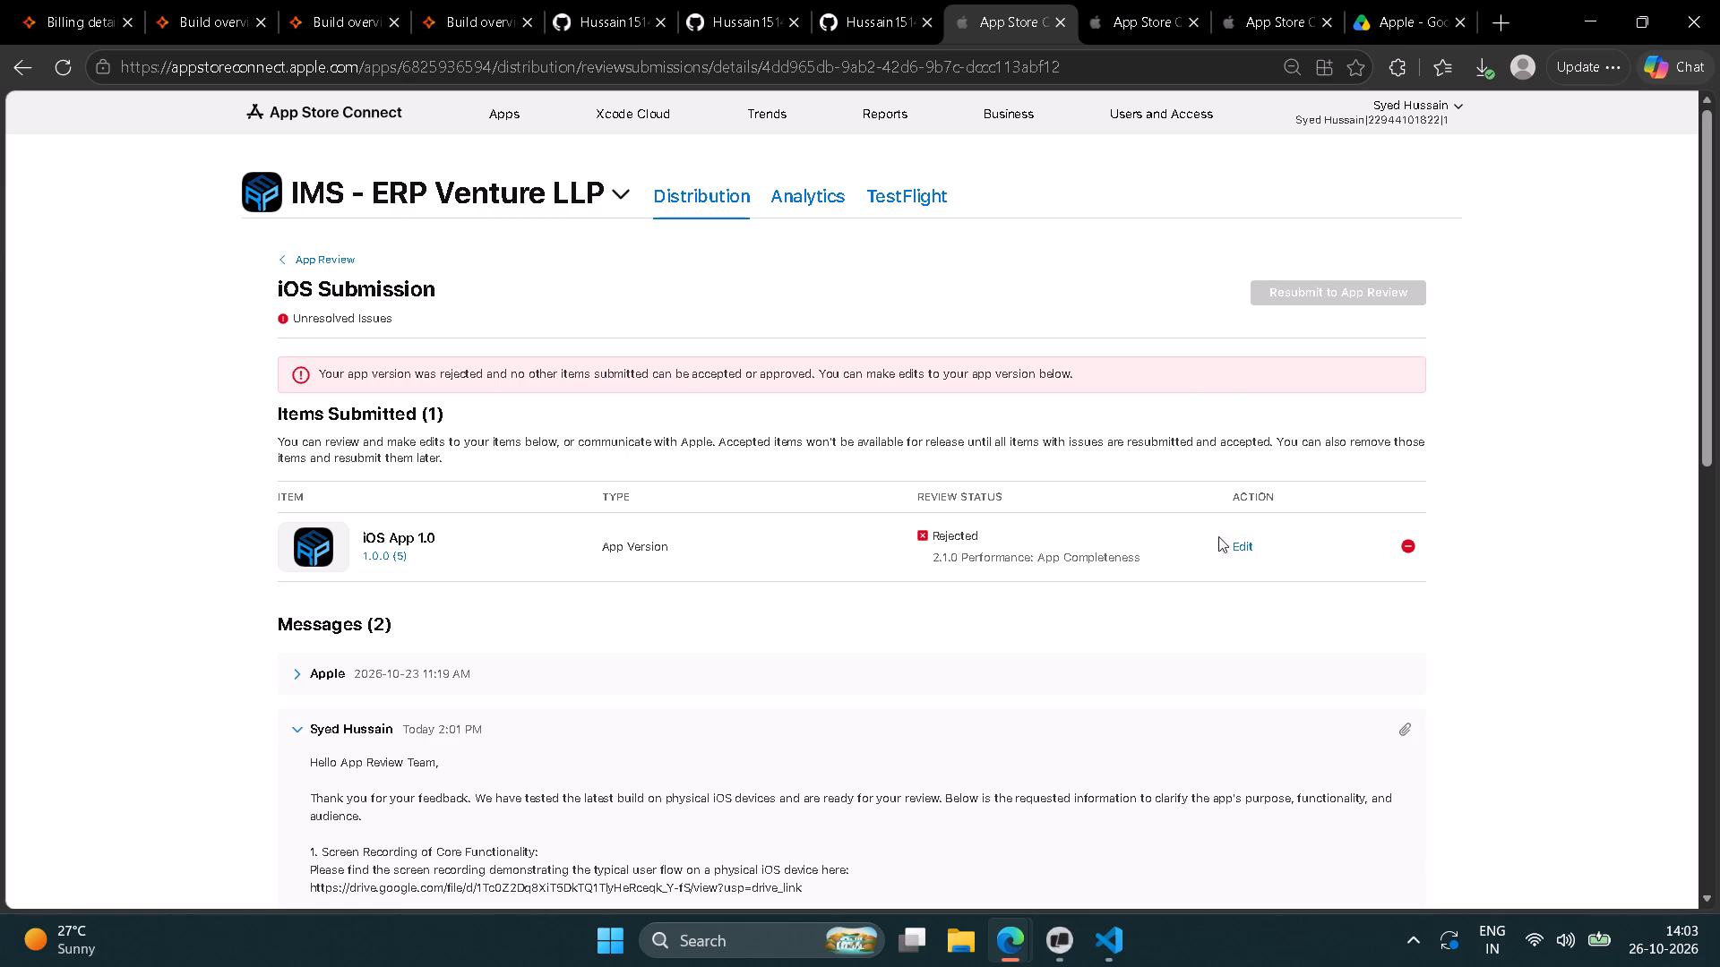
Open the rejected IMS iOS App Version 1.0 for editing and start a review update, backing out at the newer-build confirmation.
{"action": "left_click", "coordinate": [1242, 543]}
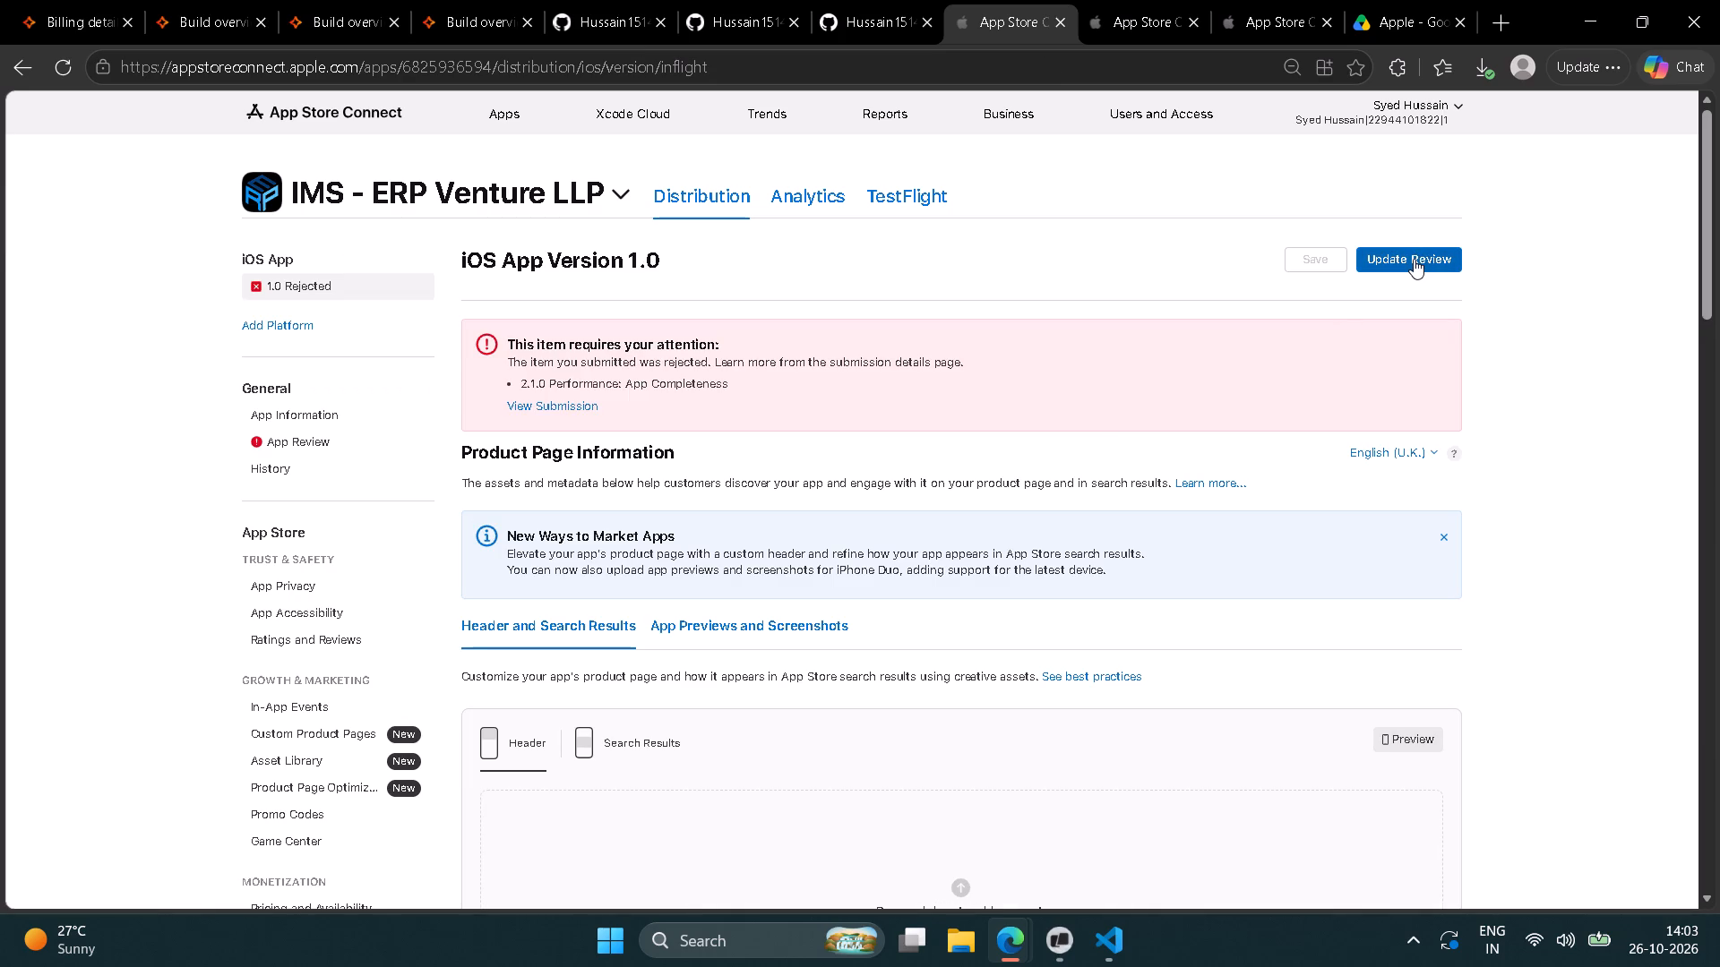
{"action": "left_click", "coordinate": [1414, 259]}
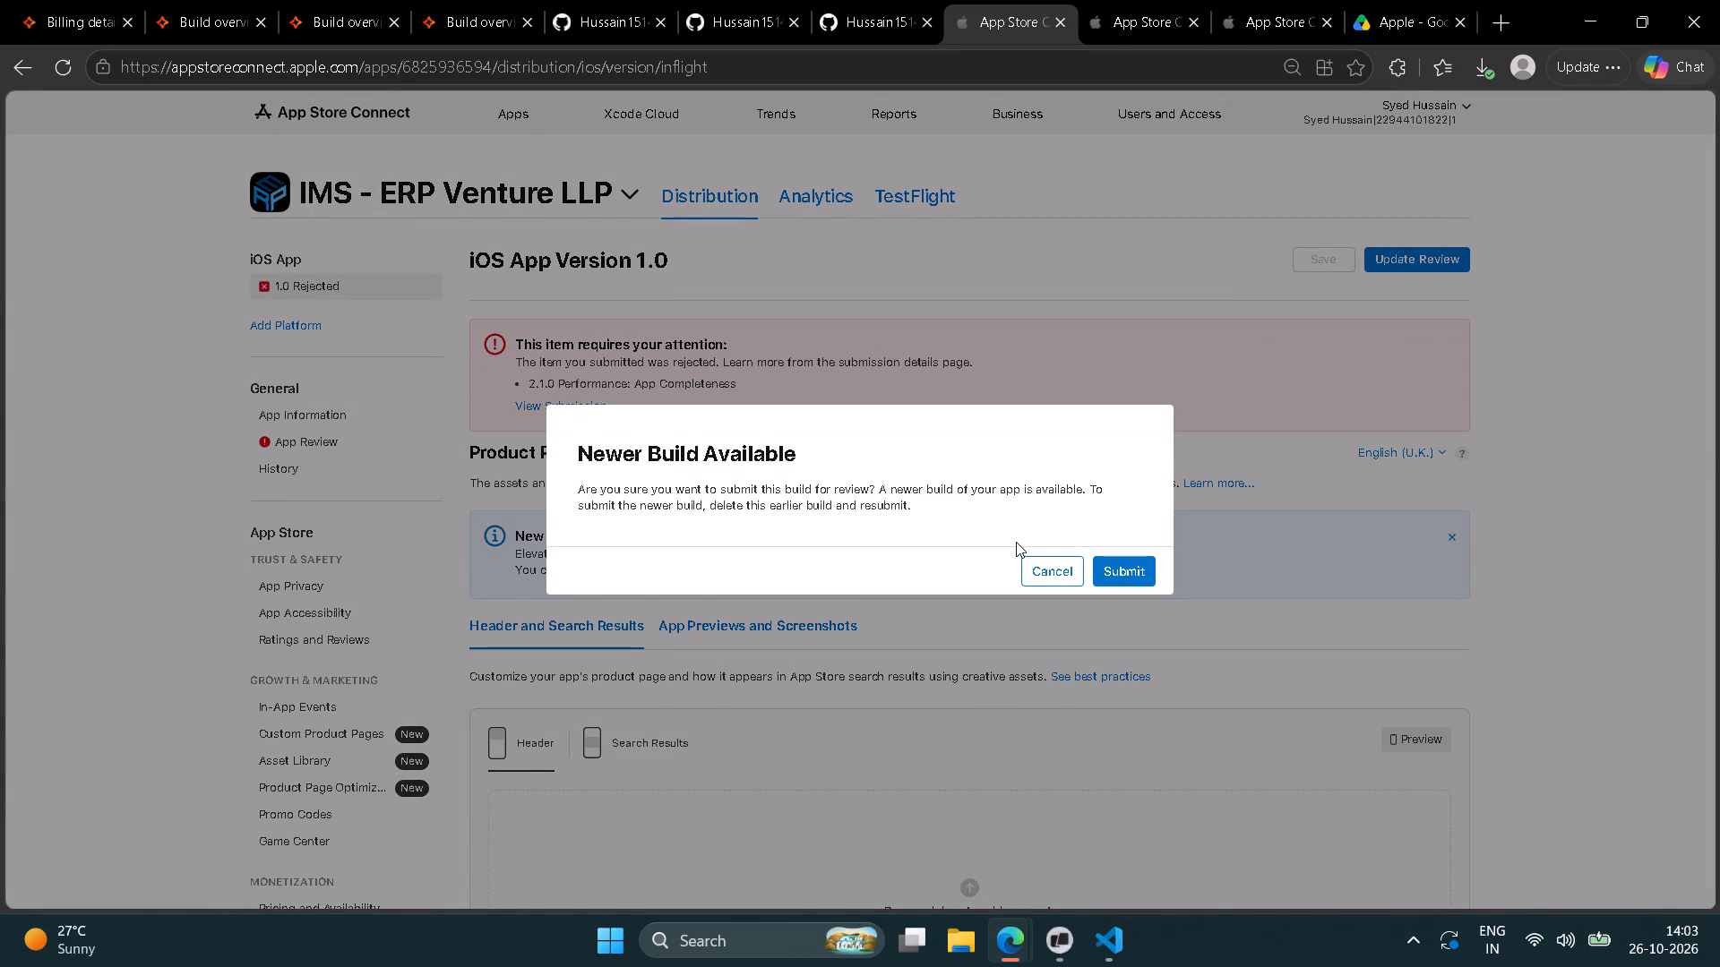
{"action": "left_click", "coordinate": [1039, 563]}
Examine the IMS version 1.0 page, focusing on the selected build and the App Review Information.
{"action": "scroll", "coordinate": [700, 520], "scroll_direction": "down", "scroll_amount": 1}
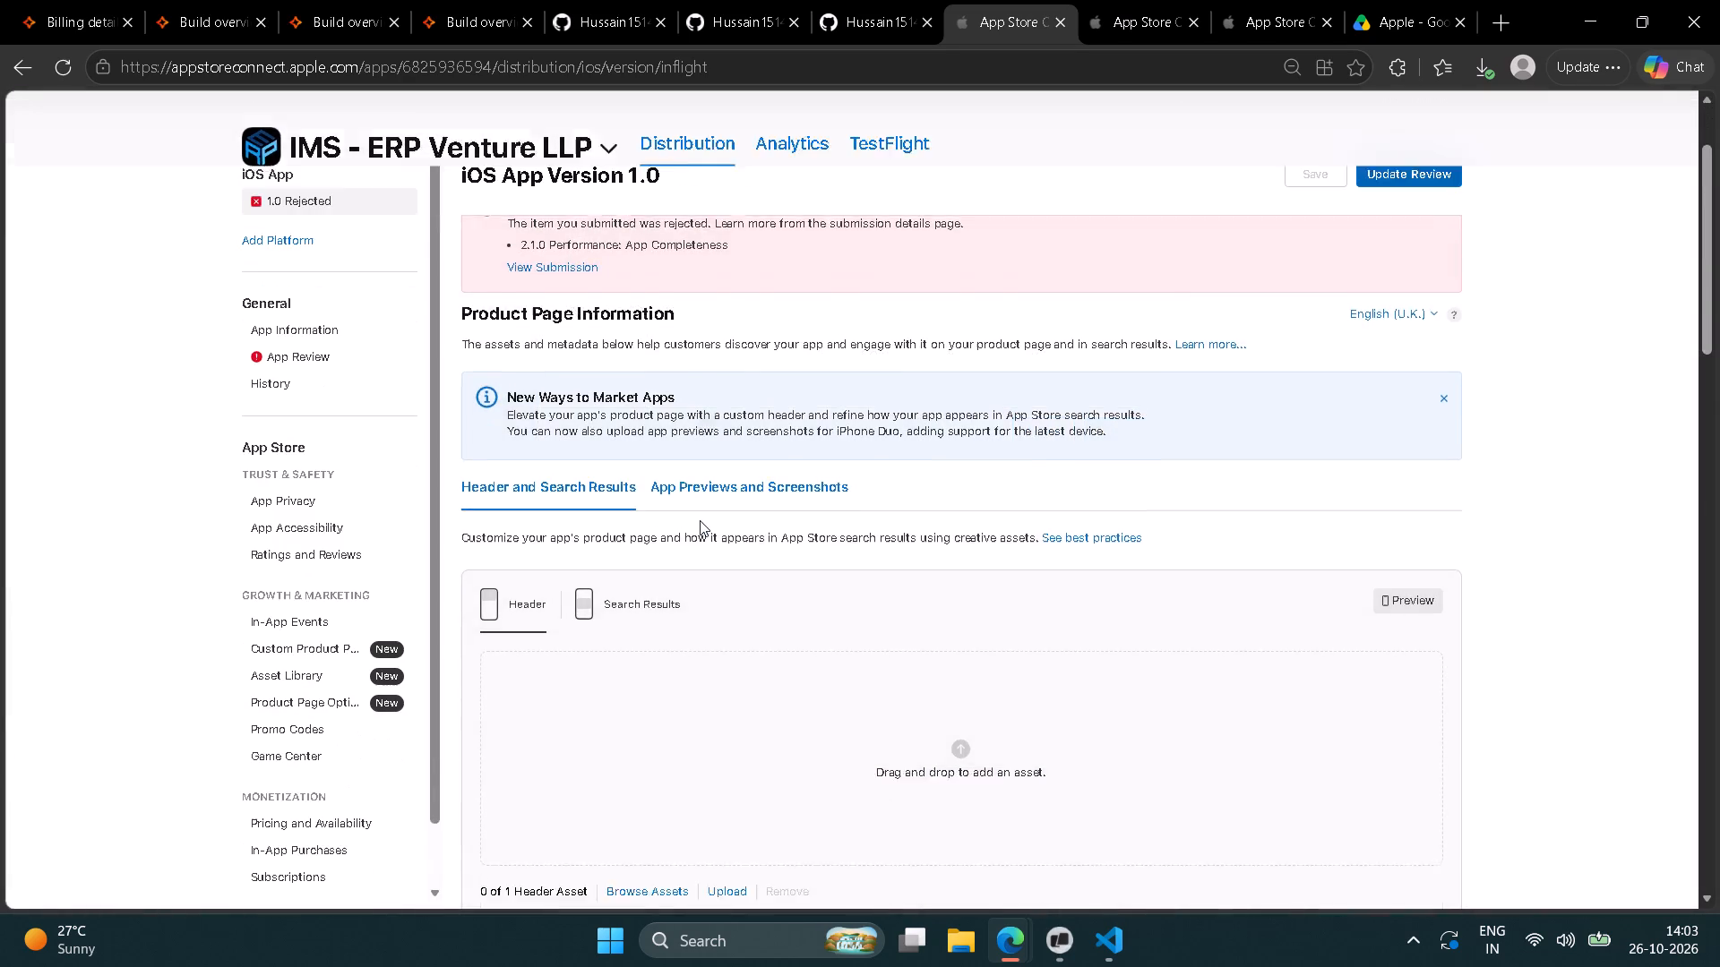
{"action": "scroll", "coordinate": [700, 520], "scroll_direction": "up", "scroll_amount": 4}
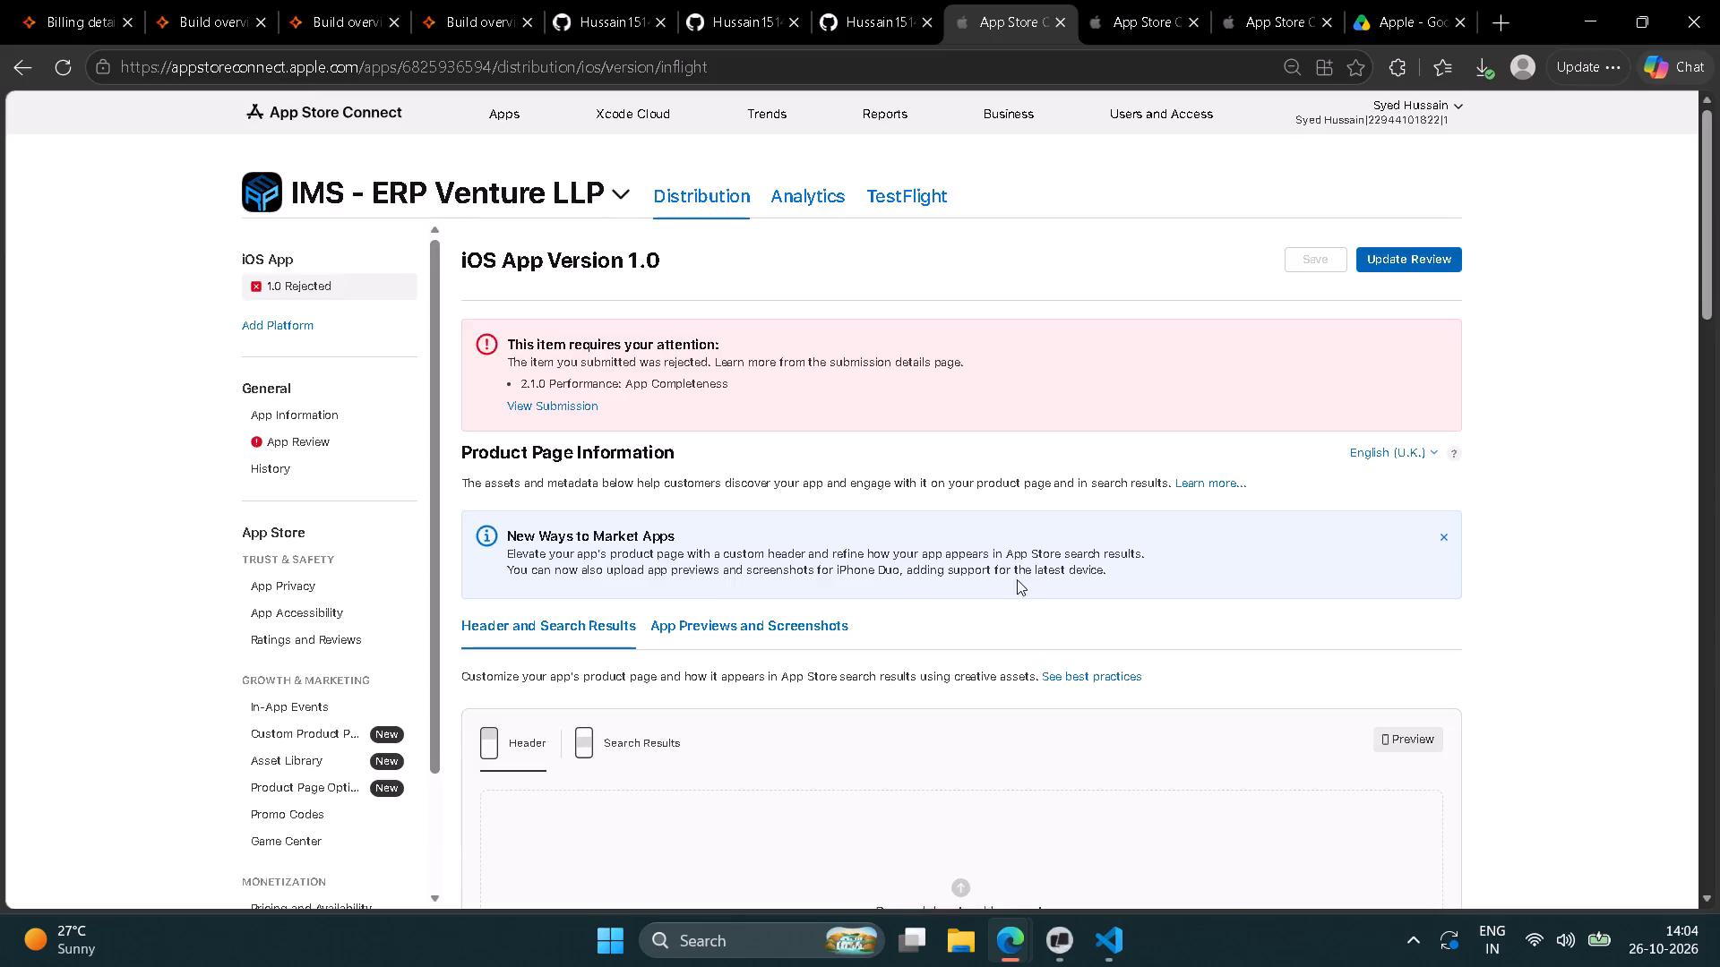
{"action": "scroll", "coordinate": [799, 580], "scroll_direction": "down", "scroll_amount": 5}
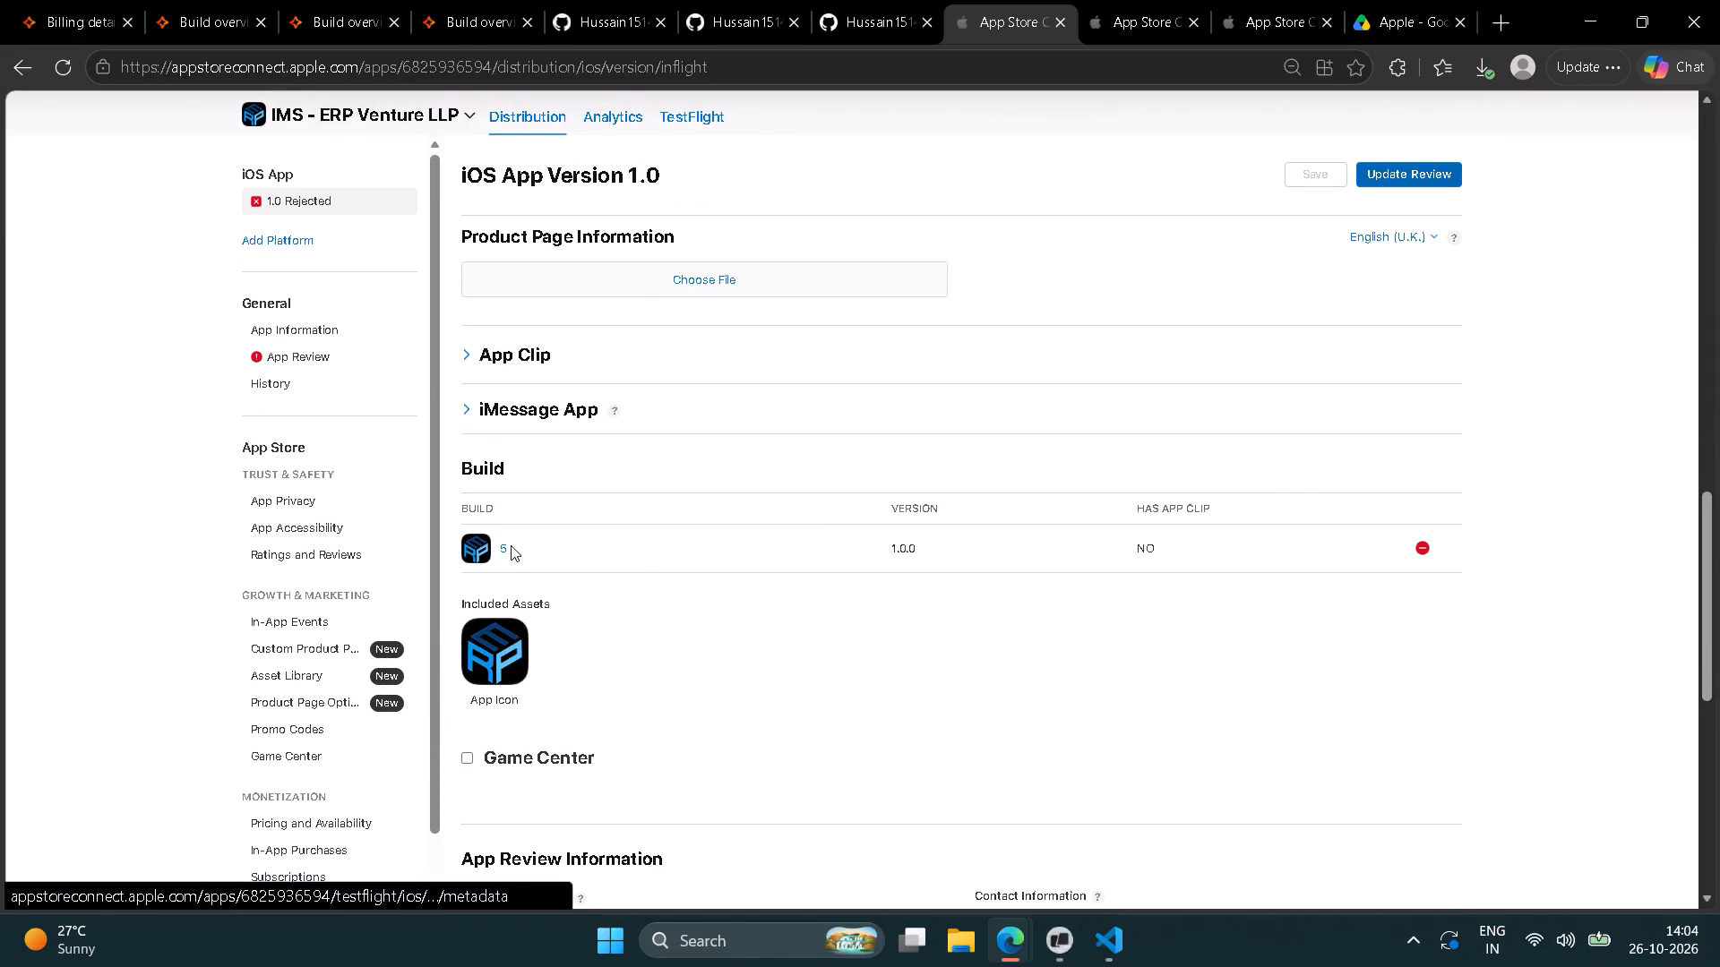
{"action": "scroll", "coordinate": [1105, 674], "scroll_direction": "down", "scroll_amount": 1}
{"action": "scroll", "coordinate": [706, 688], "scroll_direction": "down", "scroll_amount": 1}
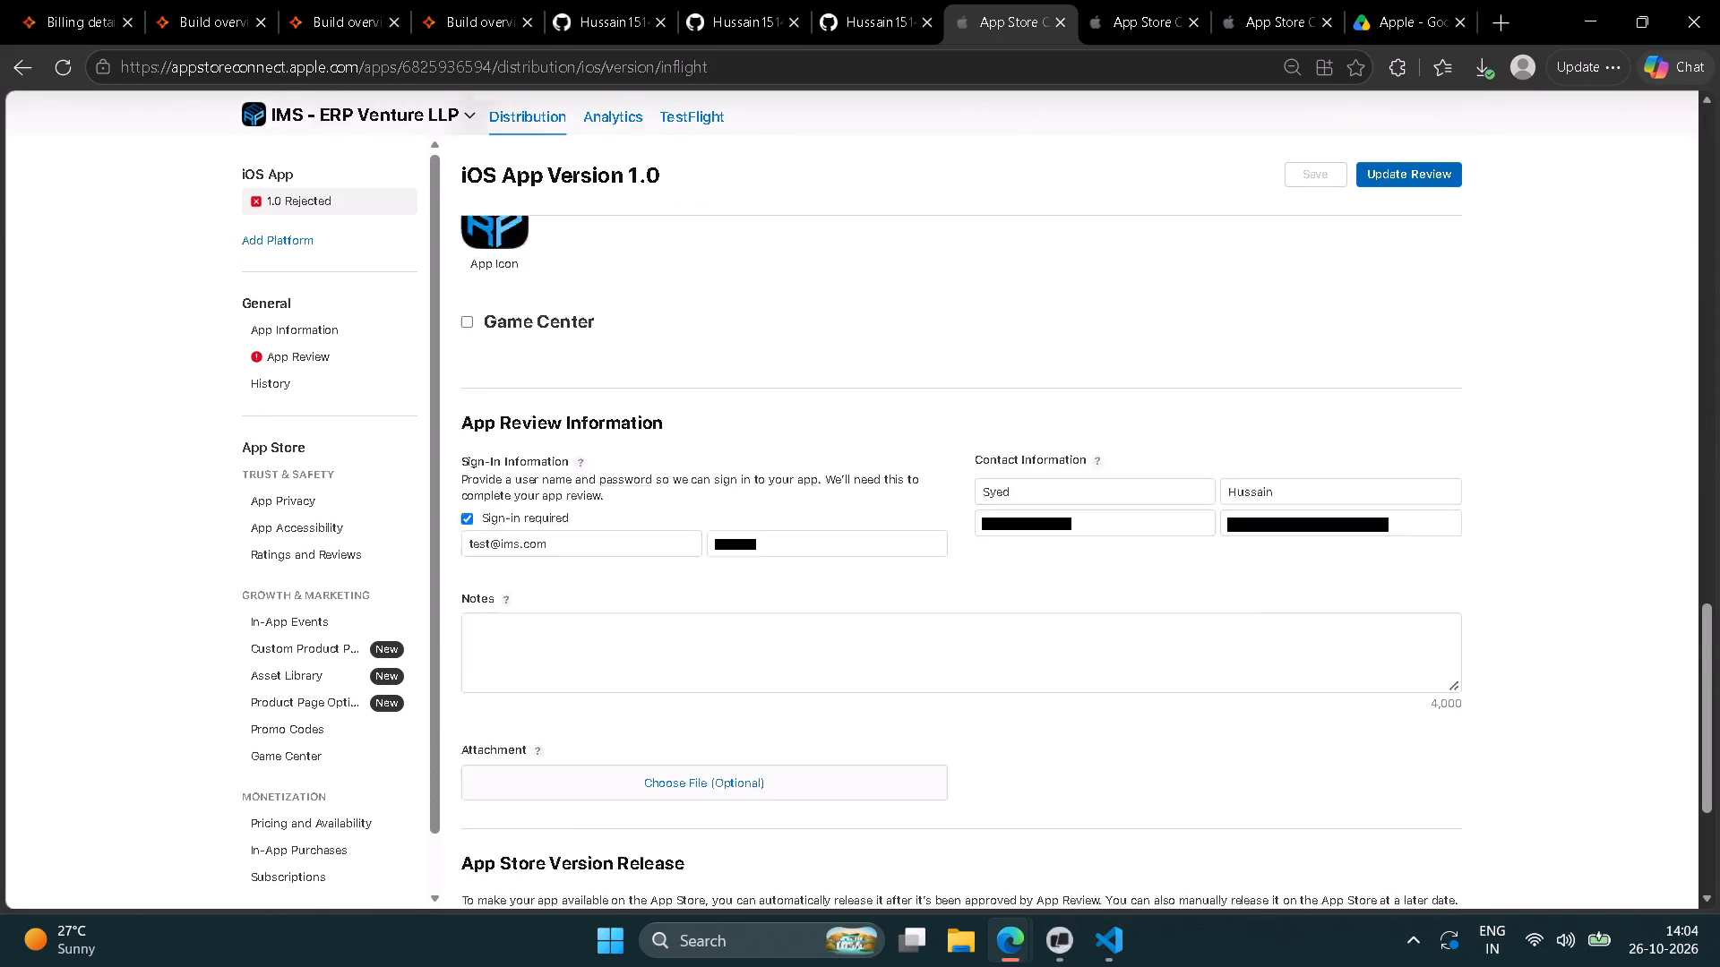
{"action": "scroll", "coordinate": [706, 688], "scroll_direction": "down", "scroll_amount": 1}
{"action": "scroll", "coordinate": [707, 688], "scroll_direction": "up", "scroll_amount": 2}
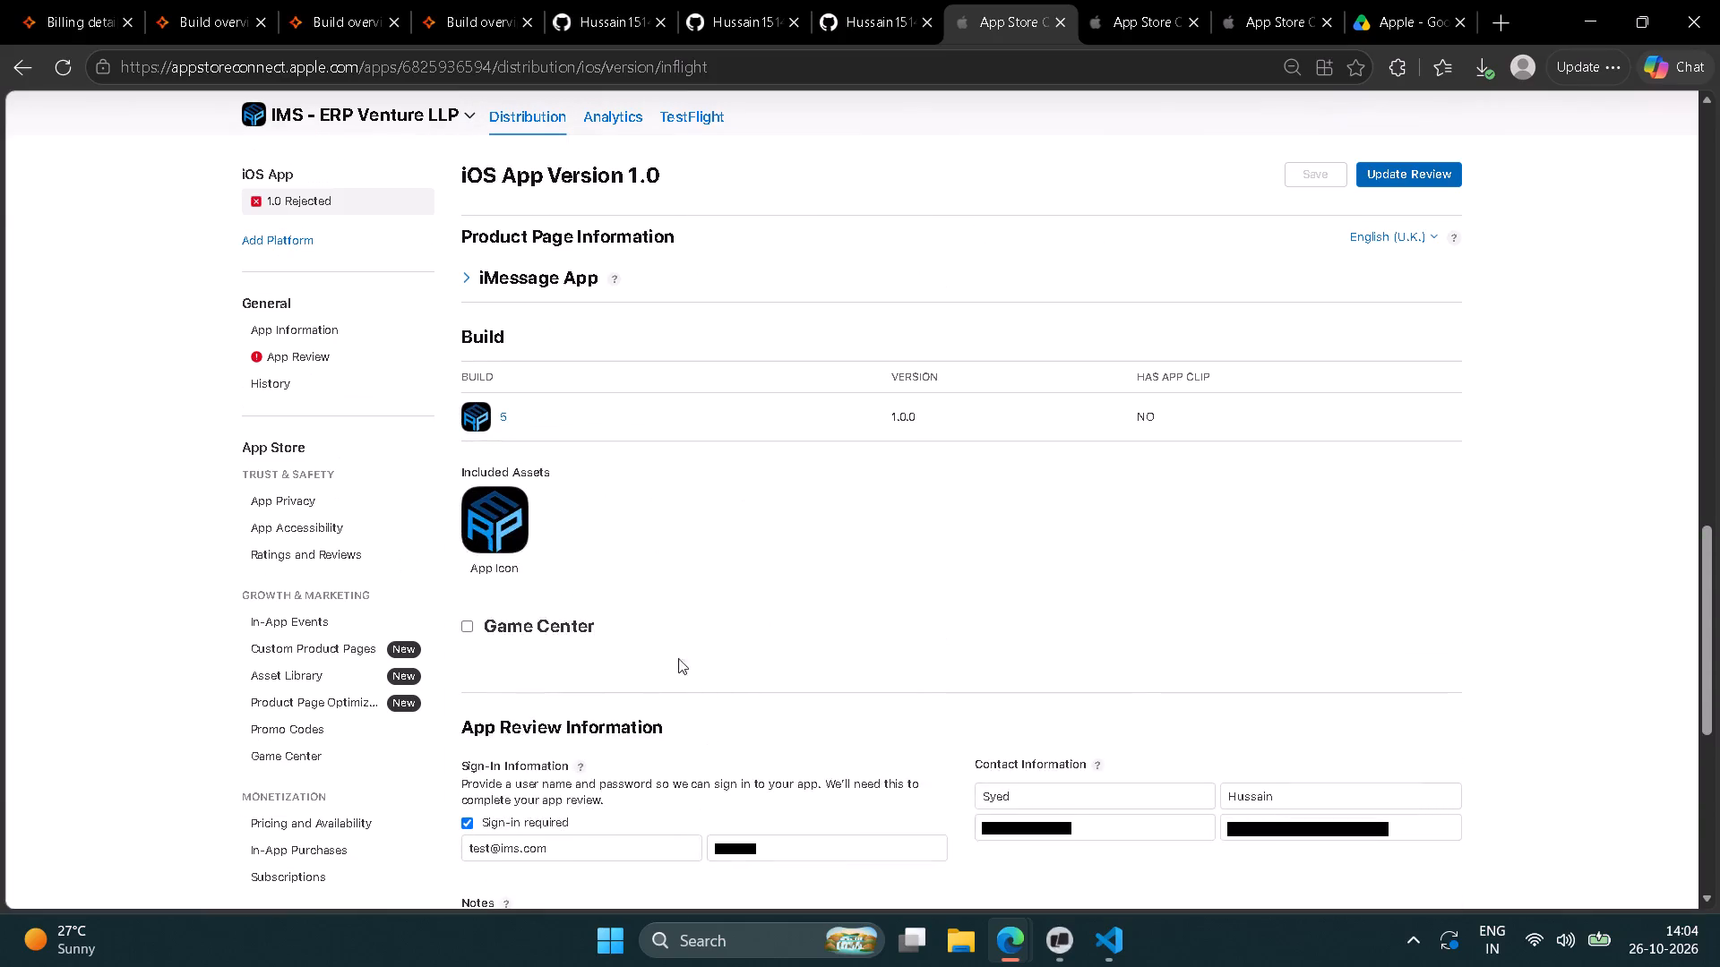
{"action": "scroll", "coordinate": [603, 529], "scroll_direction": "up", "scroll_amount": 1}
{"action": "left_click", "coordinate": [482, 676]}
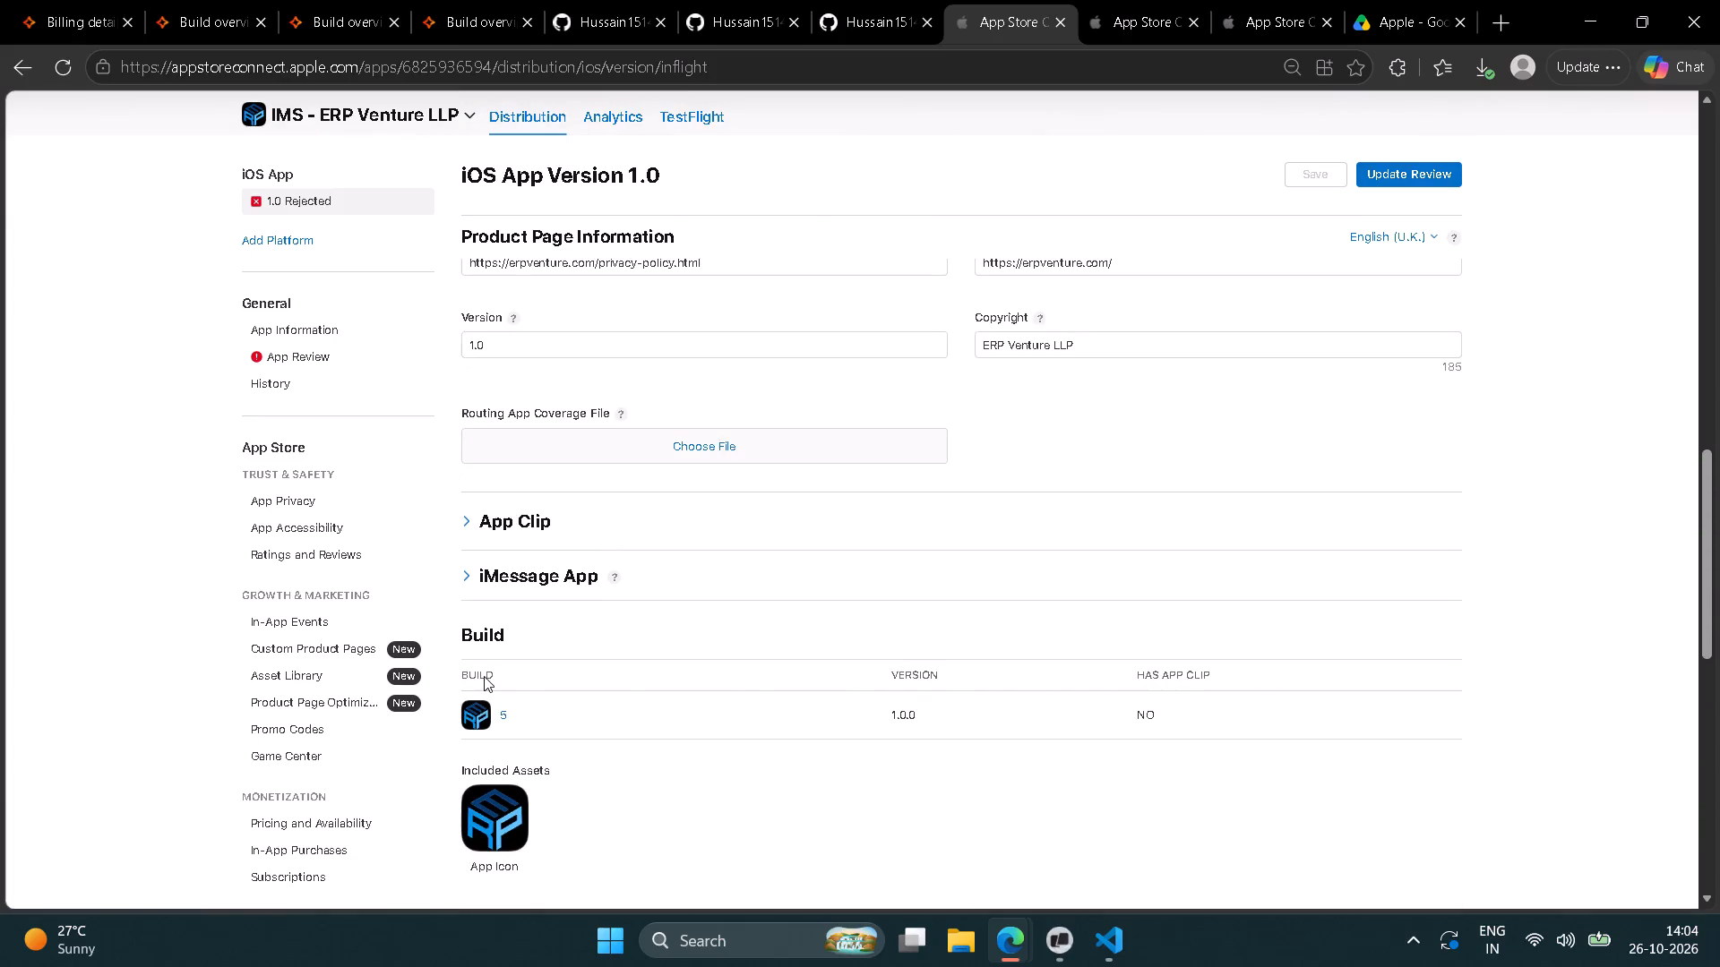
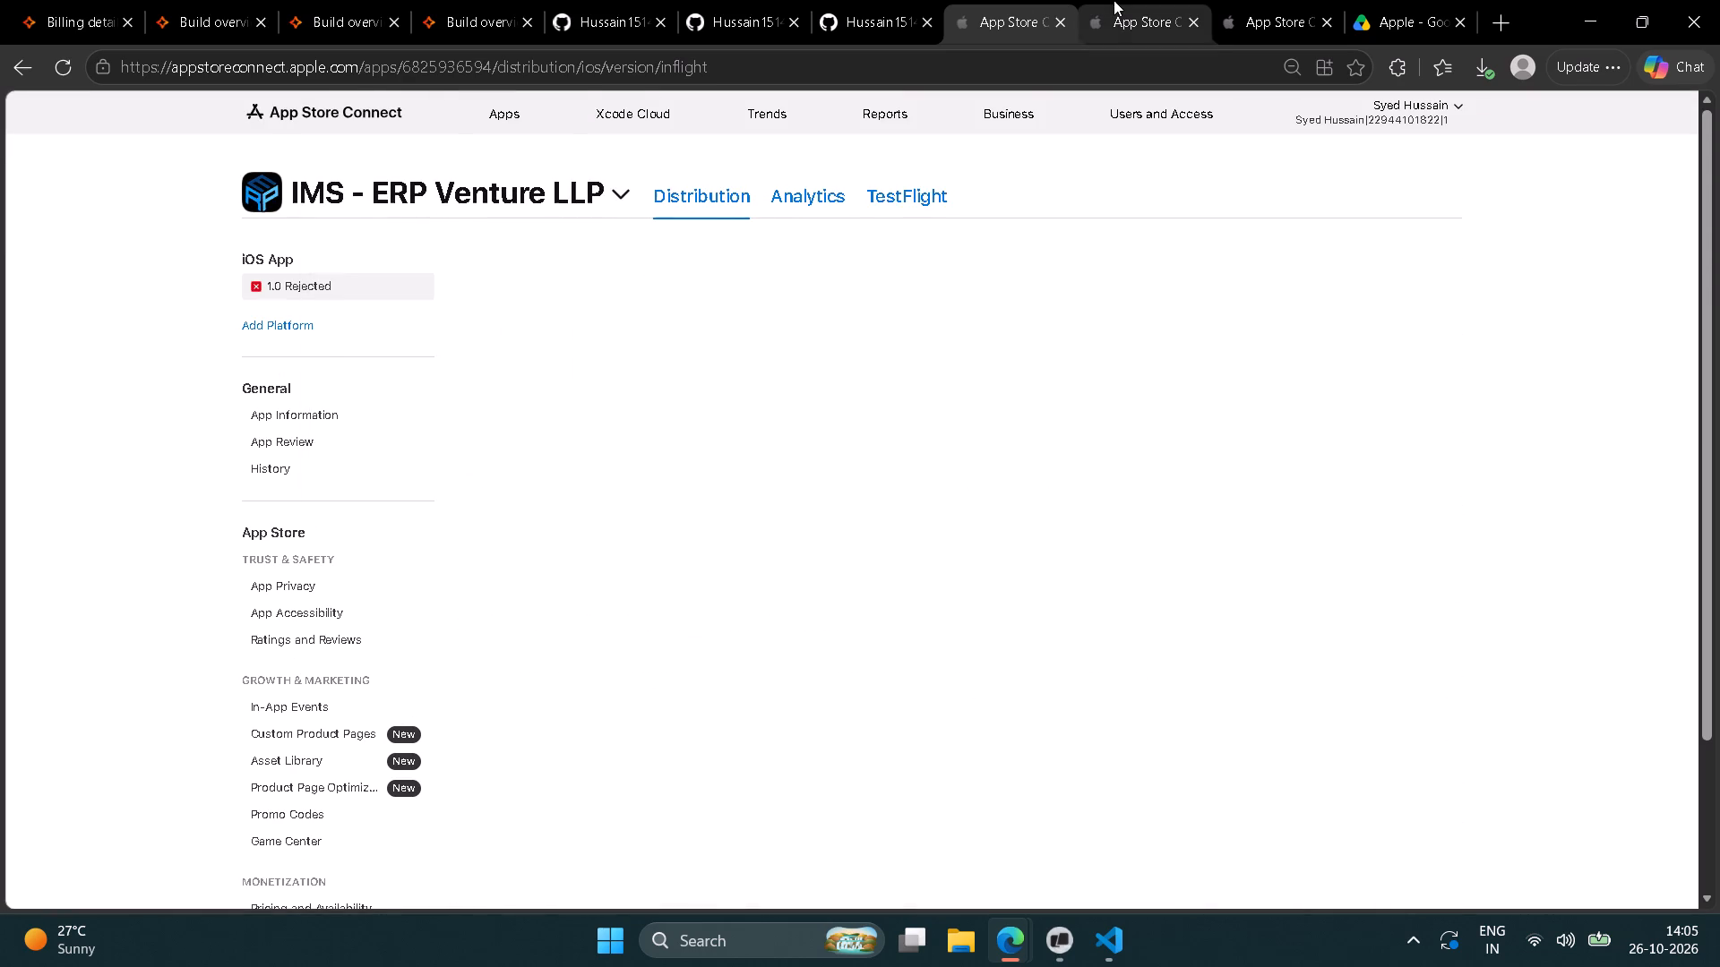
Compare the selected builds on the version 1.0 pages of PMS, SMS and IMS, opening the SMS version page from its submission.
{"action": "left_click", "coordinate": [1114, 0]}
{"action": "left_click", "coordinate": [1242, 0]}
{"action": "left_click", "coordinate": [1171, 0]}
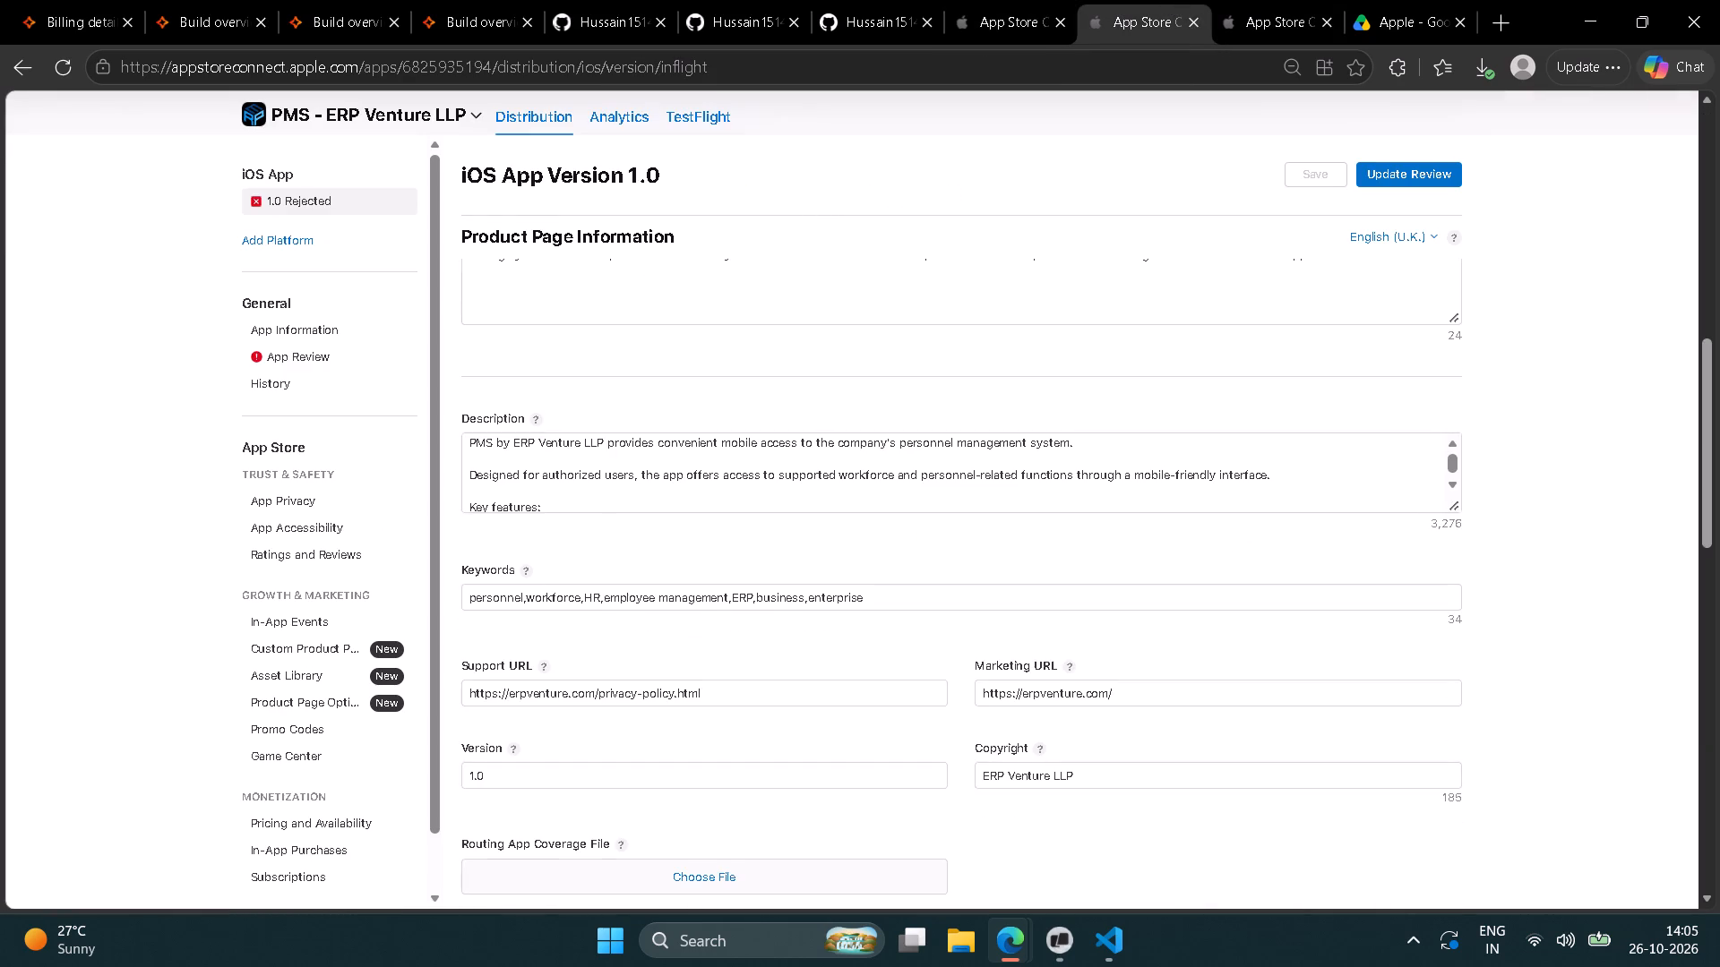
{"action": "scroll", "coordinate": [588, 553], "scroll_direction": "down", "scroll_amount": 2}
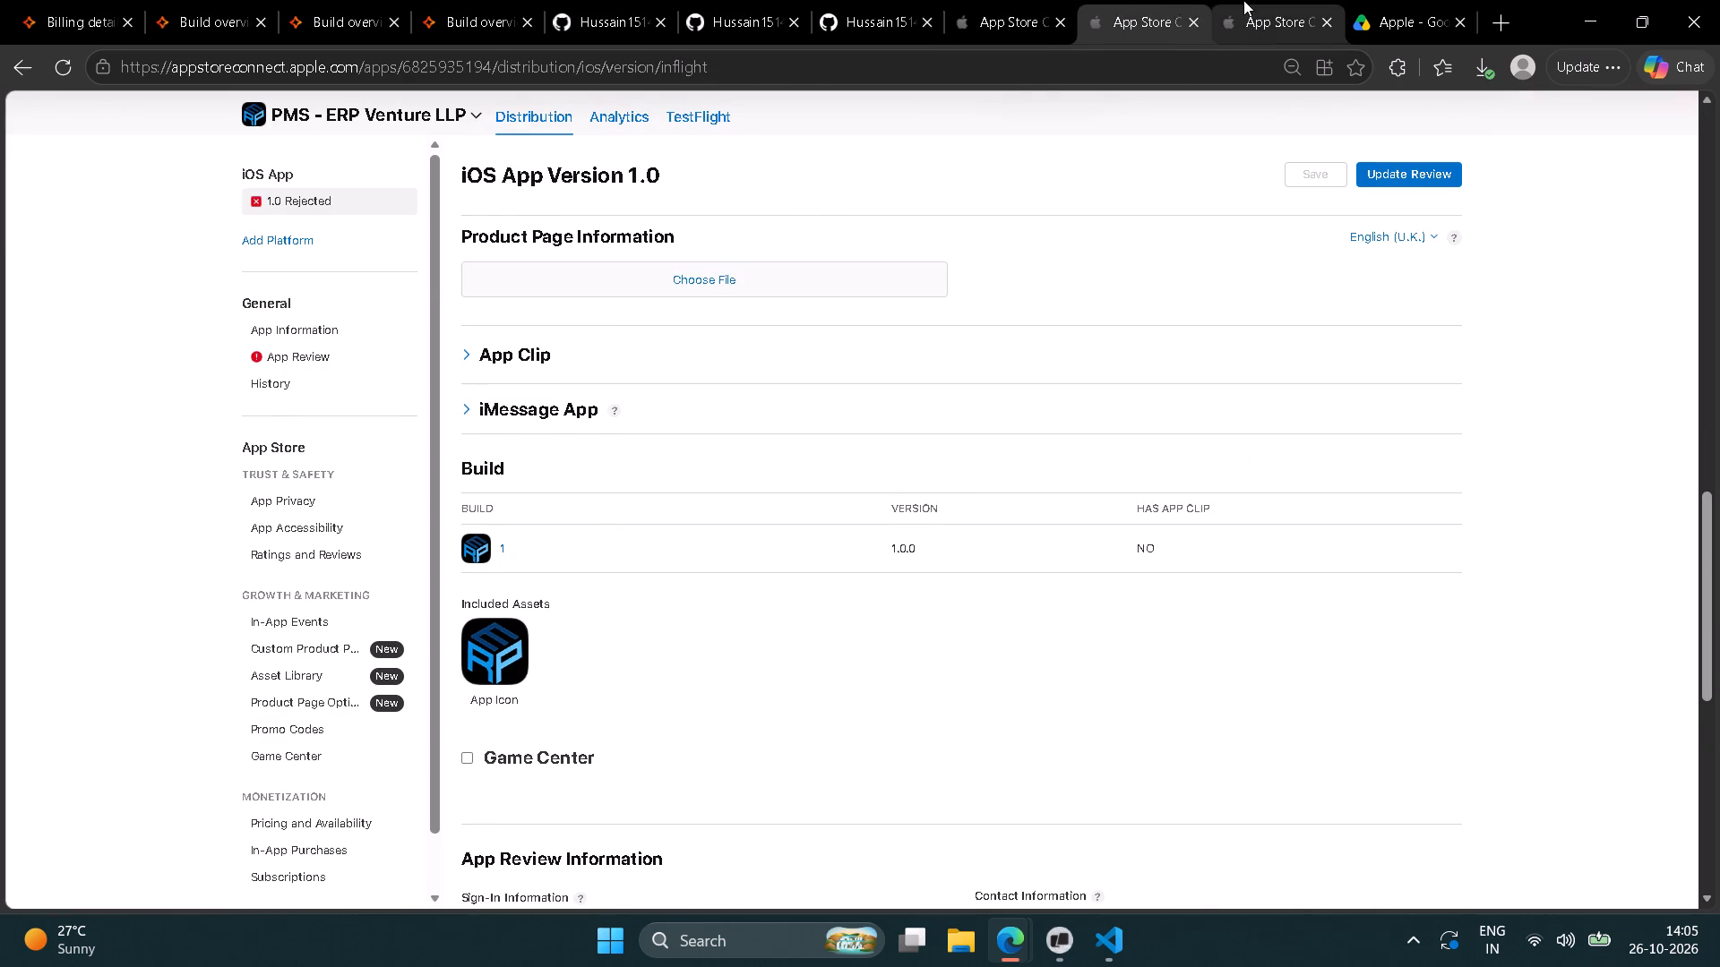
{"action": "left_click", "coordinate": [1243, 0]}
{"action": "scroll", "coordinate": [736, 511], "scroll_direction": "down", "scroll_amount": 3}
{"action": "scroll", "coordinate": [736, 510], "scroll_direction": "up", "scroll_amount": 2}
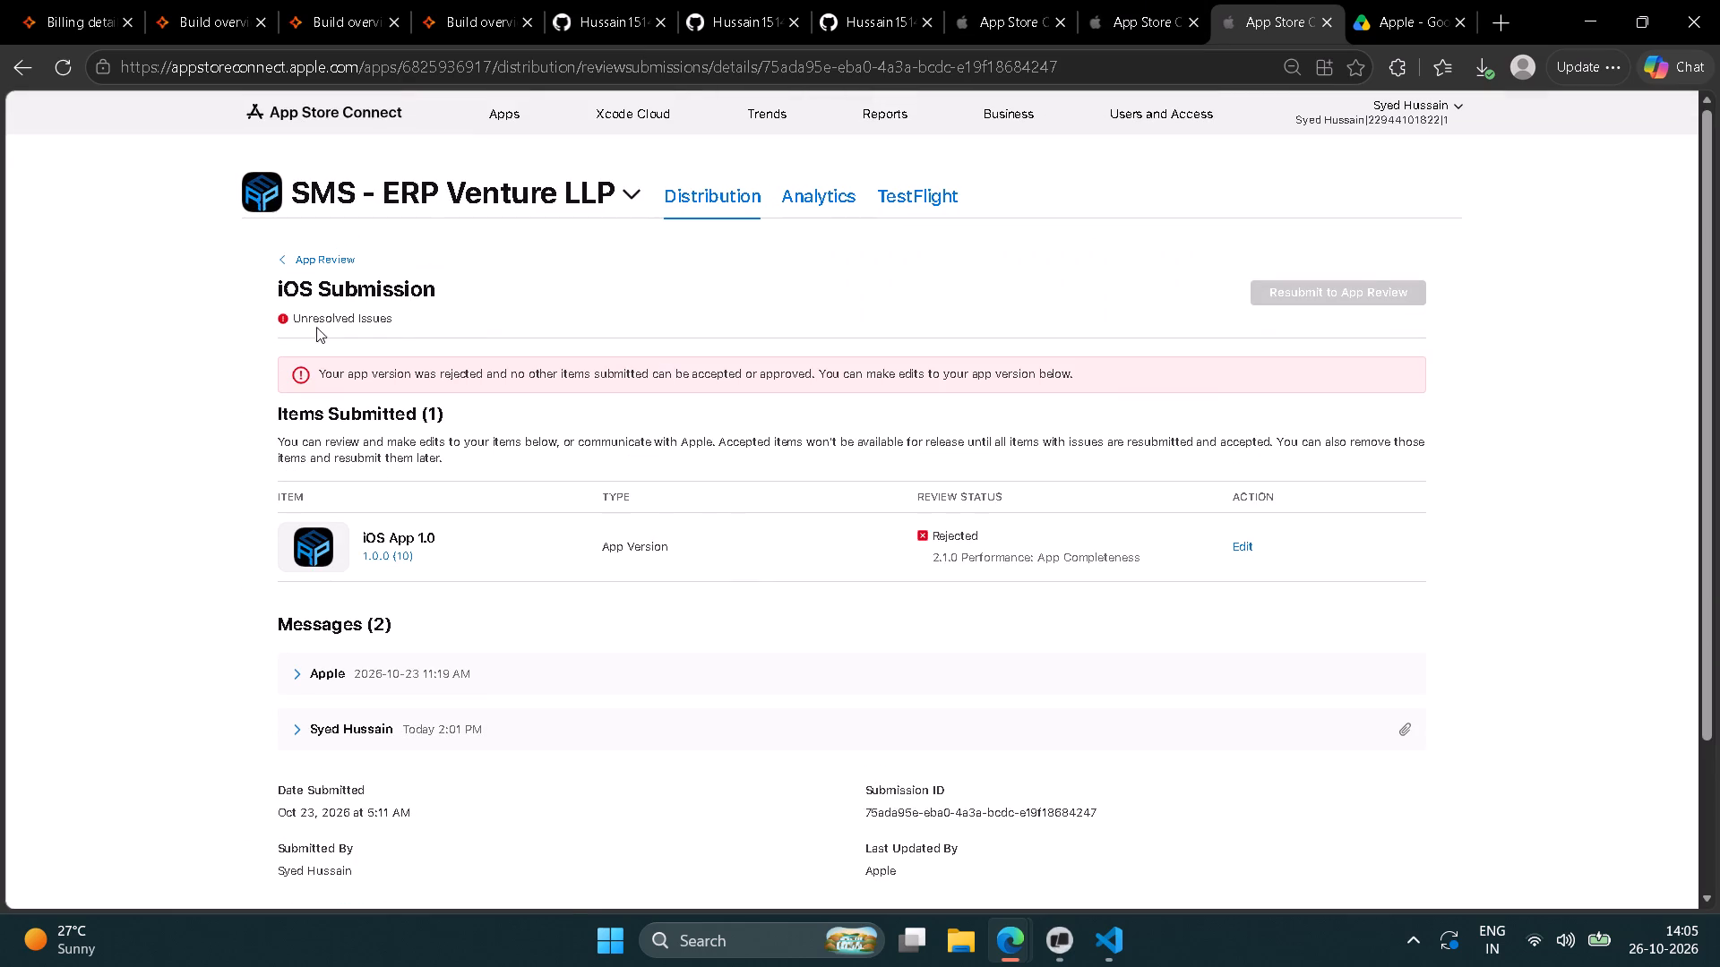
{"action": "left_click", "coordinate": [708, 202]}
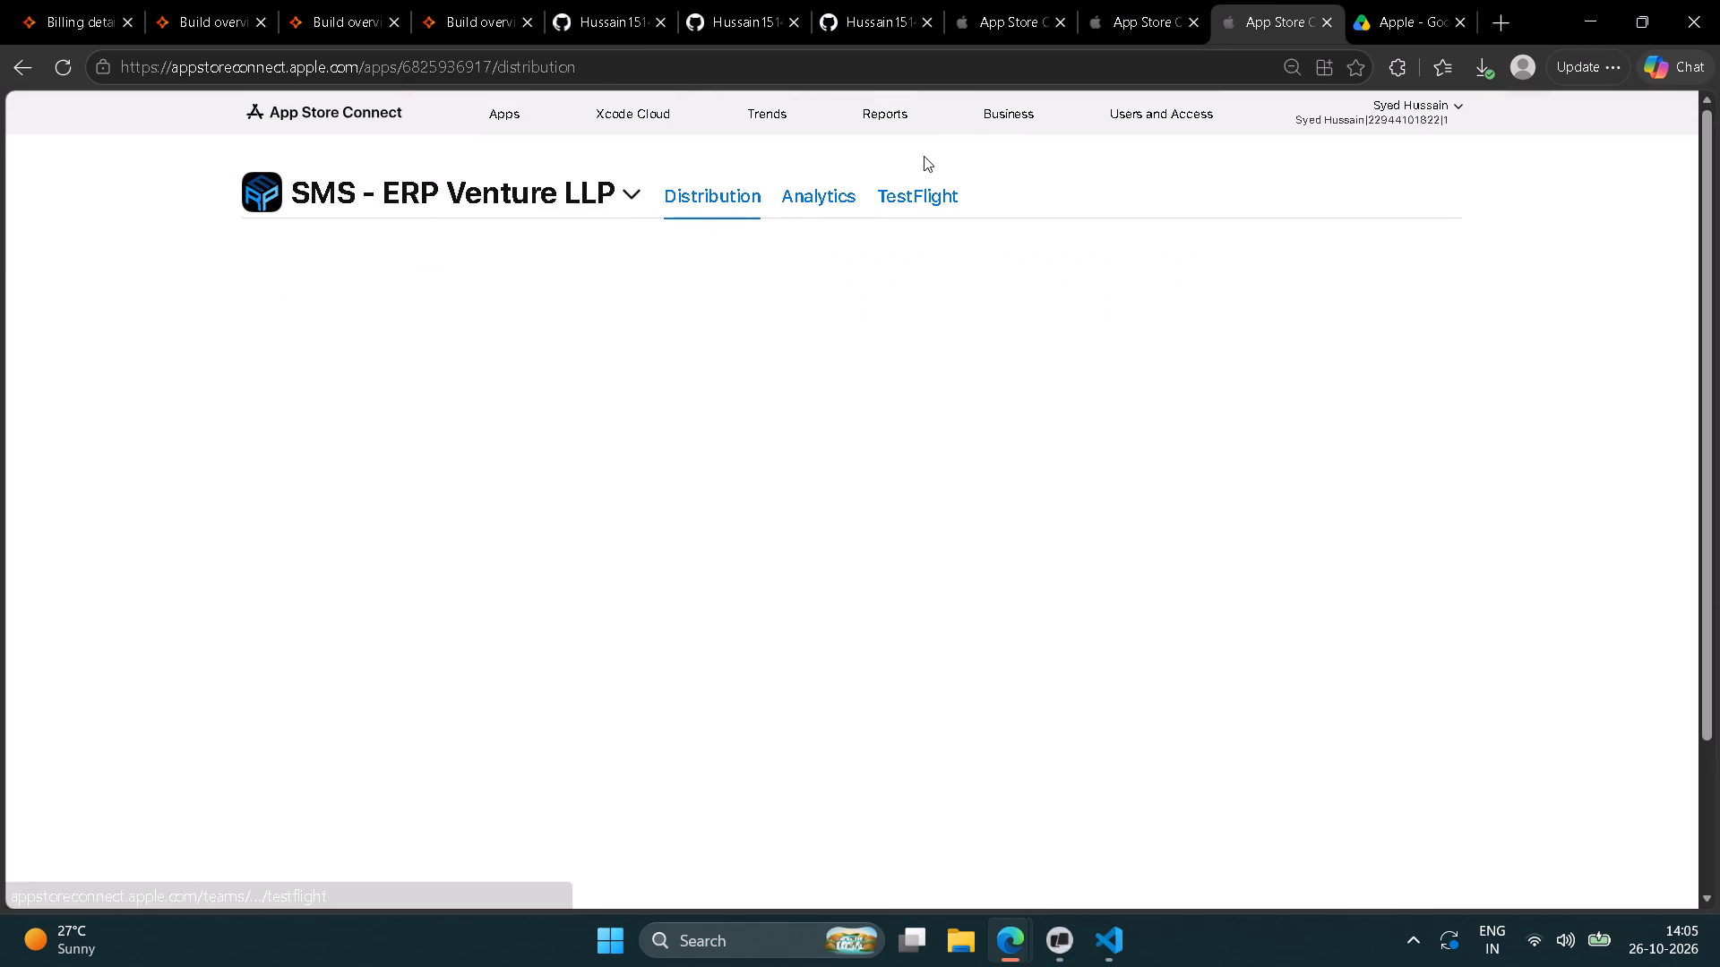
{"action": "left_click", "coordinate": [985, 0]}
{"action": "scroll", "coordinate": [676, 440], "scroll_direction": "down", "scroll_amount": 2}
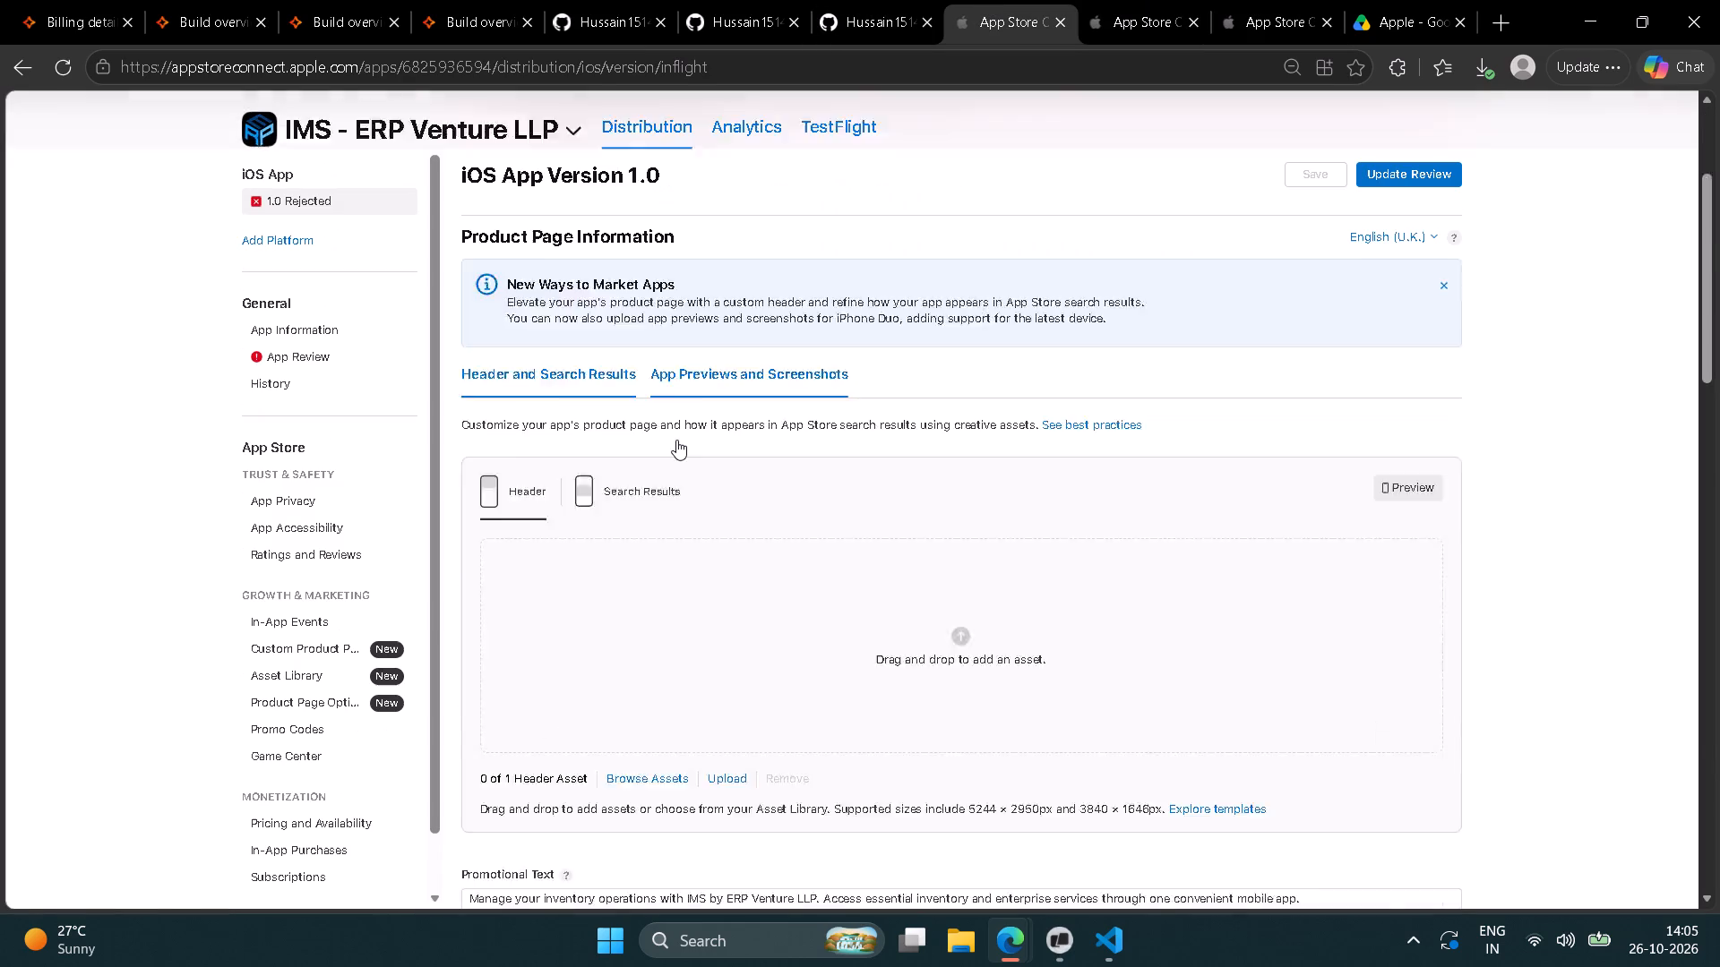
{"action": "scroll", "coordinate": [676, 440], "scroll_direction": "down", "scroll_amount": 3}
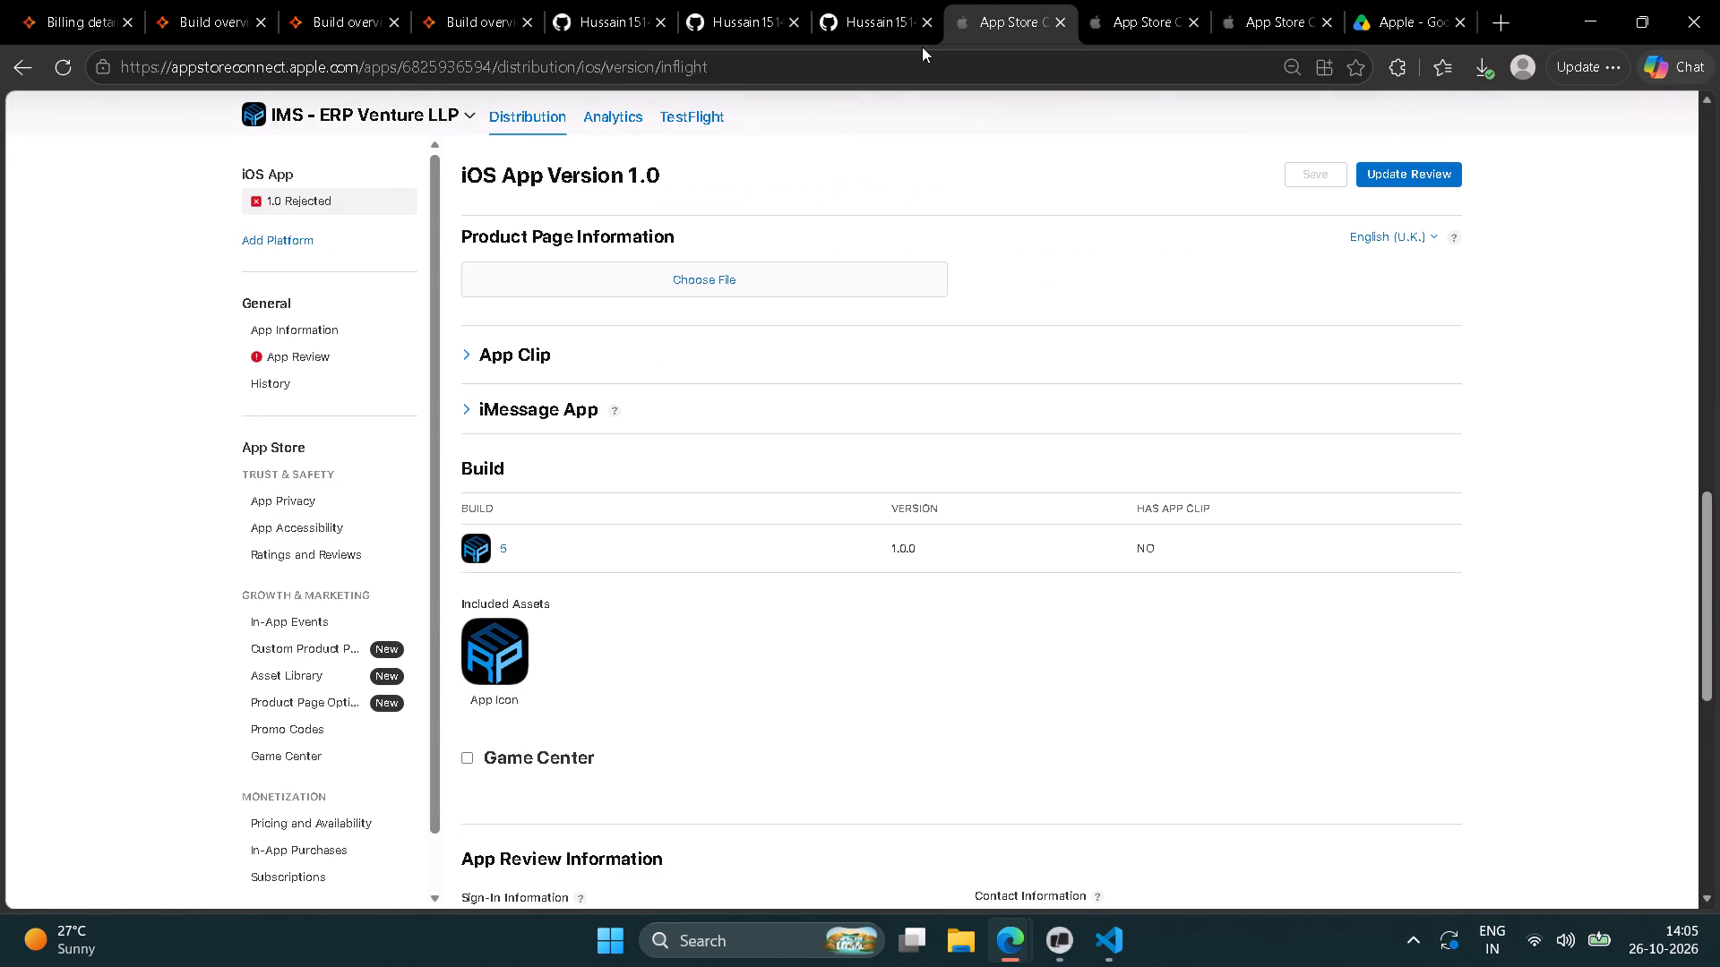
{"action": "left_click", "coordinate": [1265, 0]}
{"action": "scroll", "coordinate": [787, 412], "scroll_direction": "down", "scroll_amount": 2}
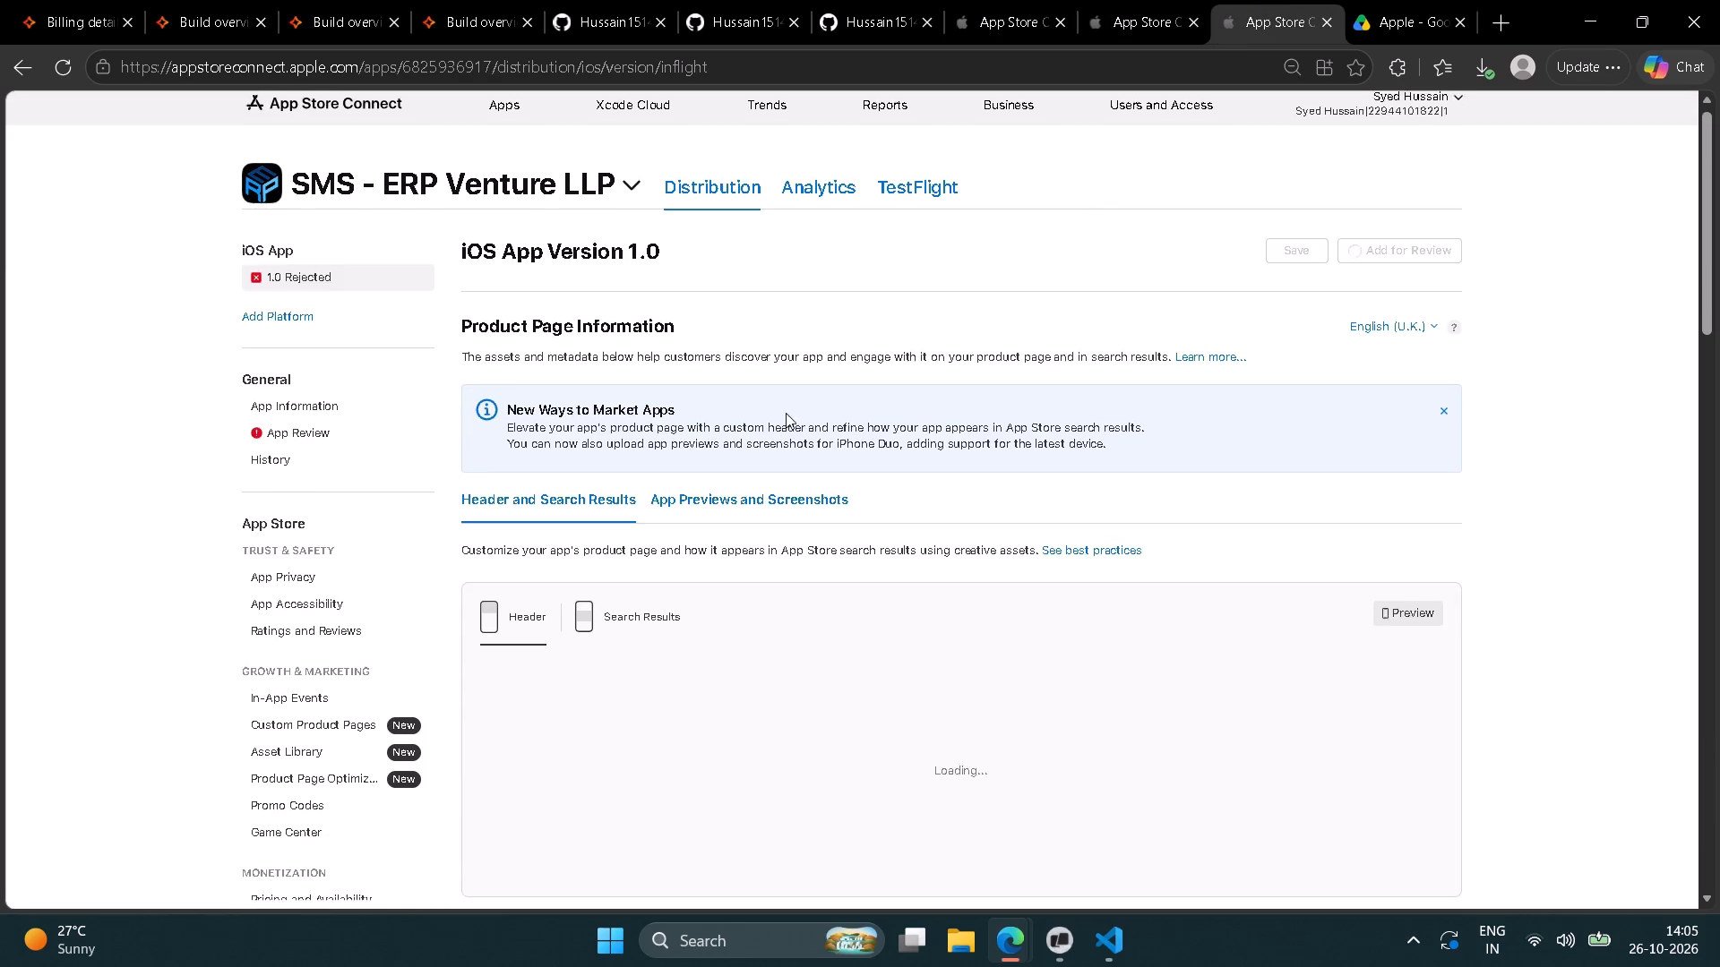
{"action": "scroll", "coordinate": [786, 413], "scroll_direction": "down", "scroll_amount": 2}
{"action": "left_click", "coordinate": [1179, 0]}
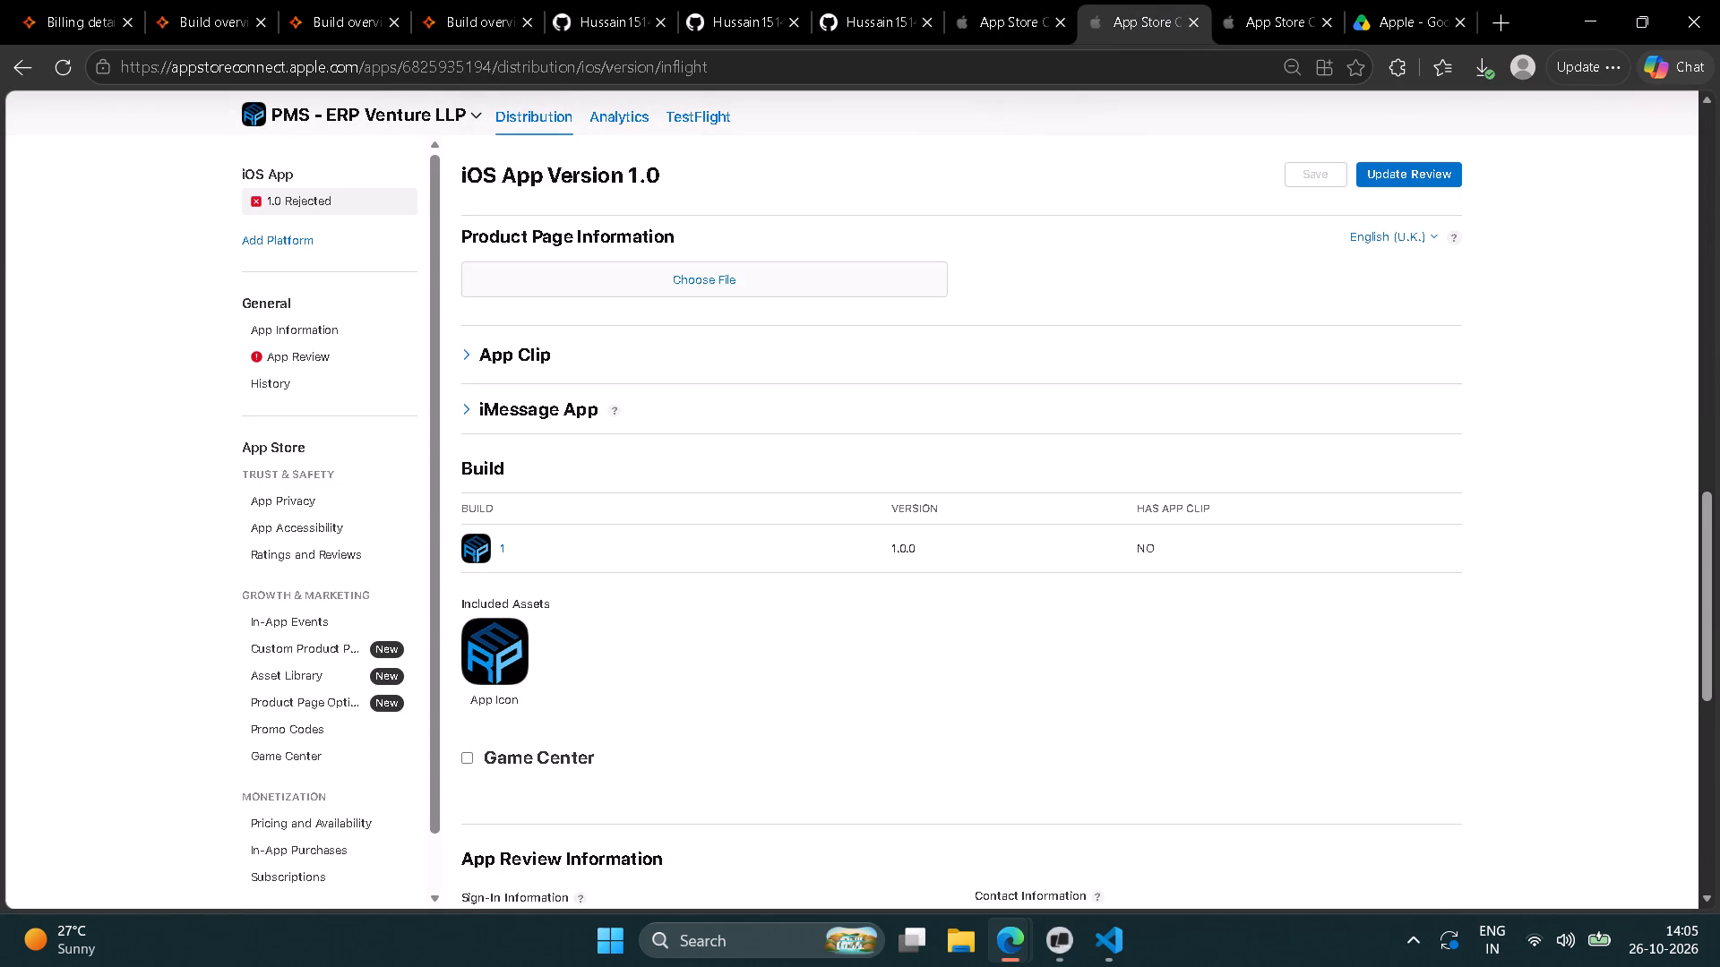
{"action": "scroll", "coordinate": [654, 519], "scroll_direction": "up", "scroll_amount": 3}
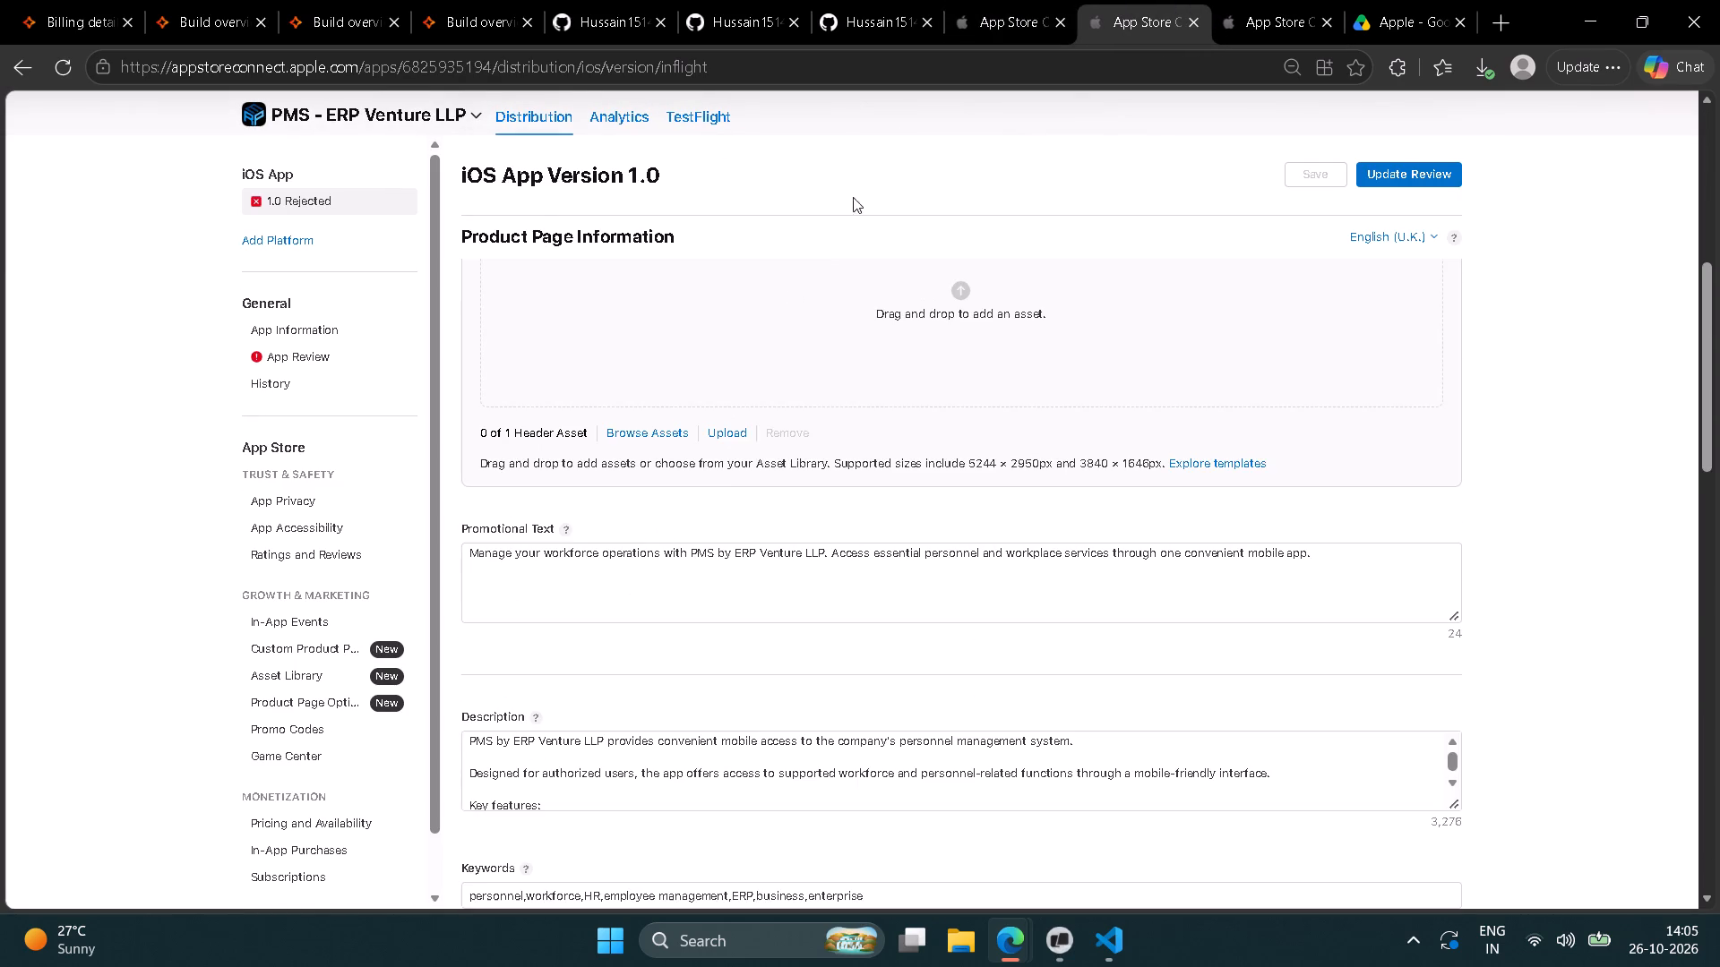
{"action": "scroll", "coordinate": [891, 312], "scroll_direction": "down", "scroll_amount": 3}
{"action": "left_click", "coordinate": [1014, 0]}
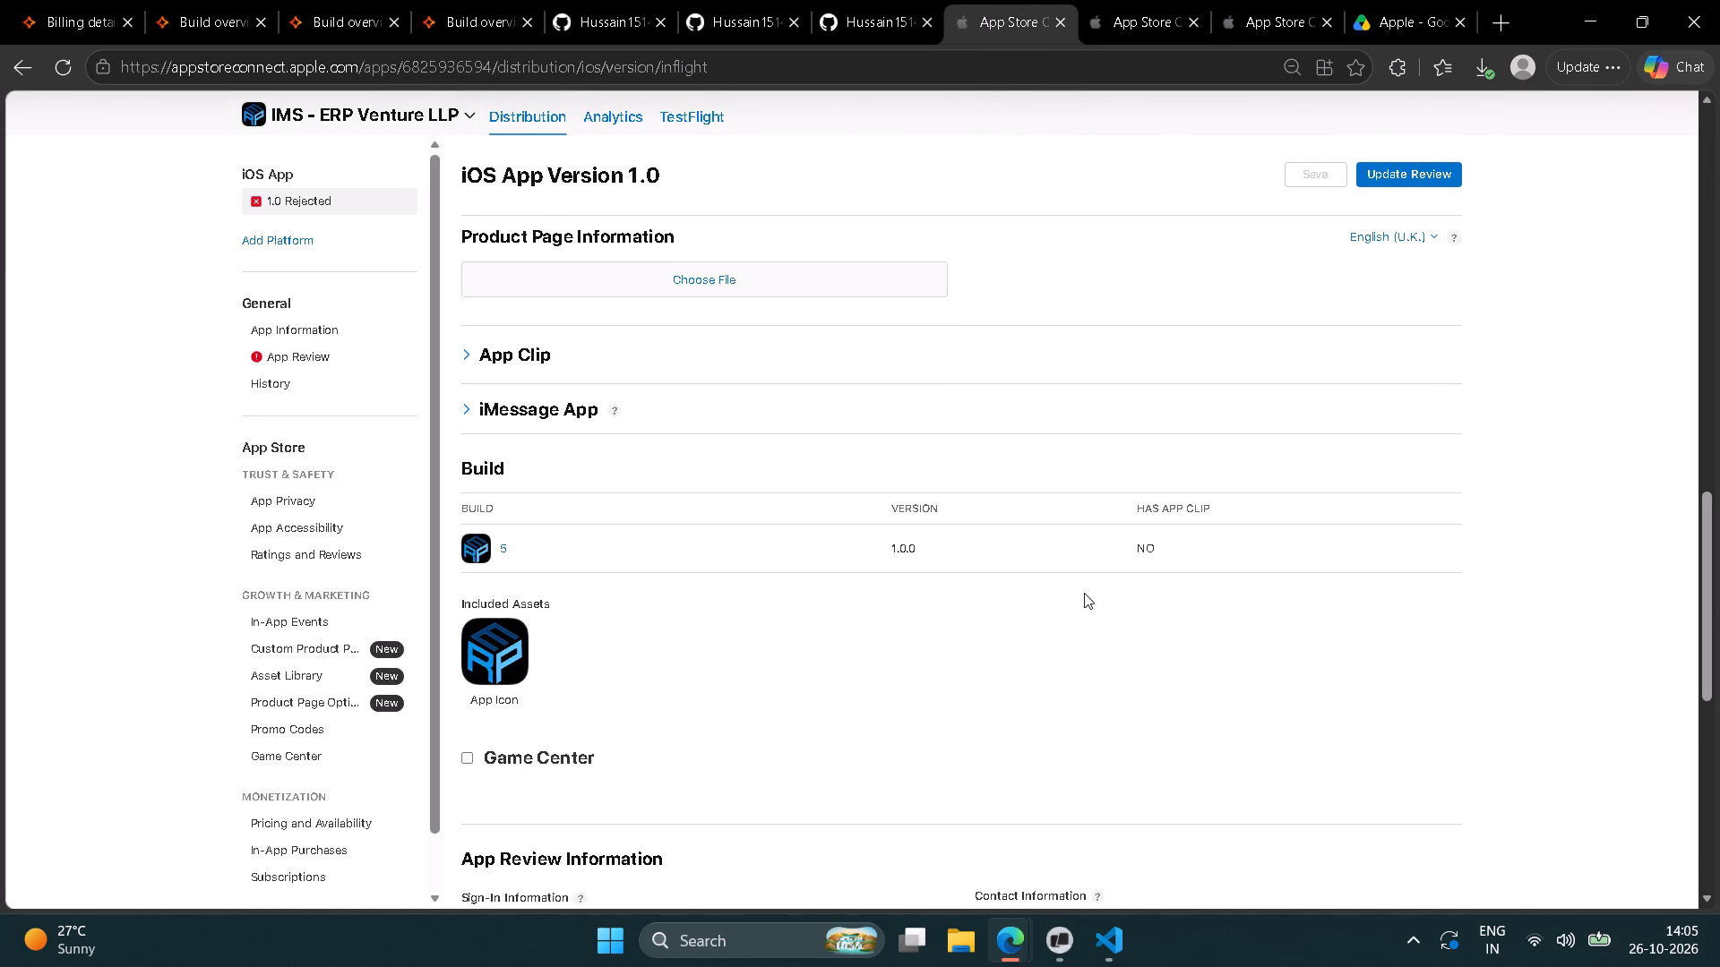
Open the details of the build attached to the IMS version and return to the iOS App Version 1.0 page.
{"action": "left_click", "coordinate": [657, 586]}
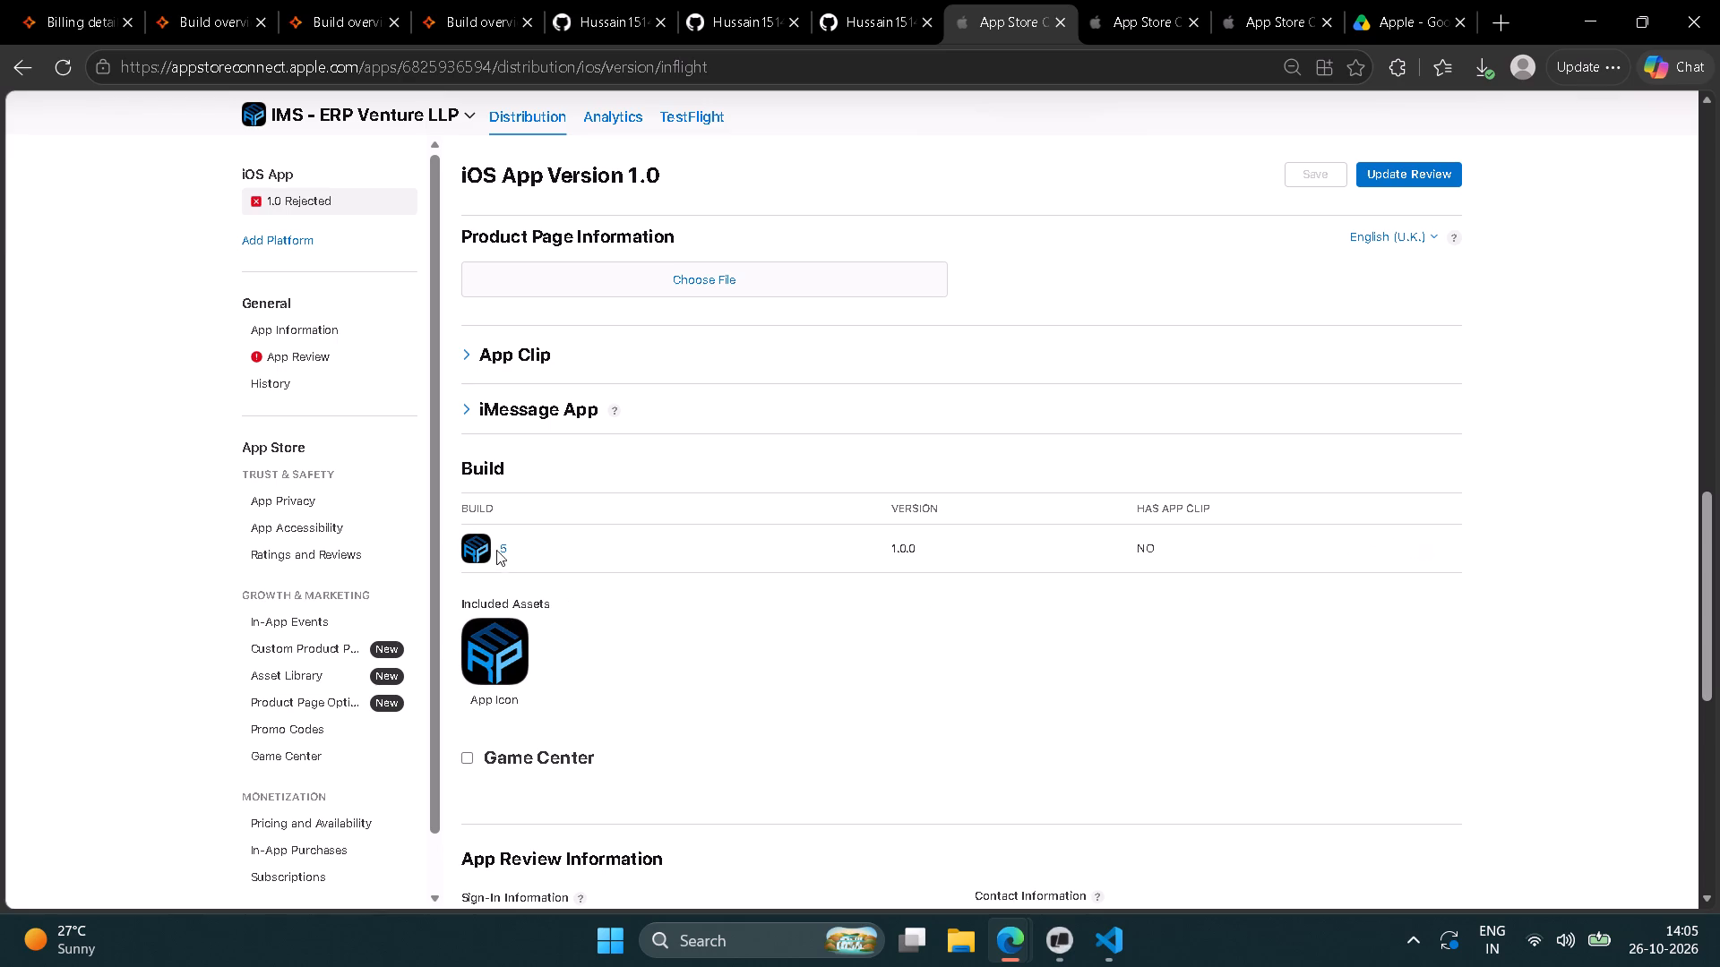
{"action": "left_click", "coordinate": [505, 548]}
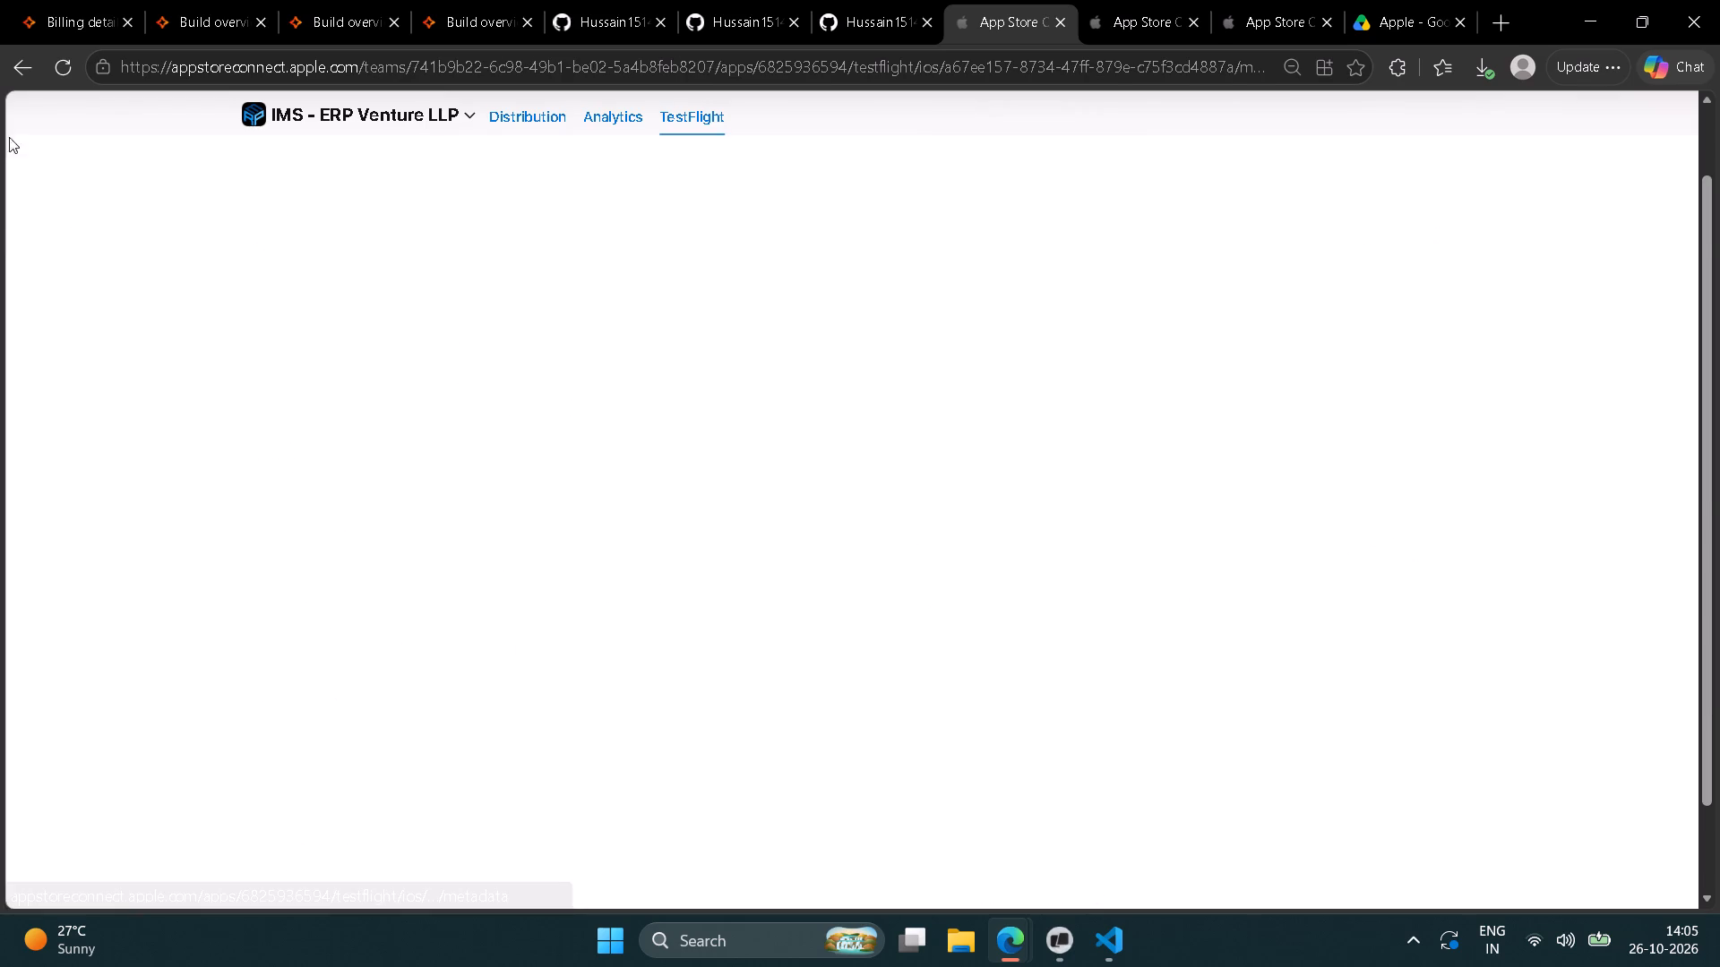
{"action": "left_click", "coordinate": [25, 67]}
{"action": "scroll", "coordinate": [868, 552], "scroll_direction": "up", "scroll_amount": 4}
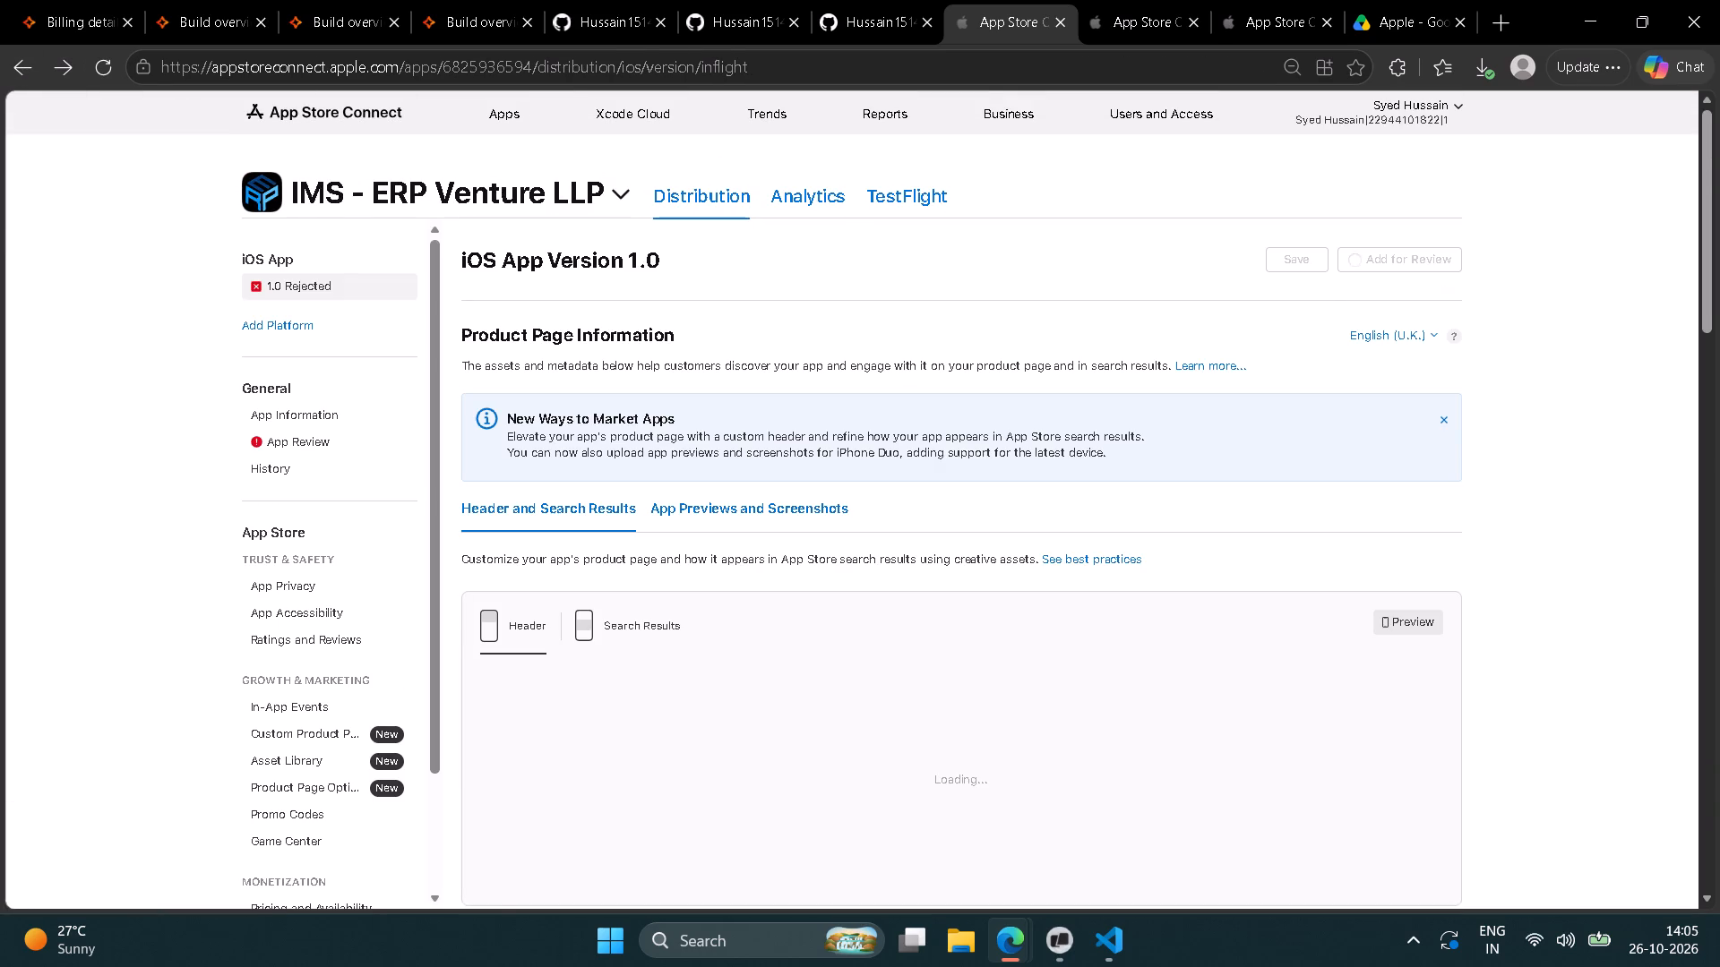
Remove the build attached to the IMS app's iOS App Version 1.0 and add build 9 instead.
{"action": "left_click", "coordinate": [1413, 261]}
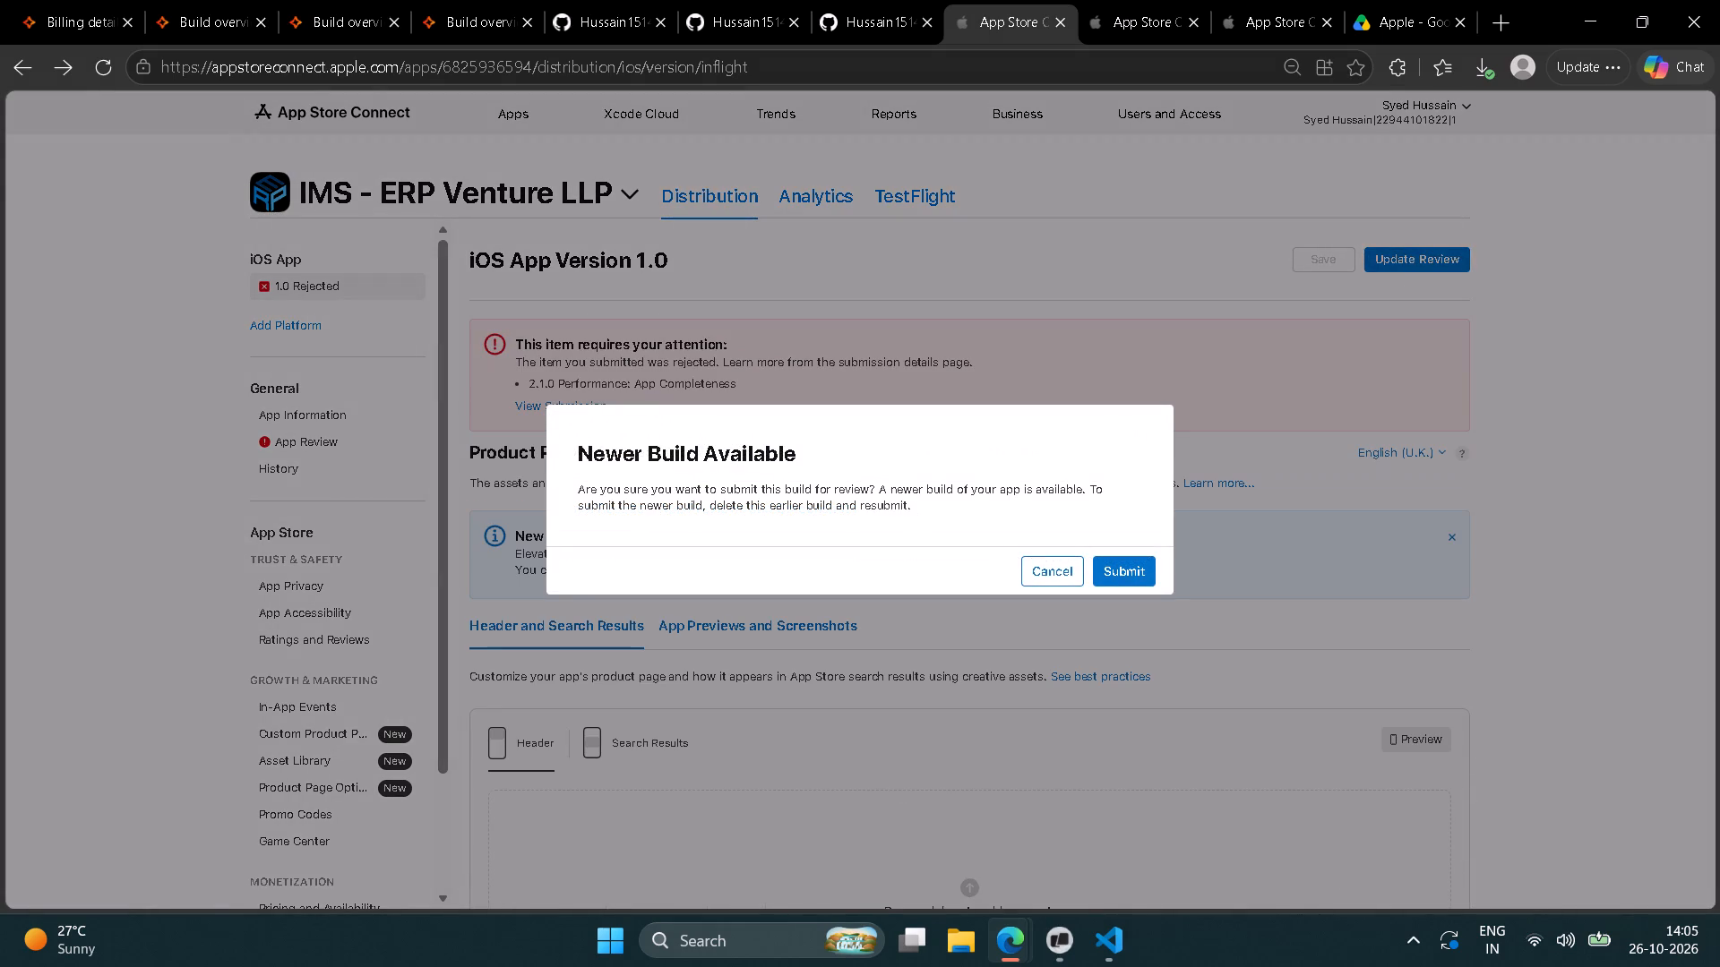
{"action": "left_click", "coordinate": [1062, 570]}
{"action": "scroll", "coordinate": [916, 668], "scroll_direction": "down", "scroll_amount": 5}
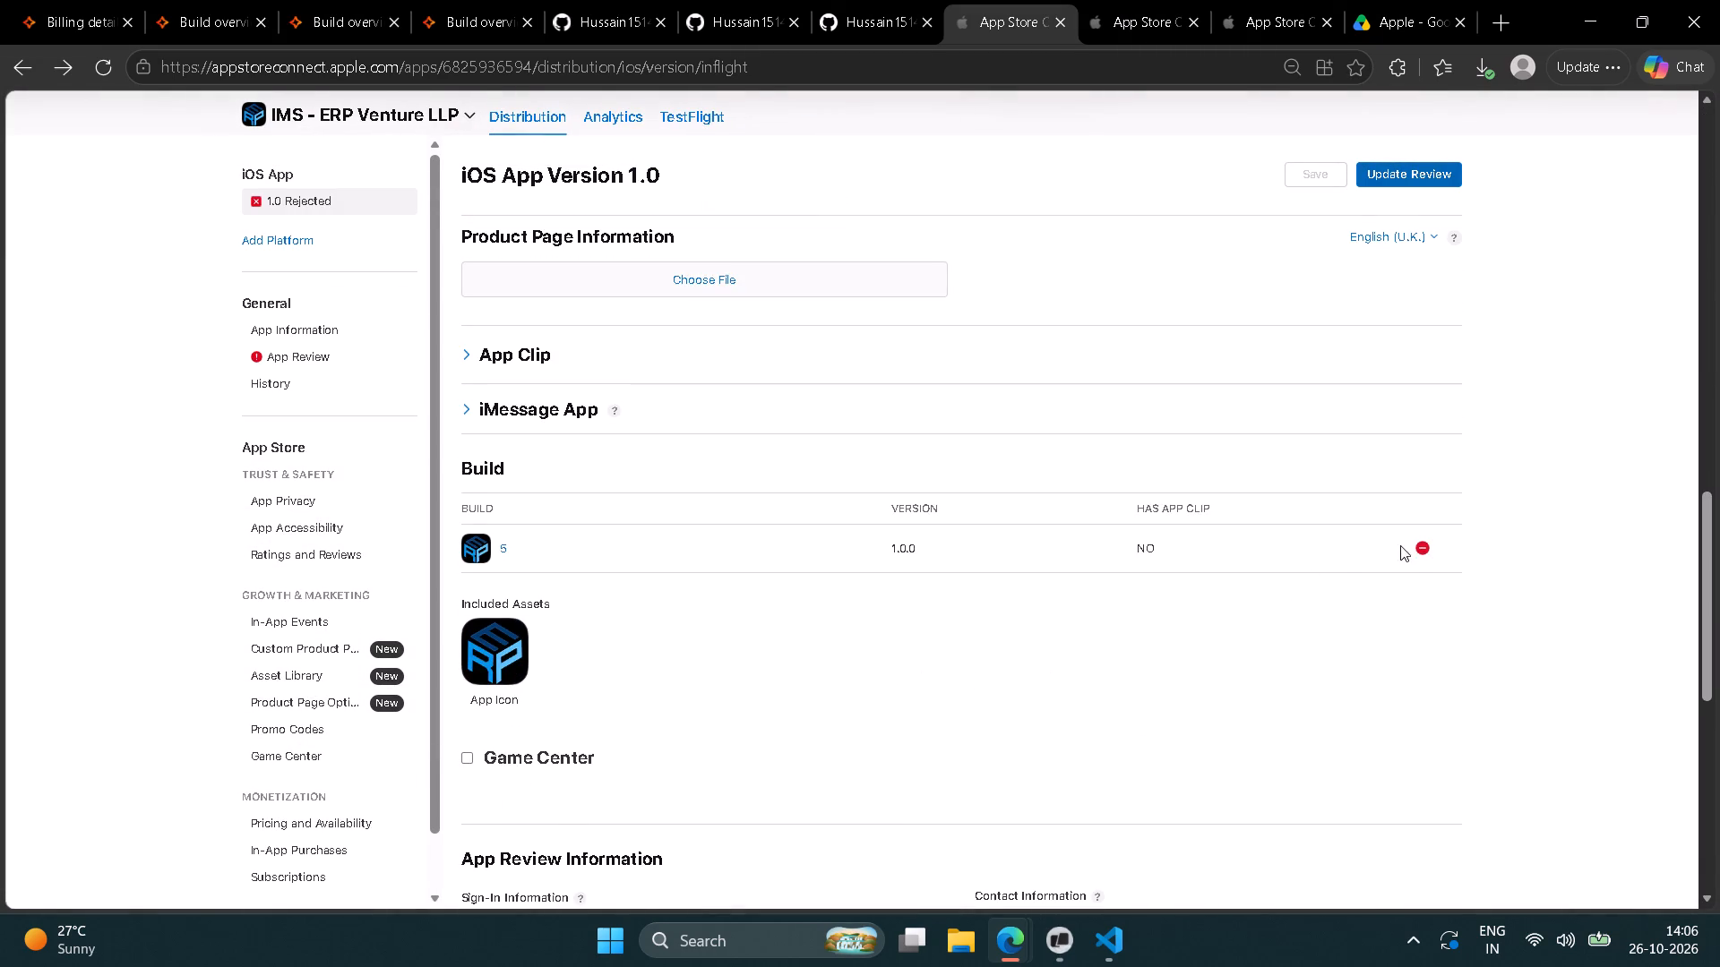
{"action": "left_click", "coordinate": [1423, 547]}
{"action": "left_click", "coordinate": [980, 599]}
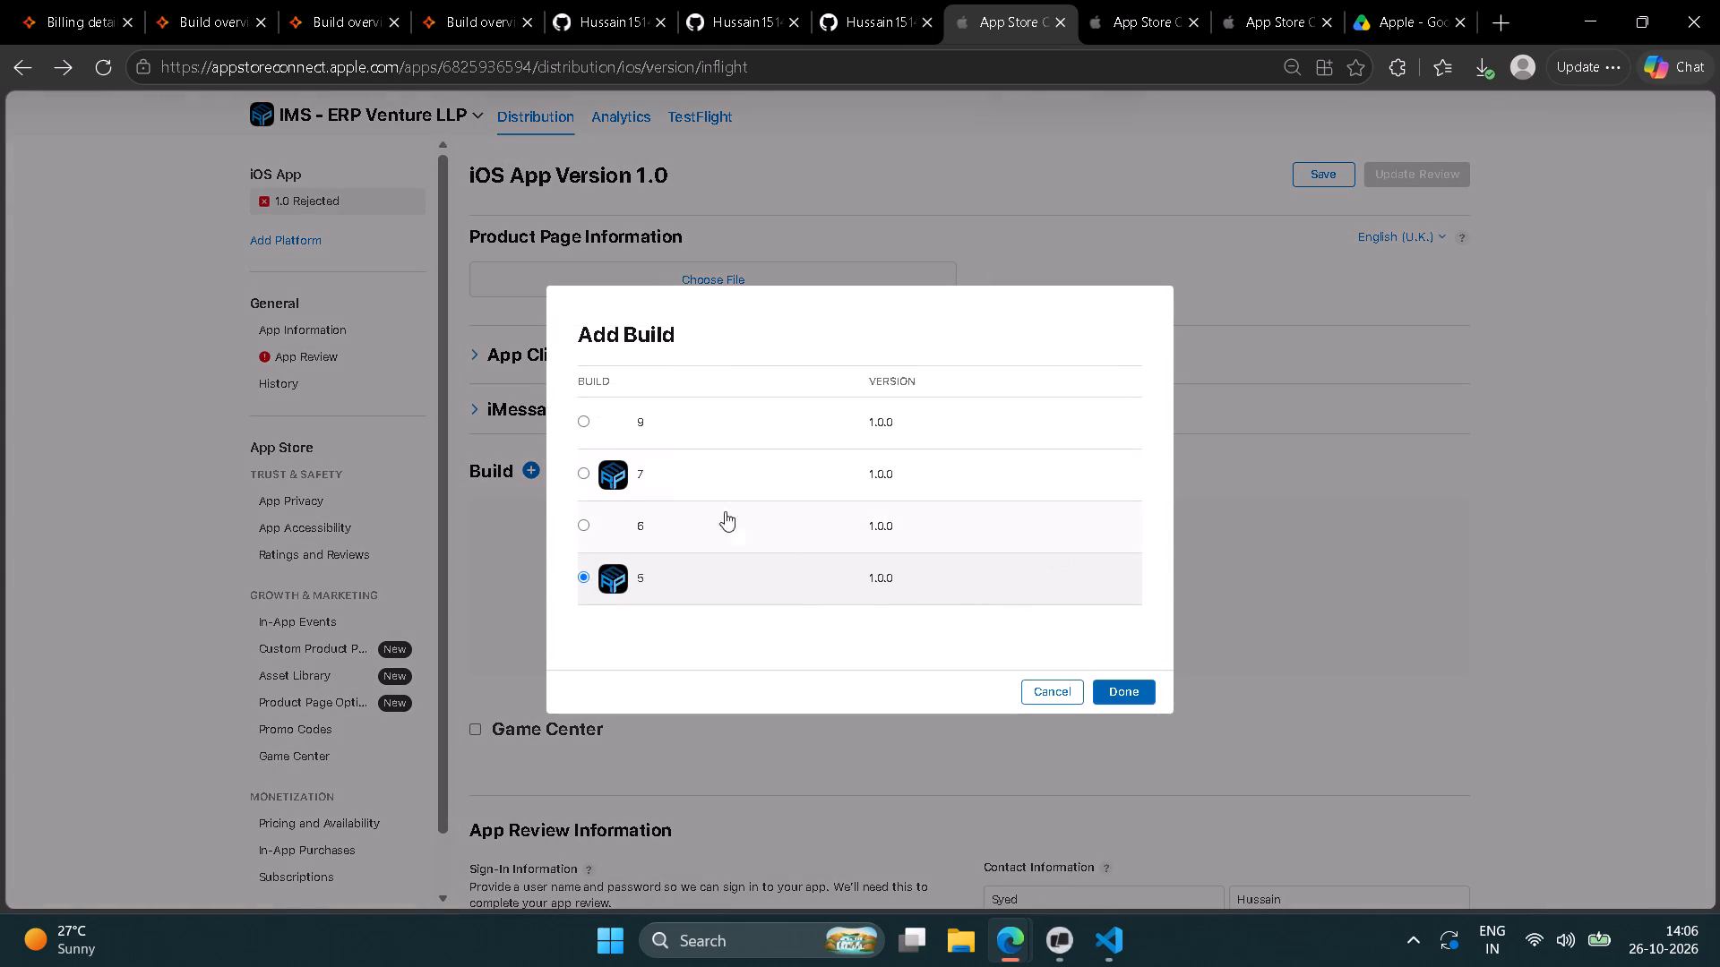
{"action": "left_click", "coordinate": [680, 426]}
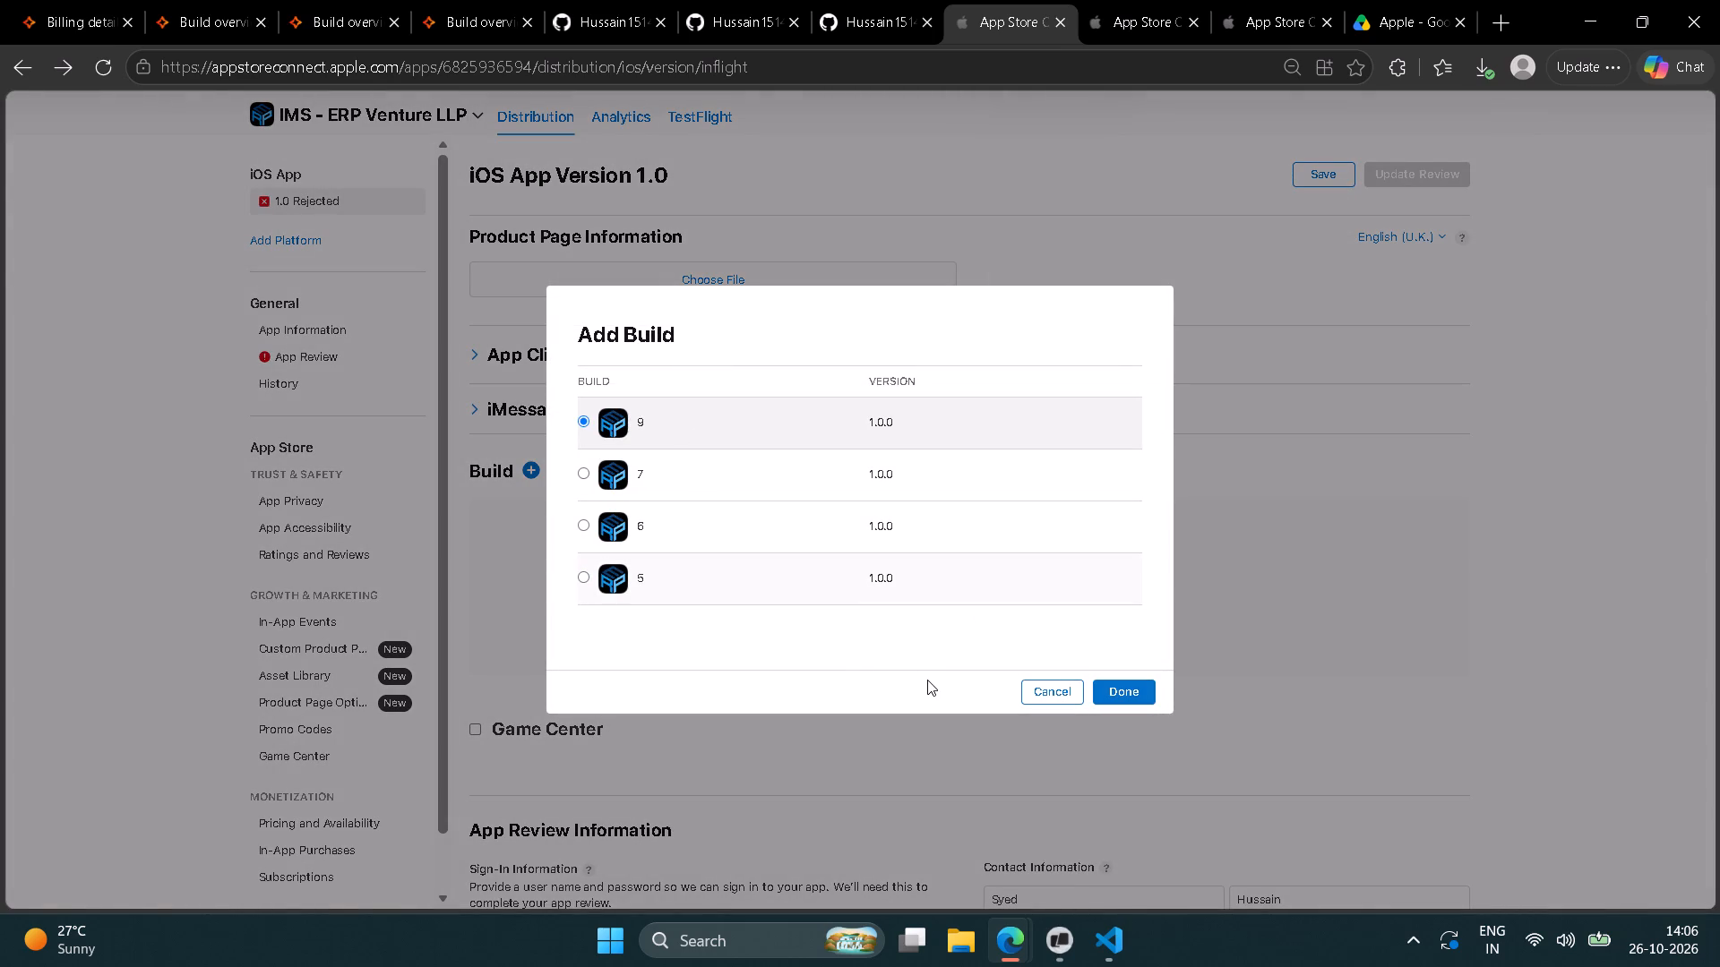
{"action": "left_click", "coordinate": [1136, 691]}
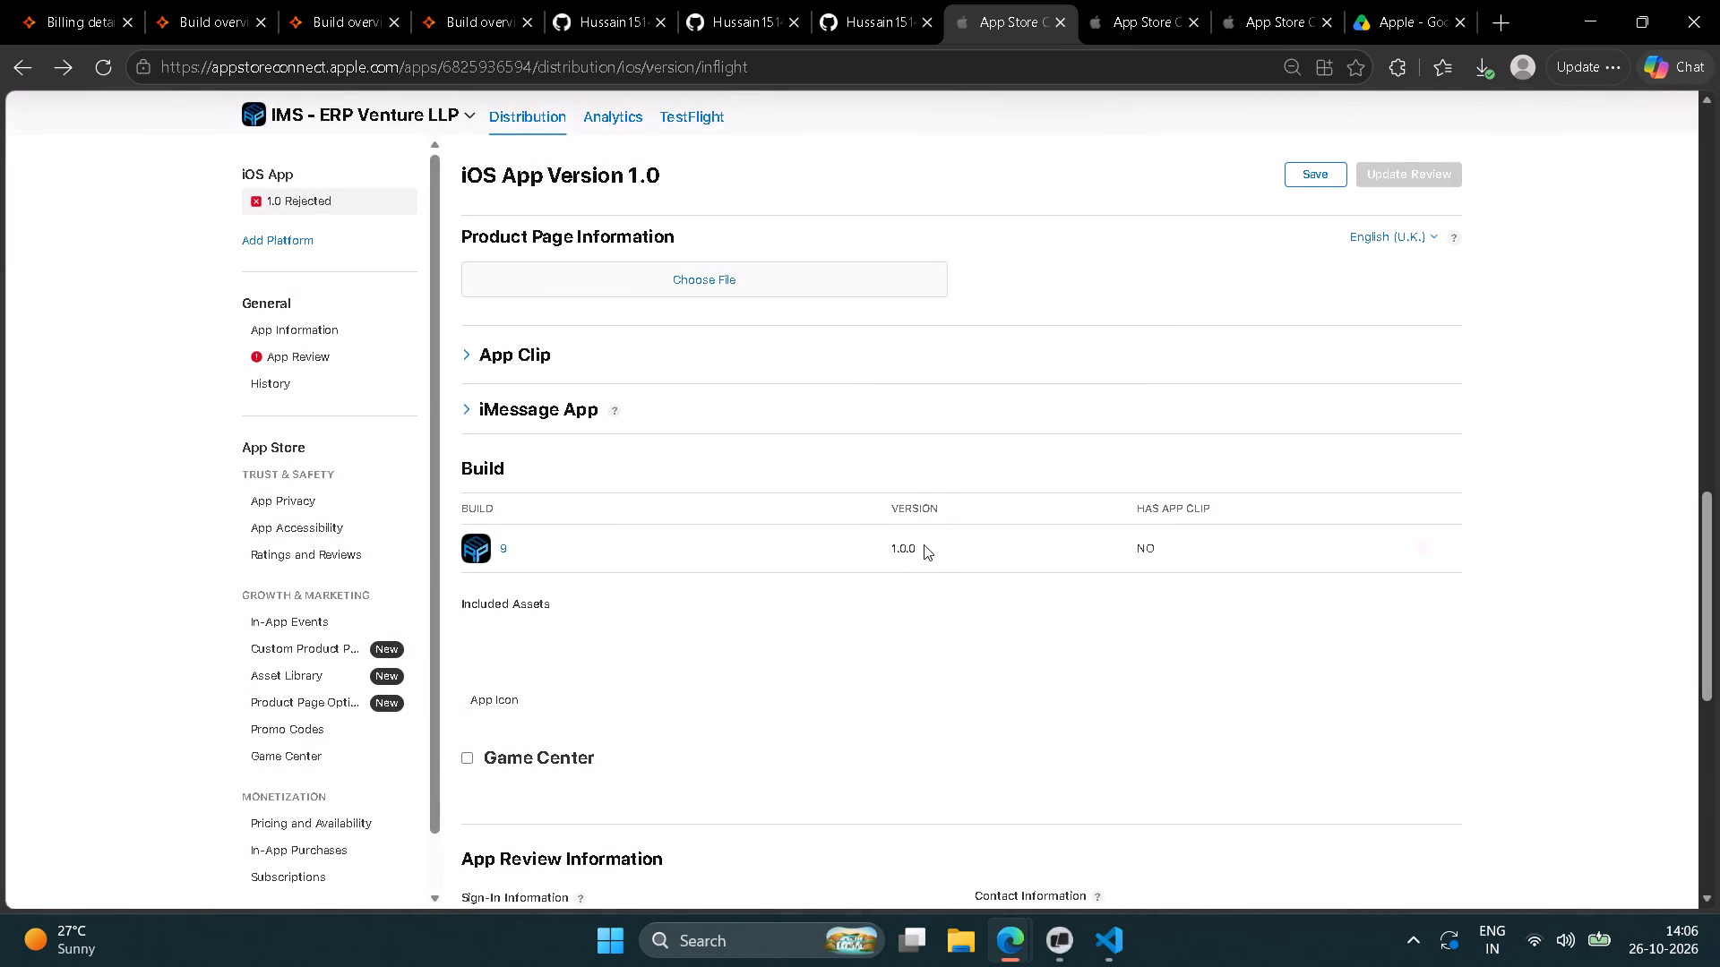
Replace the build attached to the PMS app's iOS App Version 1.0 with build 2.
{"action": "left_click", "coordinate": [1133, 0]}
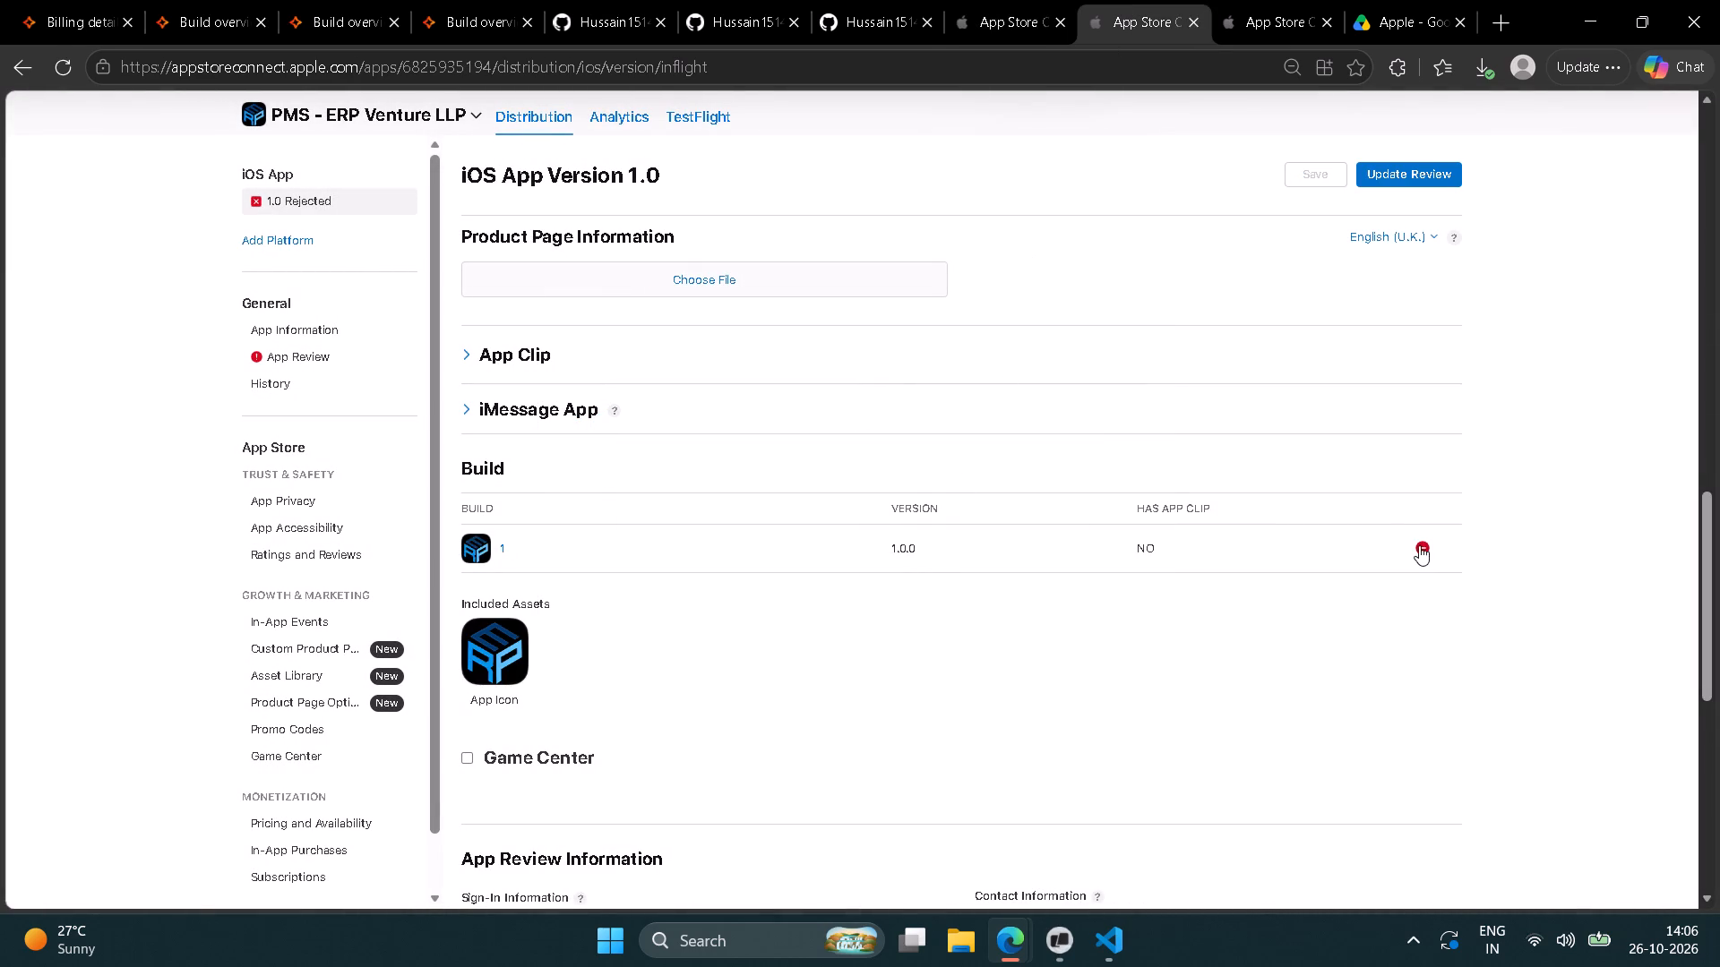
{"action": "left_click", "coordinate": [1419, 545]}
{"action": "left_click", "coordinate": [966, 603]}
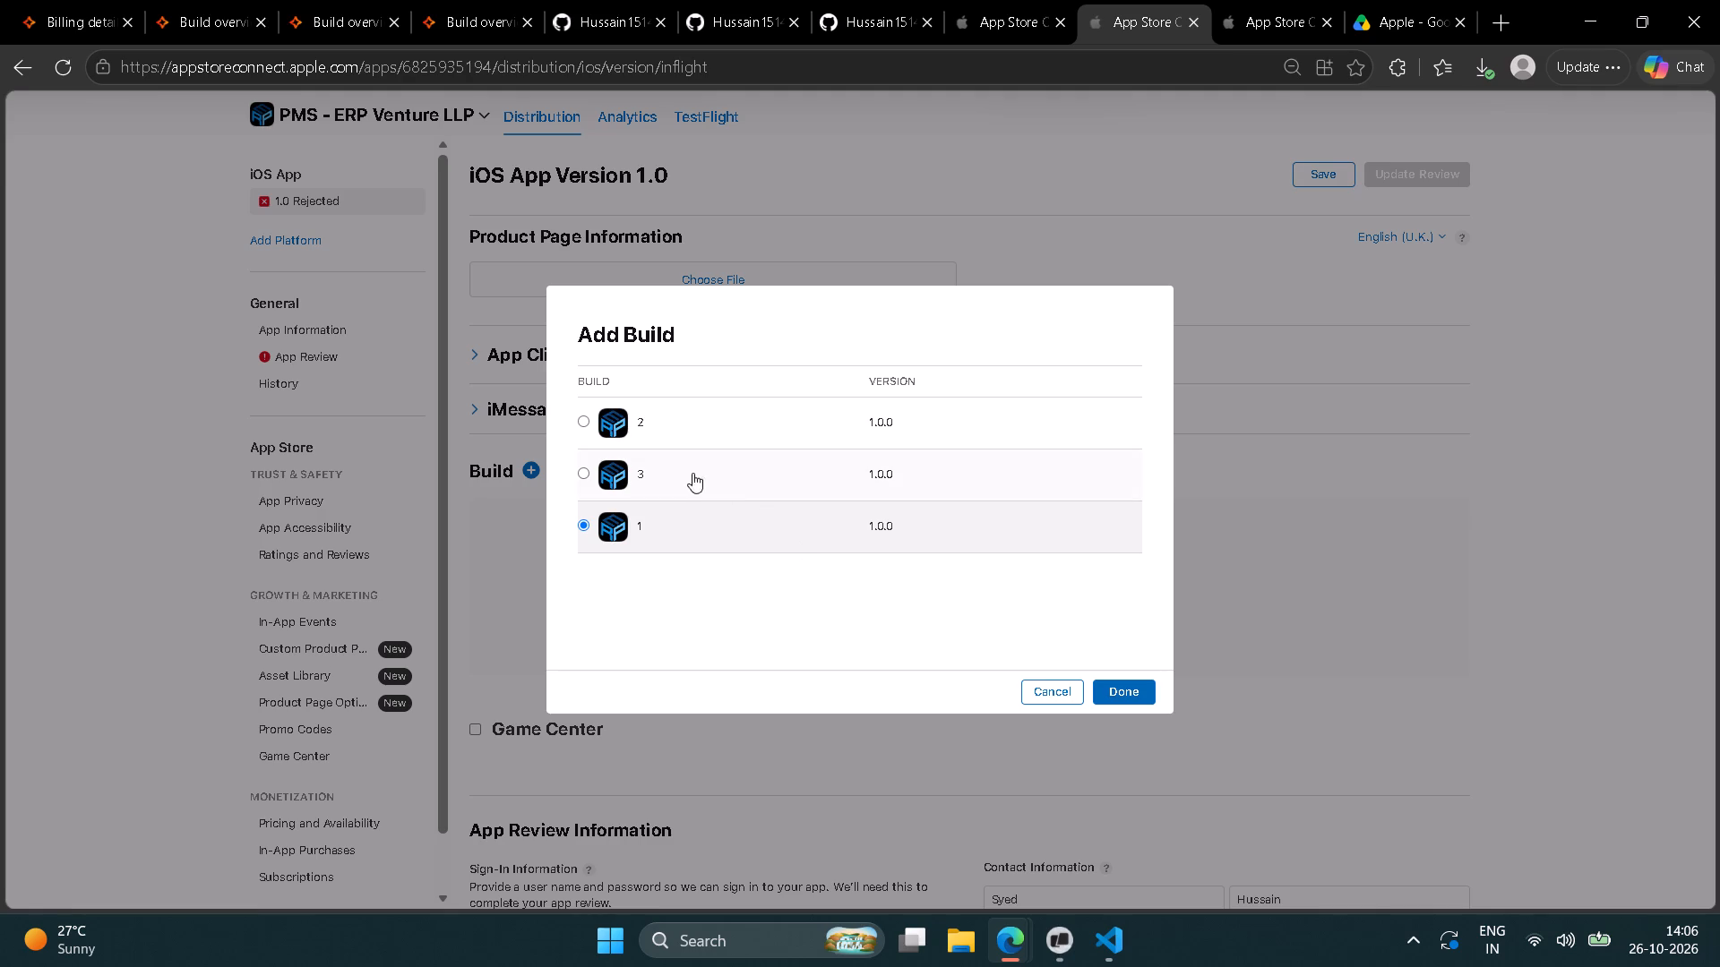
{"action": "left_click", "coordinate": [682, 424]}
{"action": "left_click", "coordinate": [1131, 693]}
Replace the build attached to the SMS app's iOS App Version 1.0 with build 13.
{"action": "left_click", "coordinate": [1317, 0]}
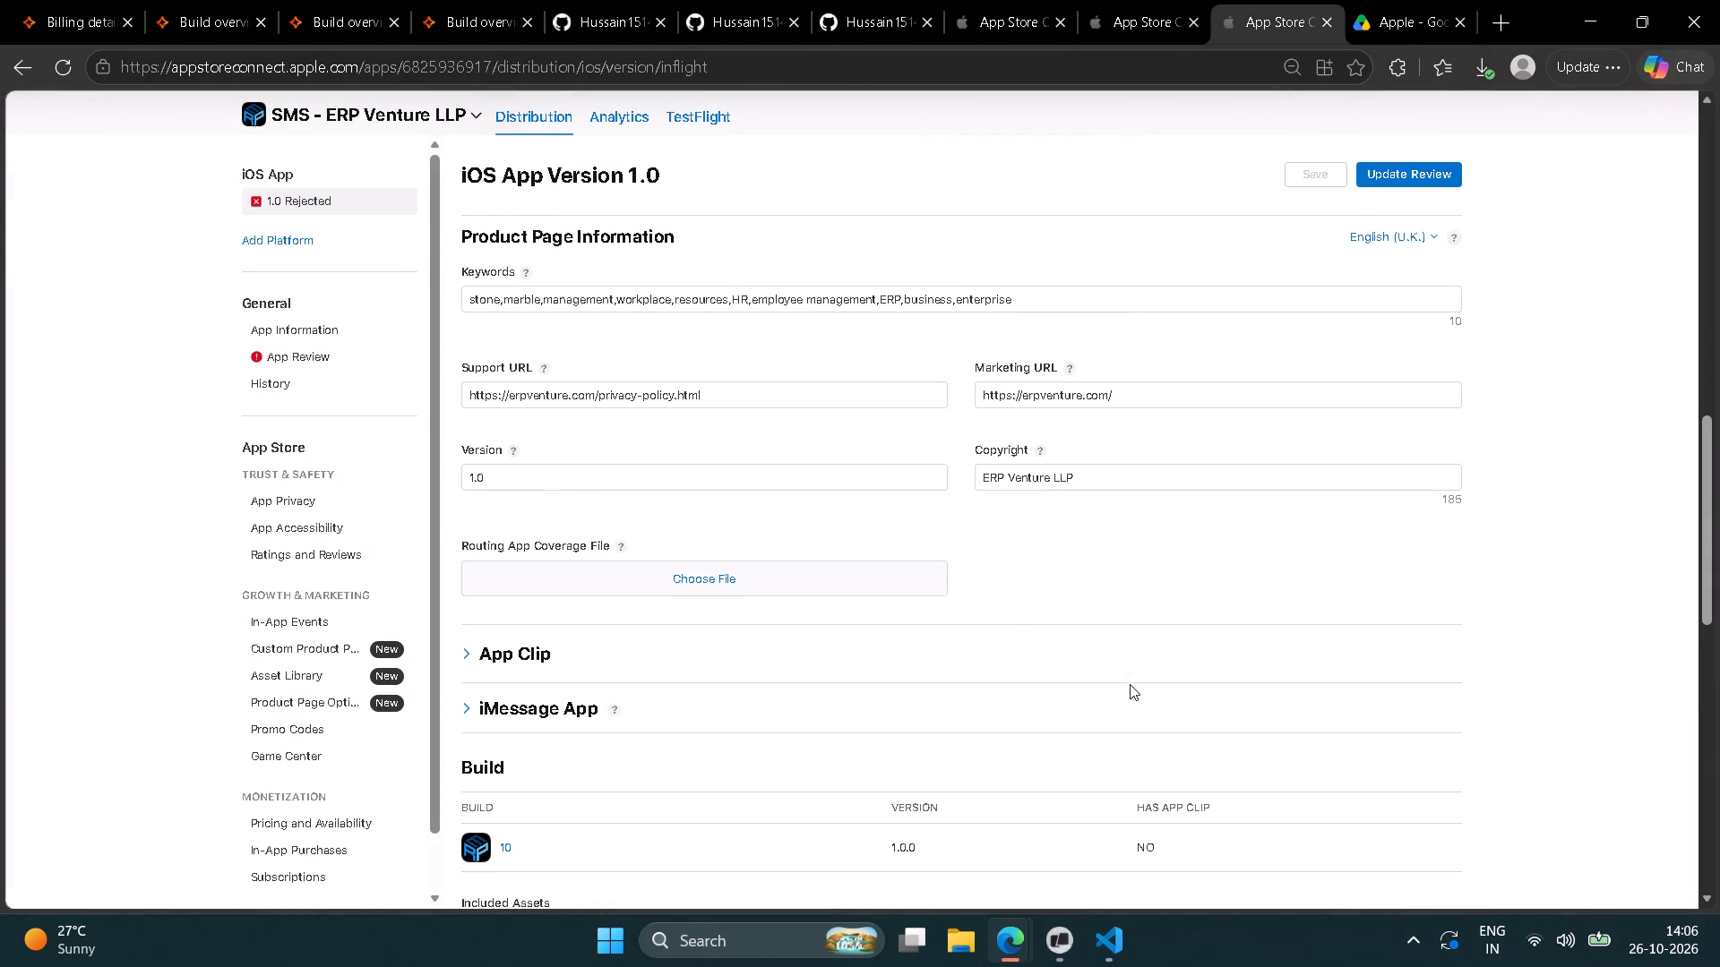
{"action": "scroll", "coordinate": [1130, 684], "scroll_direction": "down", "scroll_amount": 1}
{"action": "left_click", "coordinate": [1423, 550]}
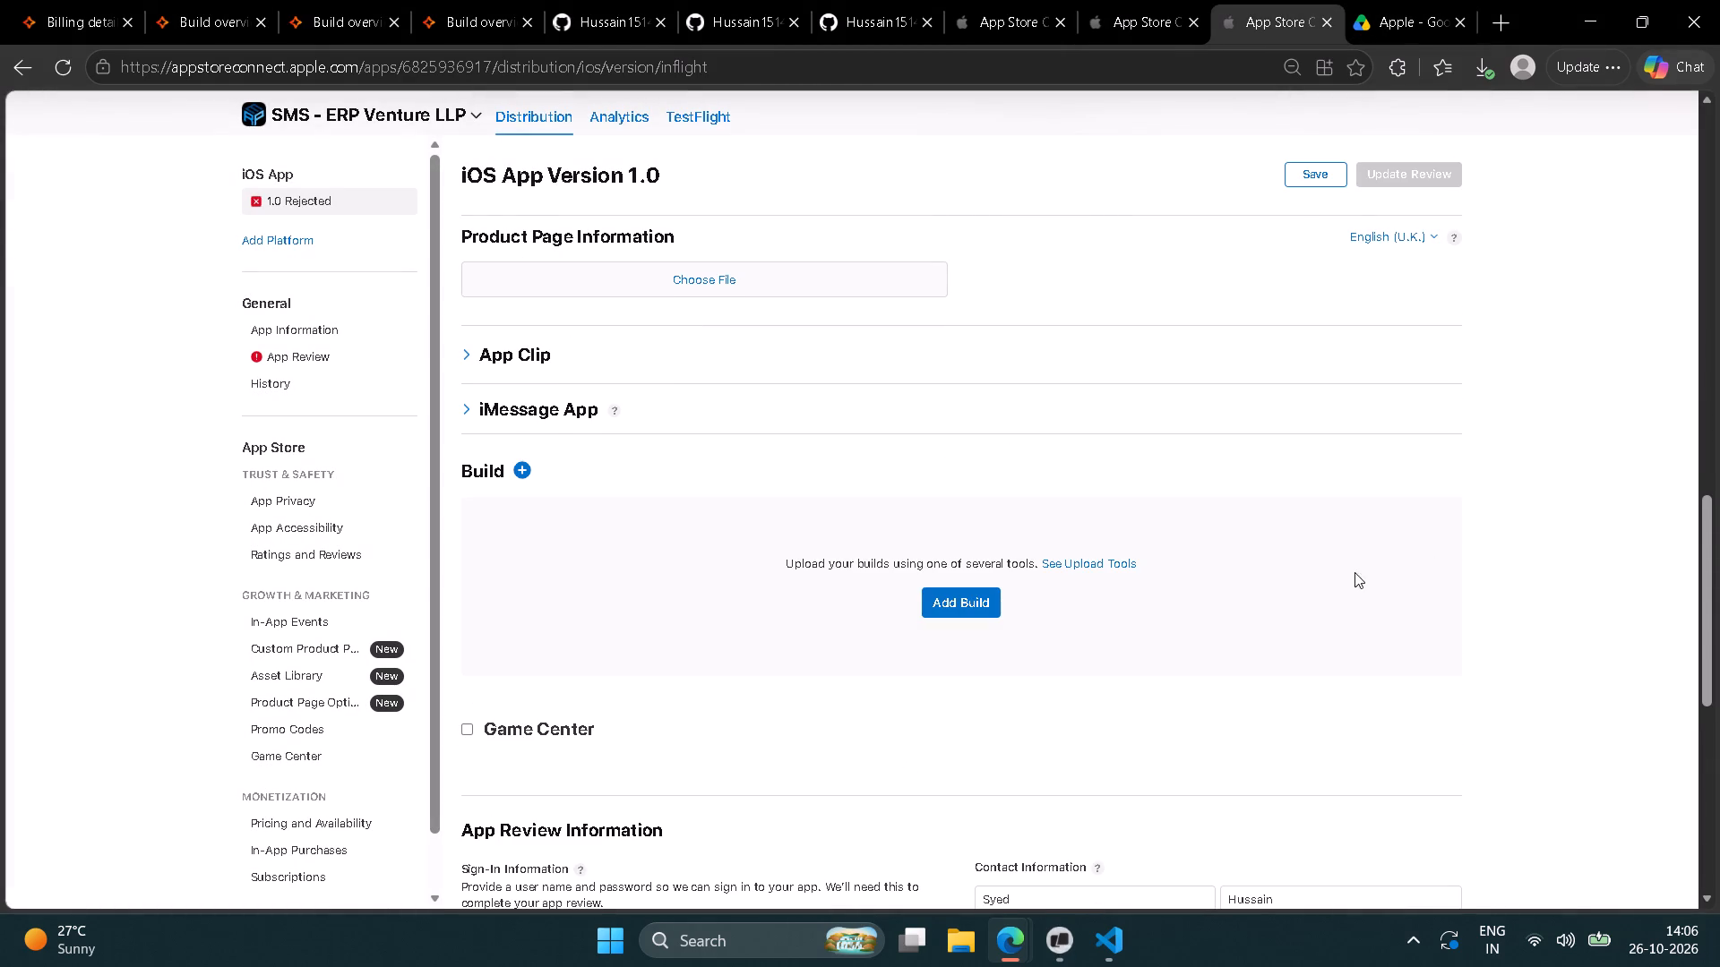
{"action": "left_click", "coordinate": [976, 596]}
{"action": "left_click", "coordinate": [673, 421]}
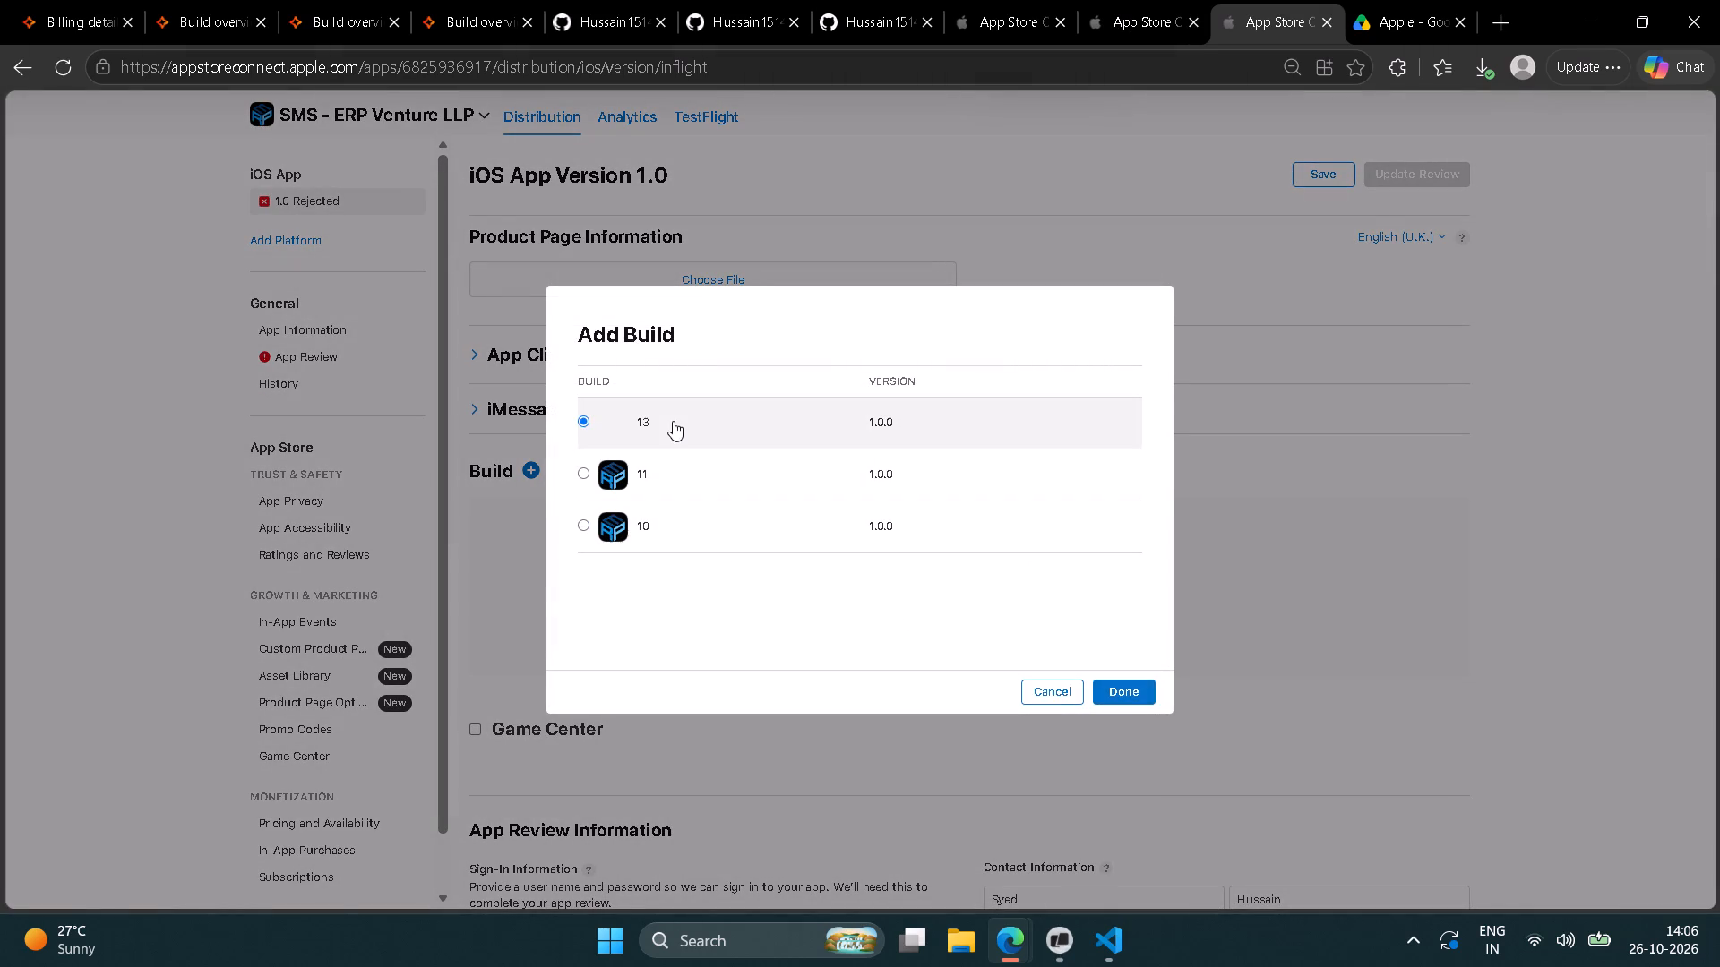
{"action": "left_click", "coordinate": [1138, 696]}
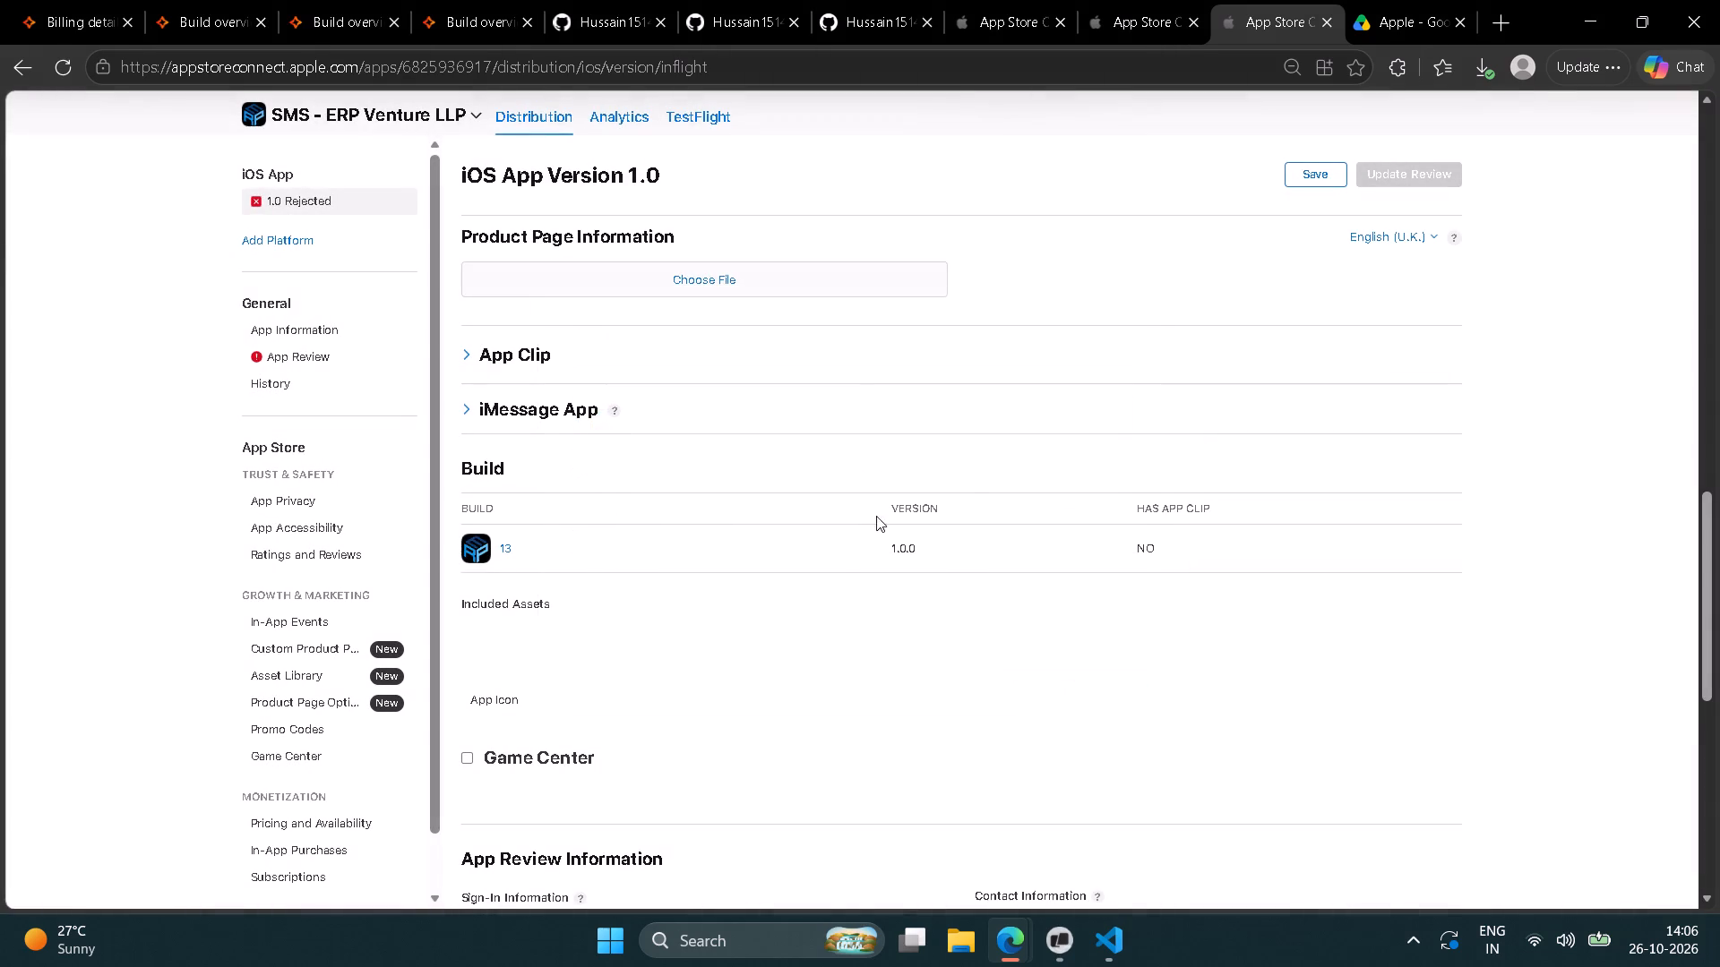
Compare the newly selected builds across the IMS, PMS and SMS version 1.0 pages.
{"action": "left_click", "coordinate": [994, 0]}
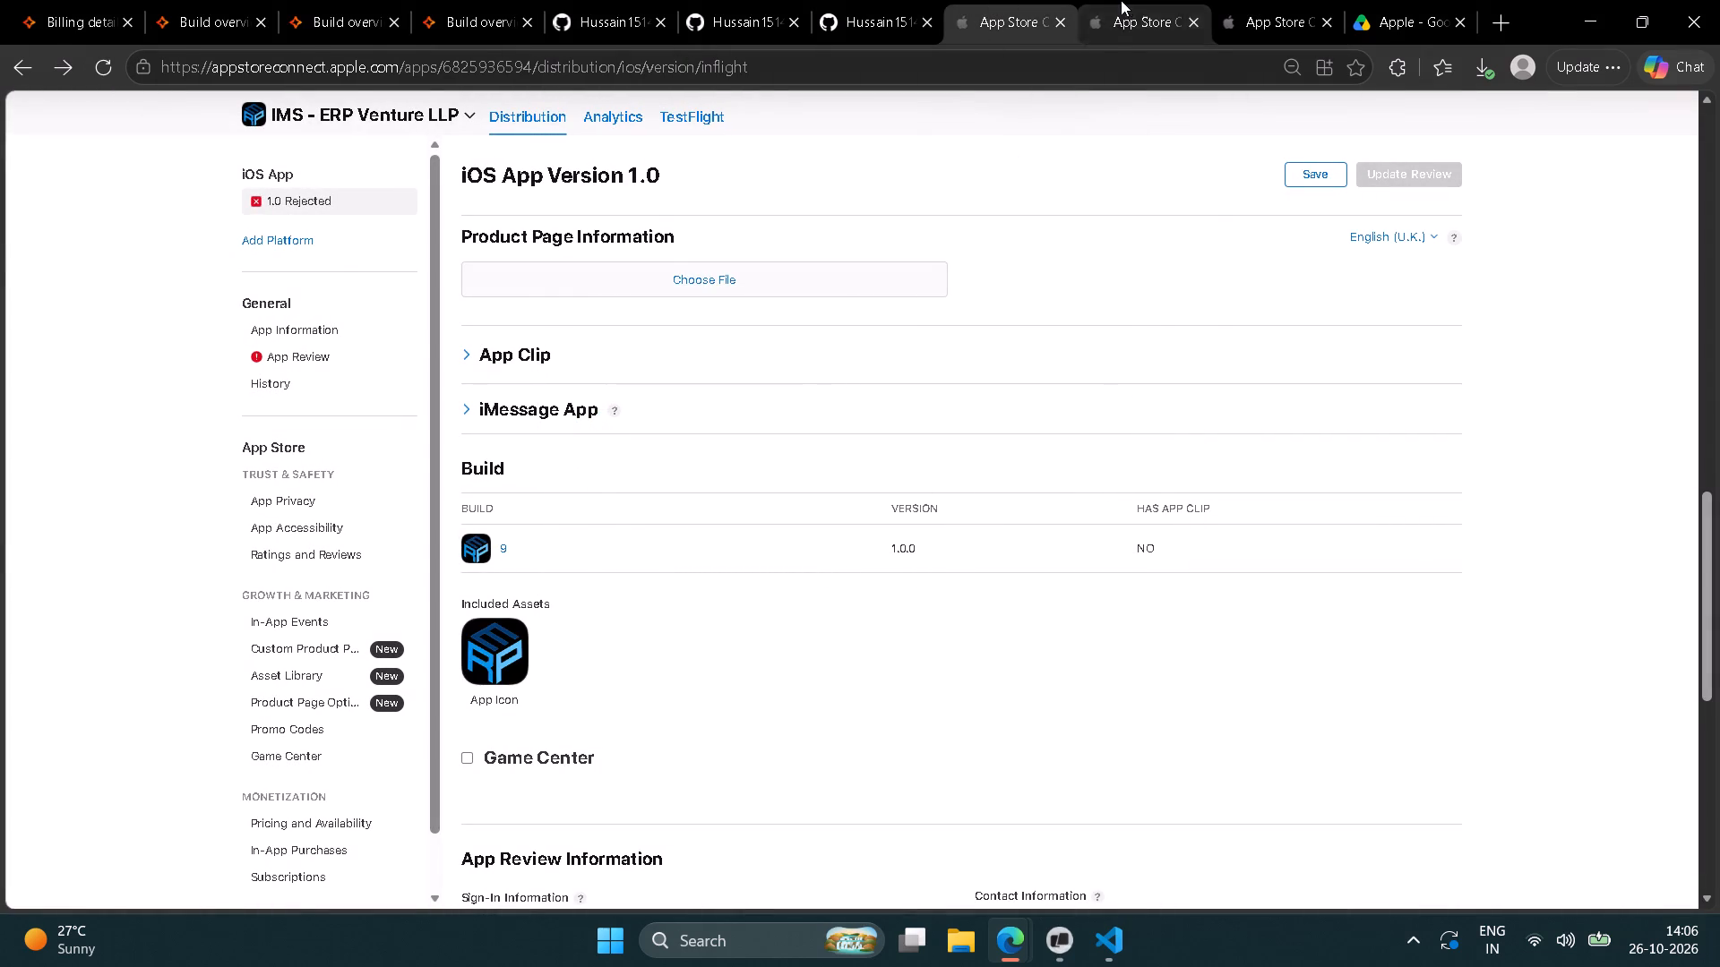
{"action": "left_click", "coordinate": [1124, 0]}
{"action": "left_click", "coordinate": [1283, 0]}
{"action": "left_click", "coordinate": [1028, 0]}
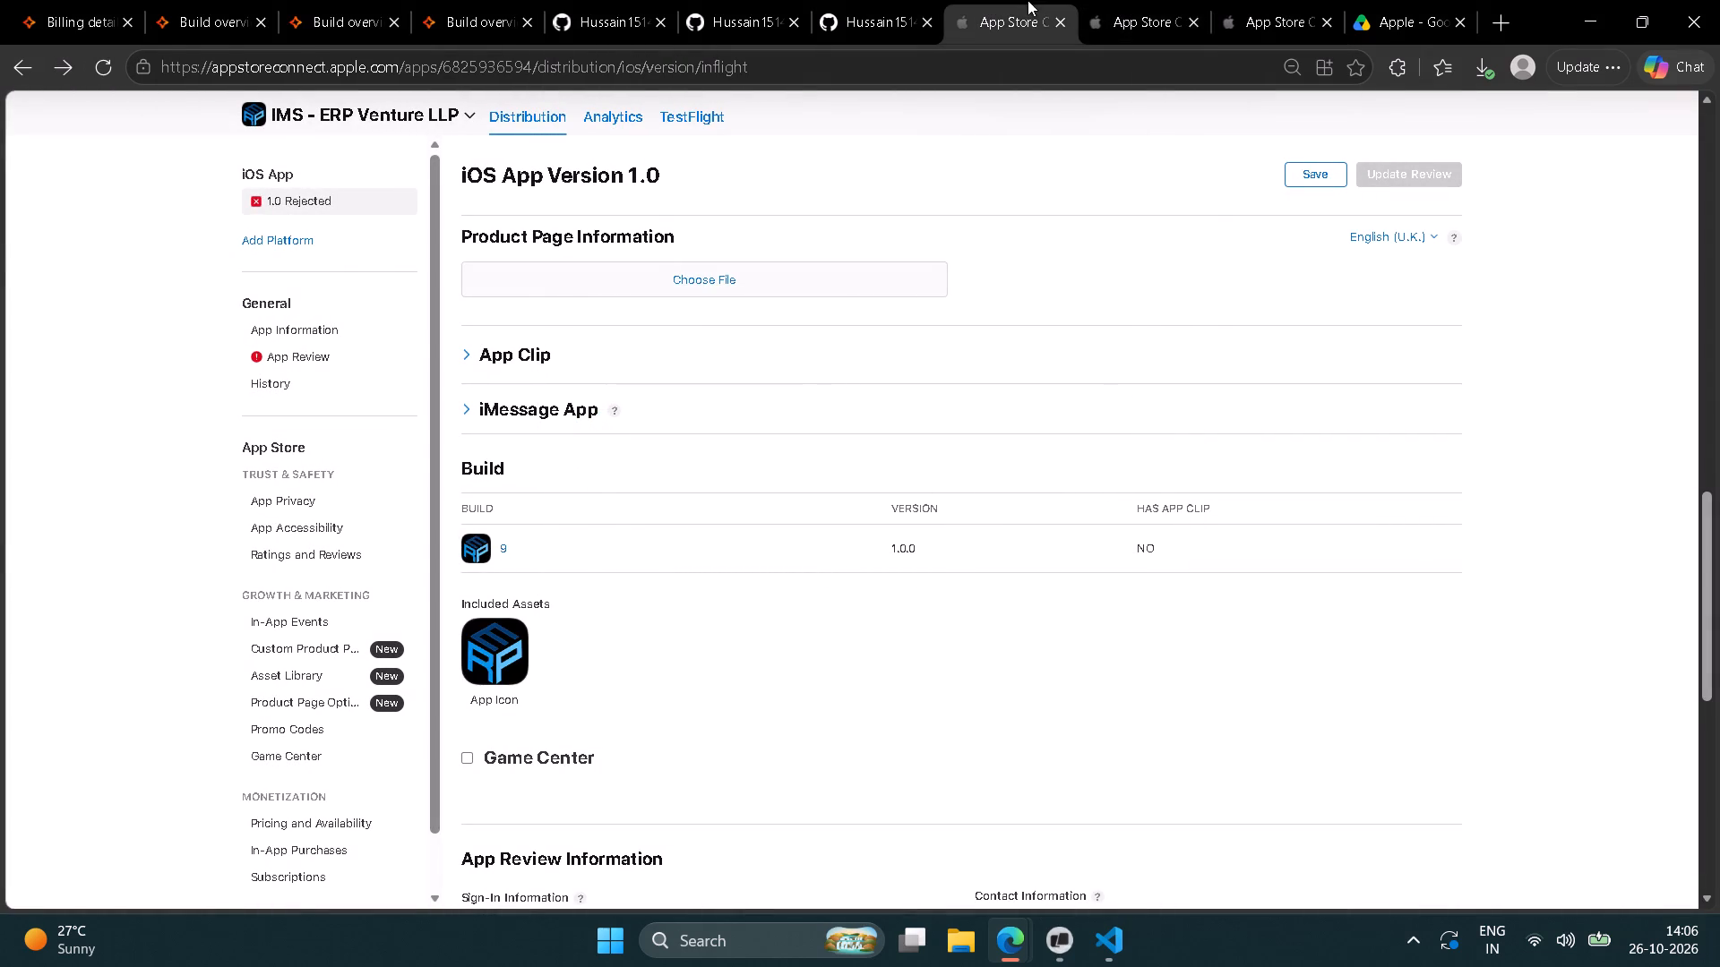
{"action": "left_click", "coordinate": [1127, 0]}
{"action": "left_click", "coordinate": [1235, 0]}
{"action": "left_click", "coordinate": [1044, 0]}
Open the TestFlight pages of IMS, PMS and SMS in separate tabs and examine the status of each app's iOS builds.
{"action": "scroll", "coordinate": [995, 307], "scroll_direction": "up", "scroll_amount": 3}
{"action": "right_click", "coordinate": [699, 111]}
{"action": "left_click", "coordinate": [794, 125]}
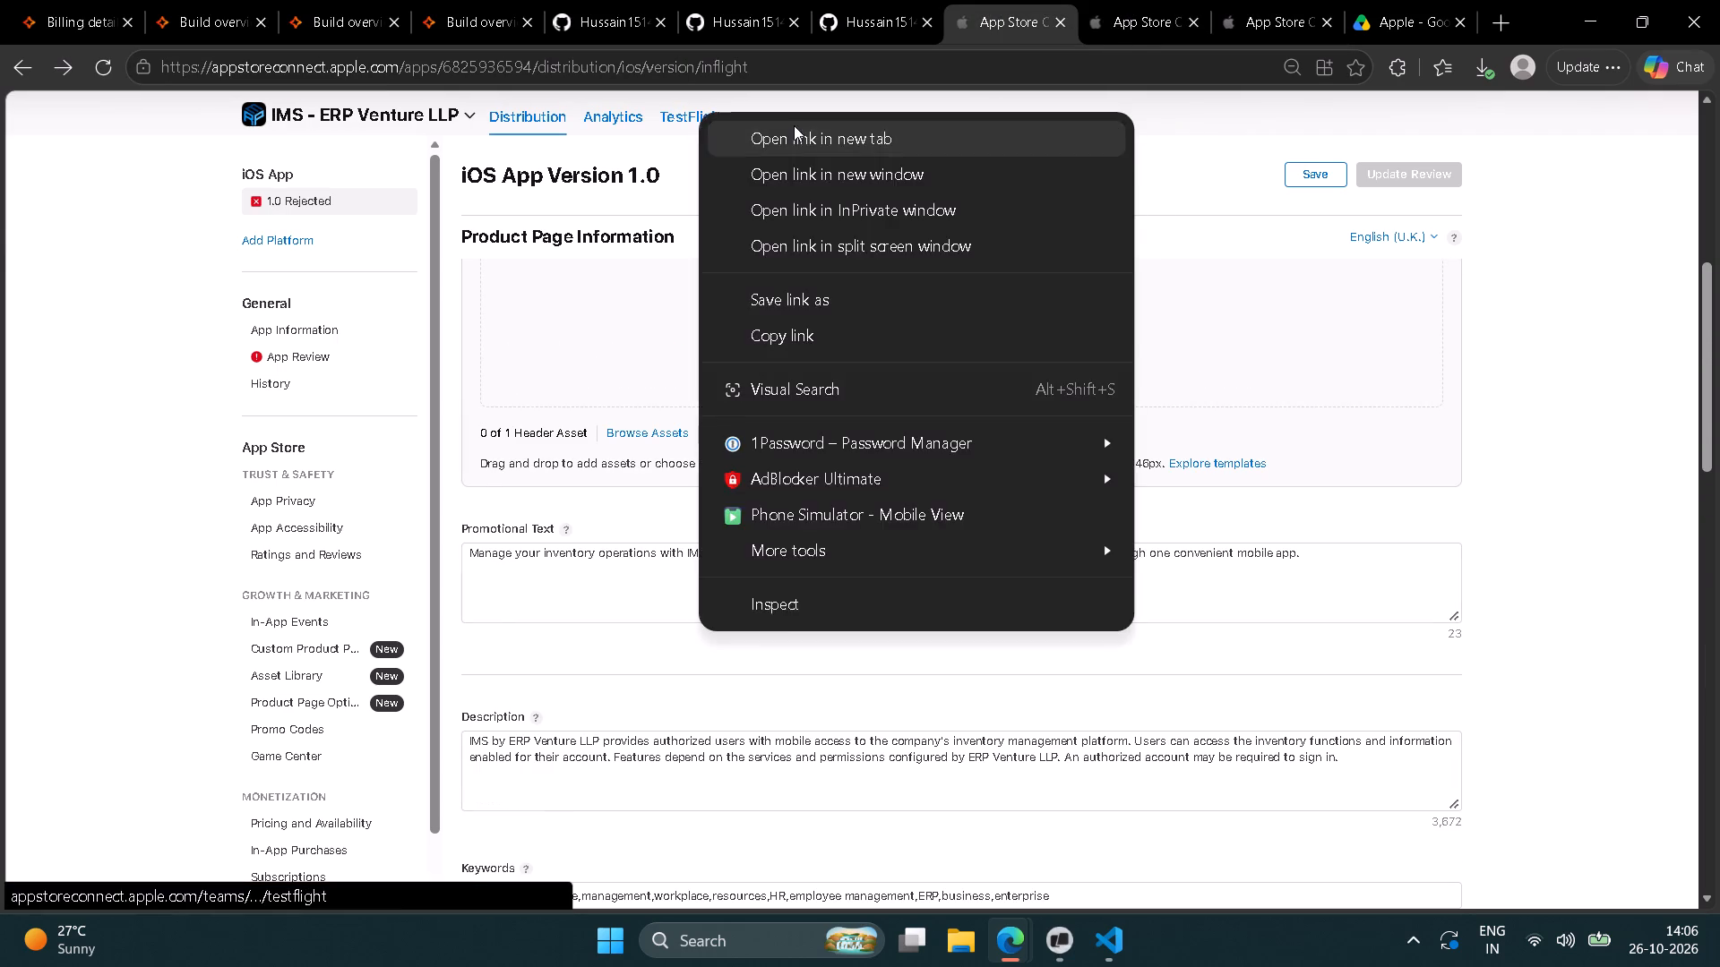
{"action": "left_click", "coordinate": [1157, 0]}
{"action": "right_click", "coordinate": [692, 119]}
{"action": "left_click", "coordinate": [782, 142]}
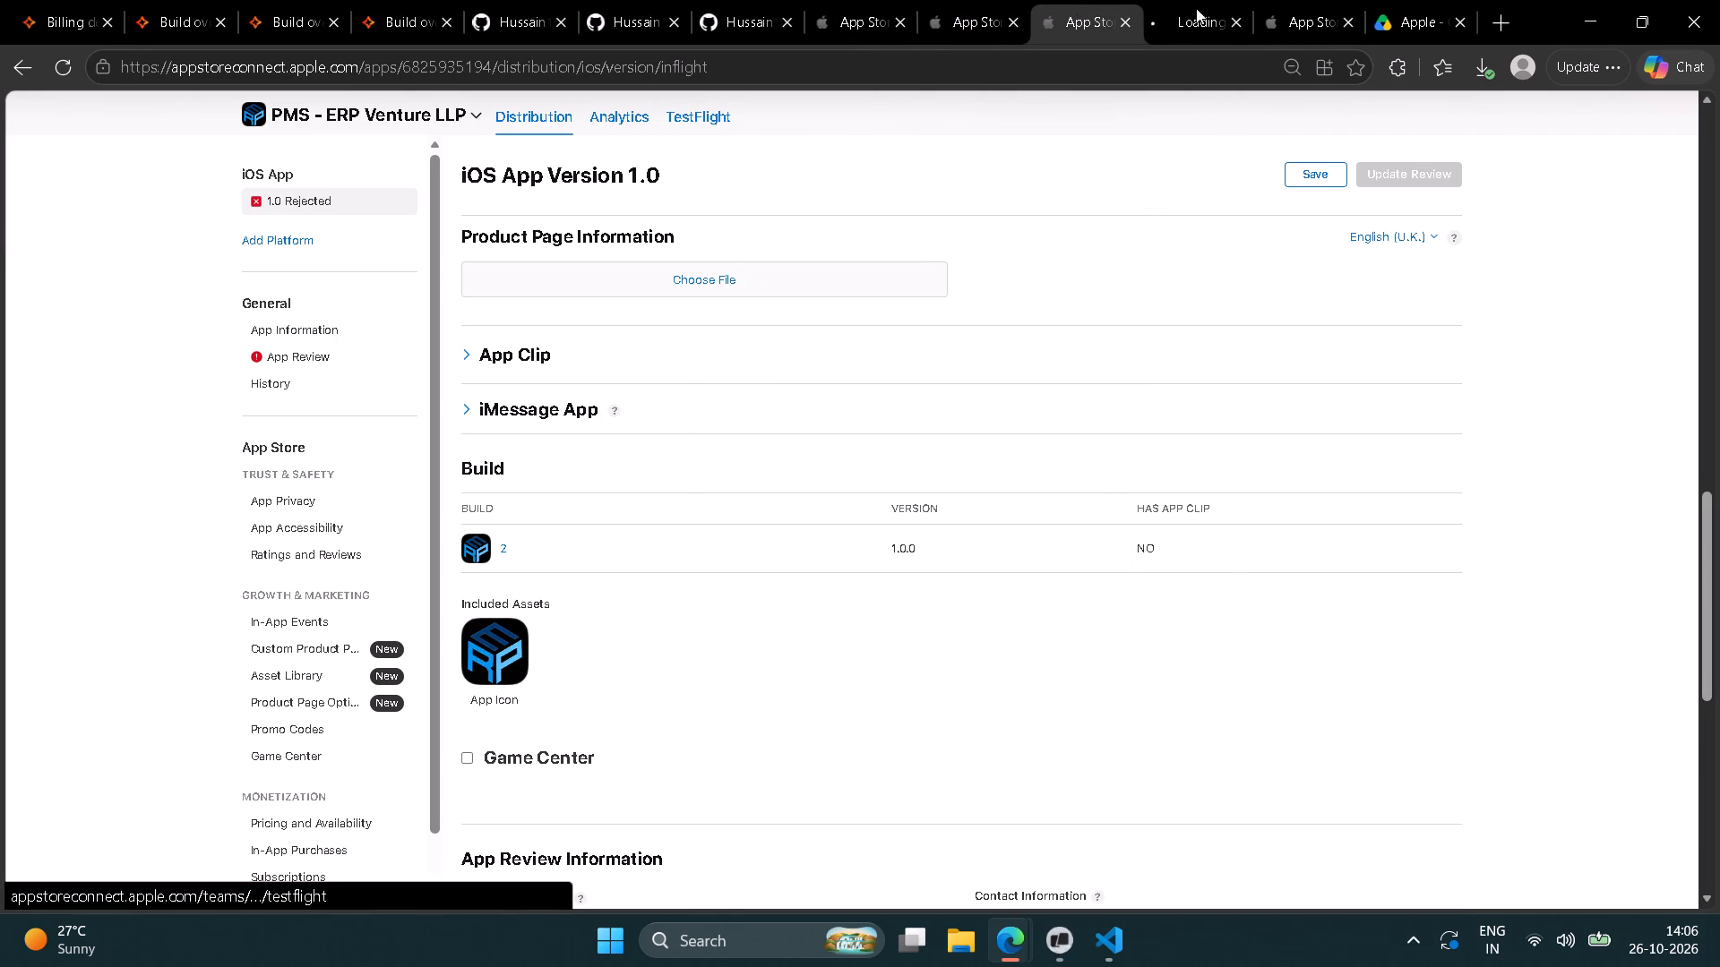
{"action": "left_click", "coordinate": [1278, 0]}
{"action": "right_click", "coordinate": [678, 126]}
{"action": "left_click", "coordinate": [748, 146]}
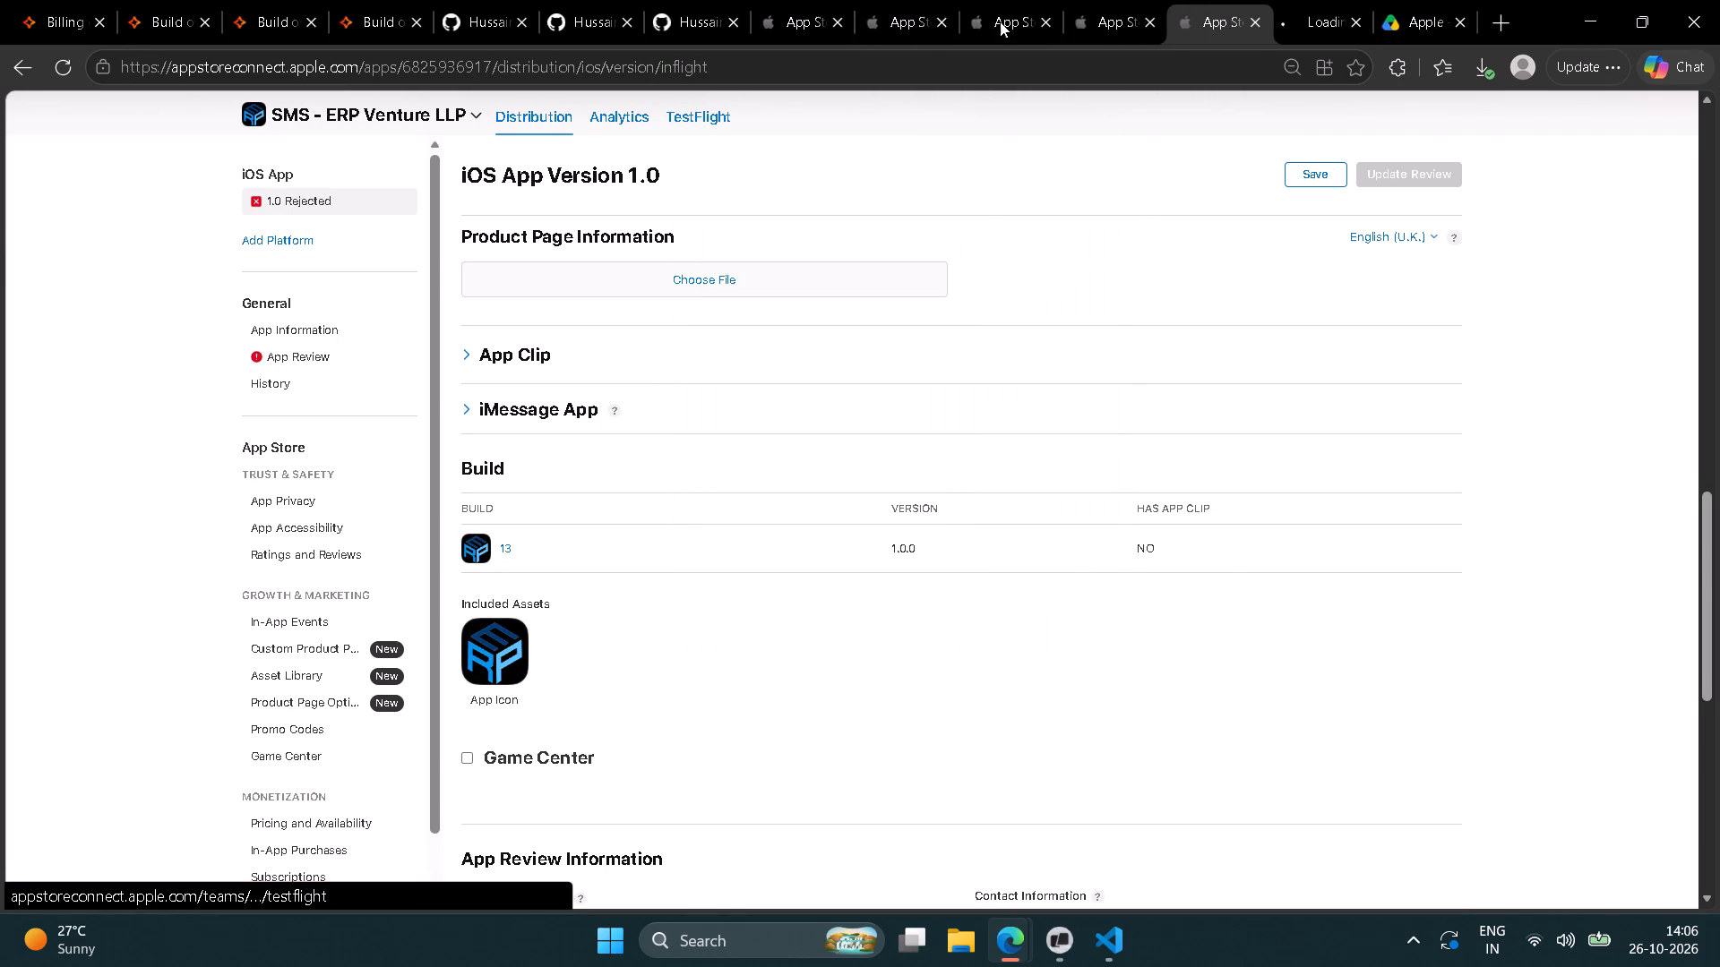
{"action": "left_click", "coordinate": [1289, 0]}
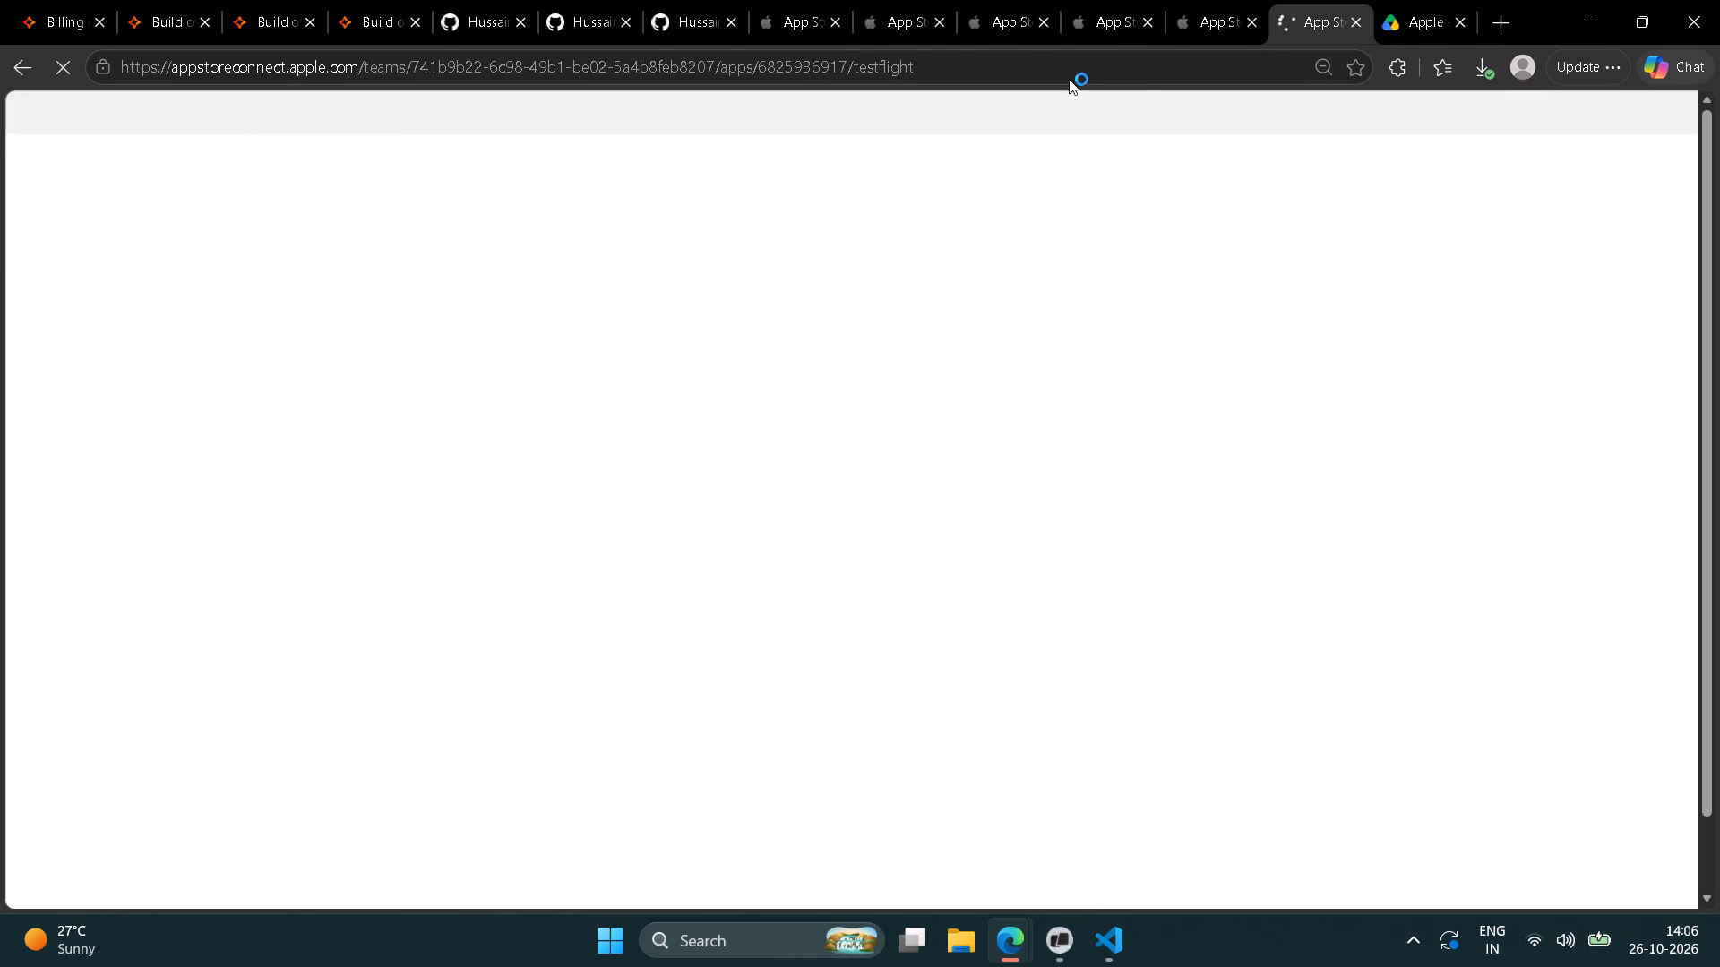
{"action": "left_click", "coordinate": [880, 0]}
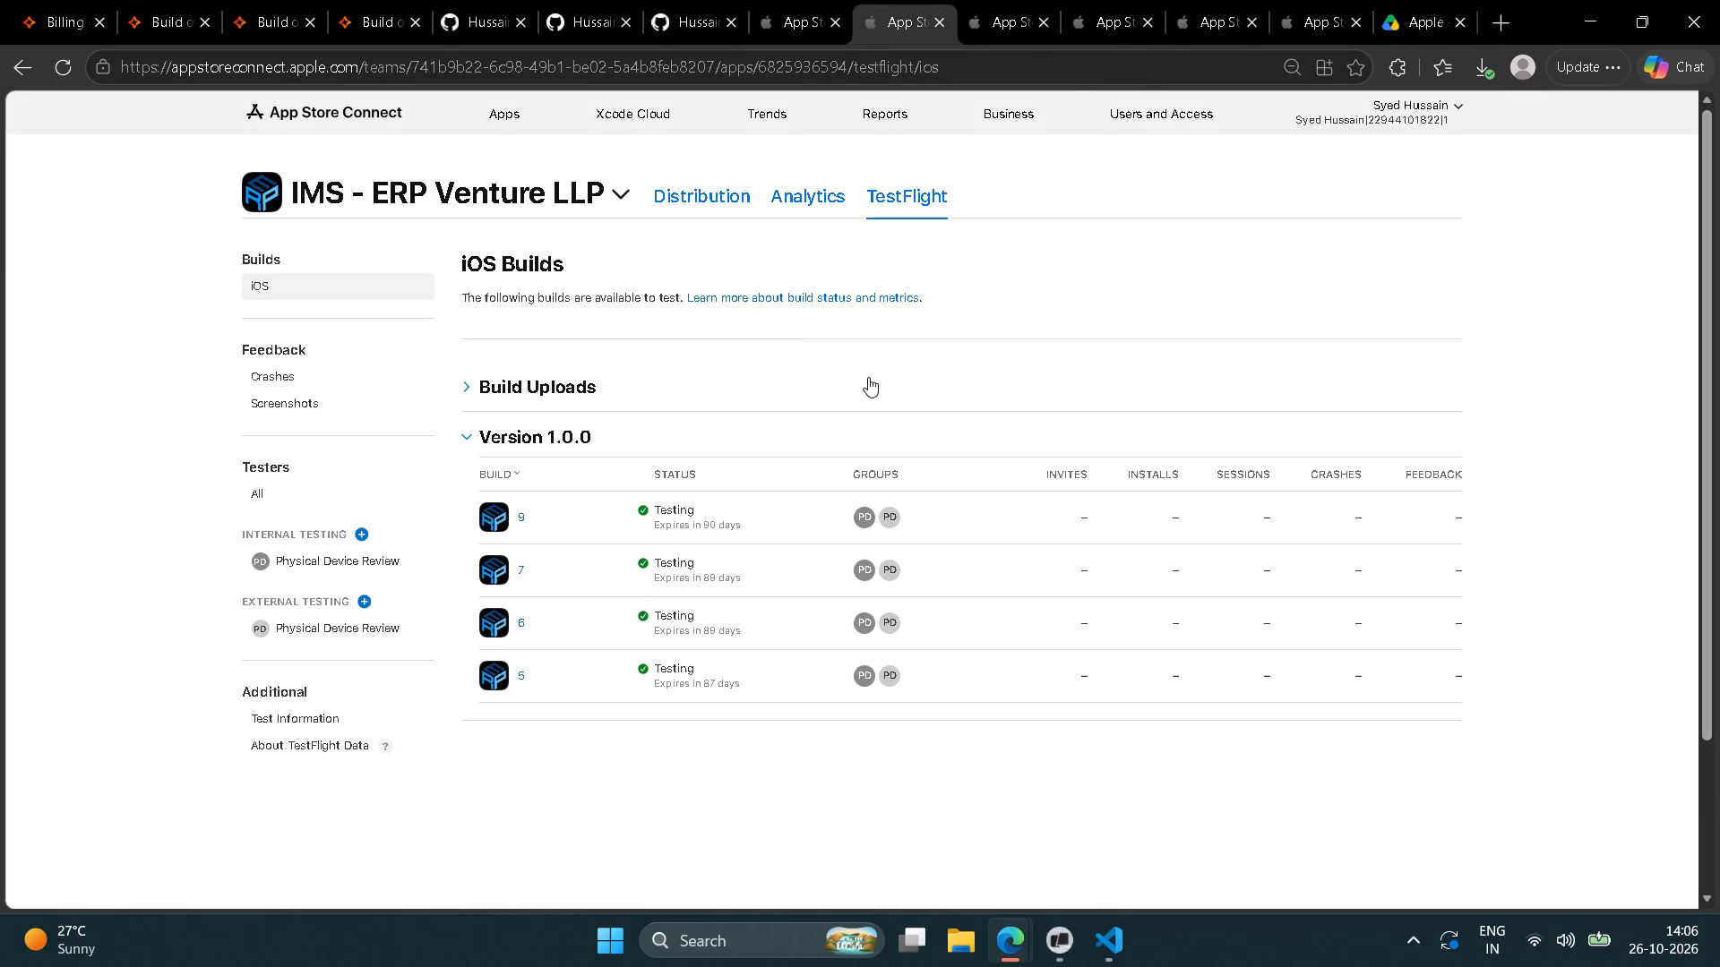
{"action": "left_click", "coordinate": [1147, 0]}
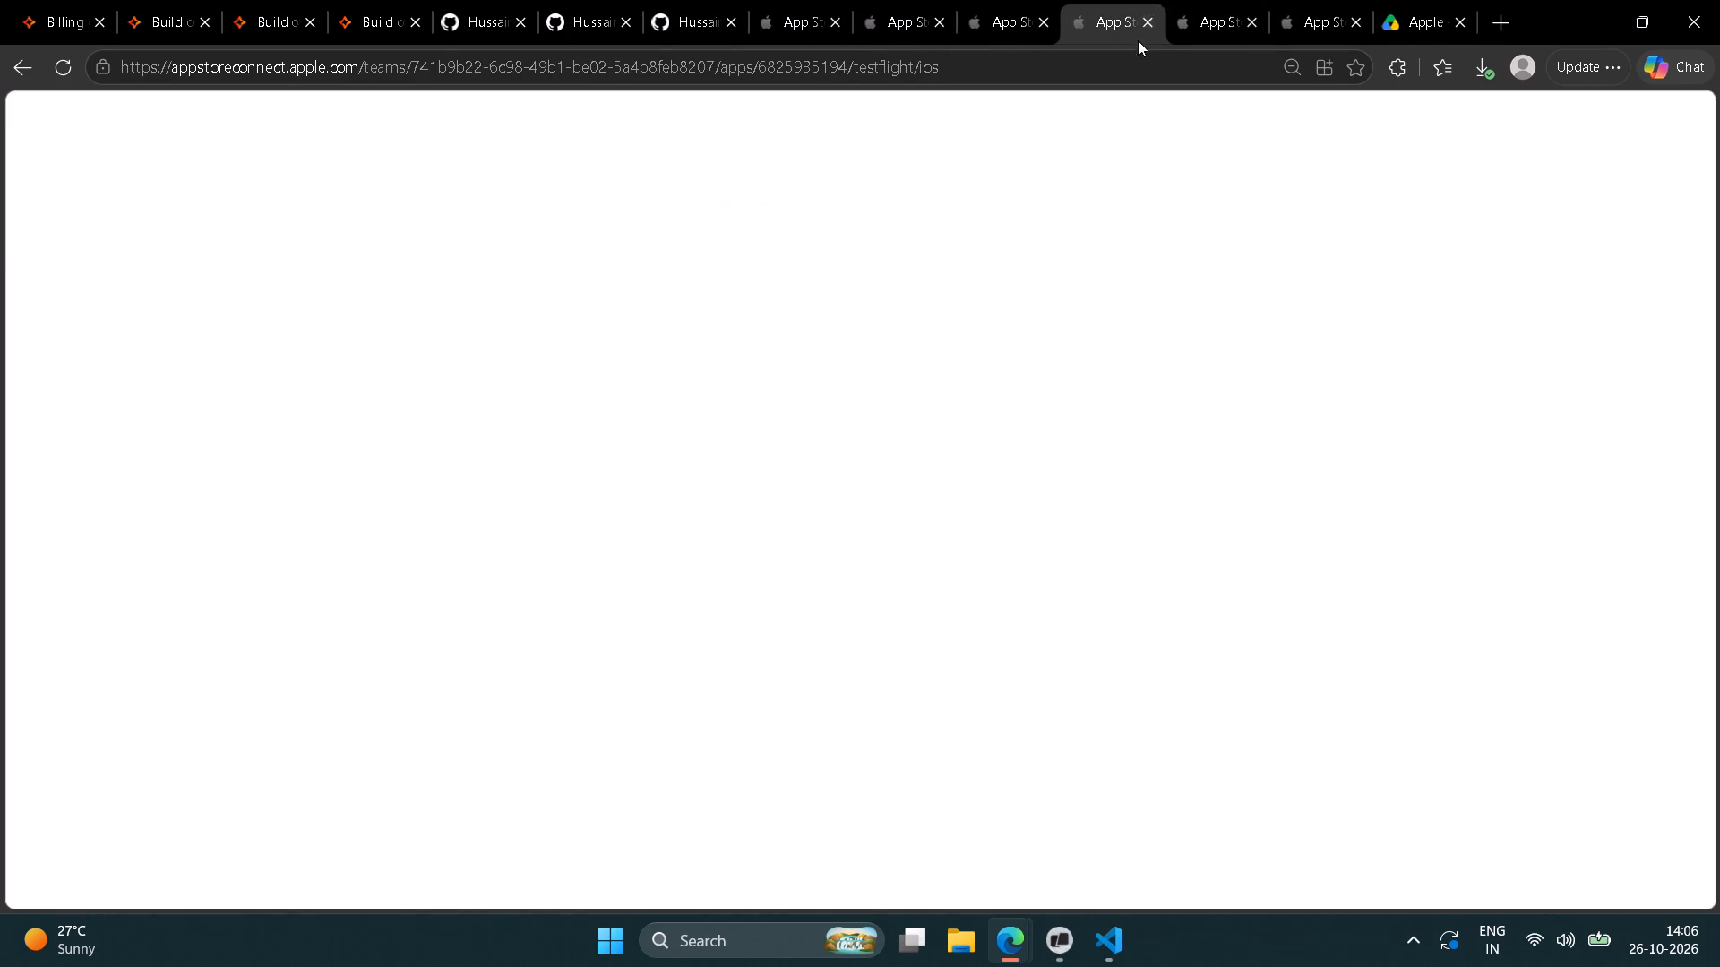
{"action": "left_click", "coordinate": [1315, 0]}
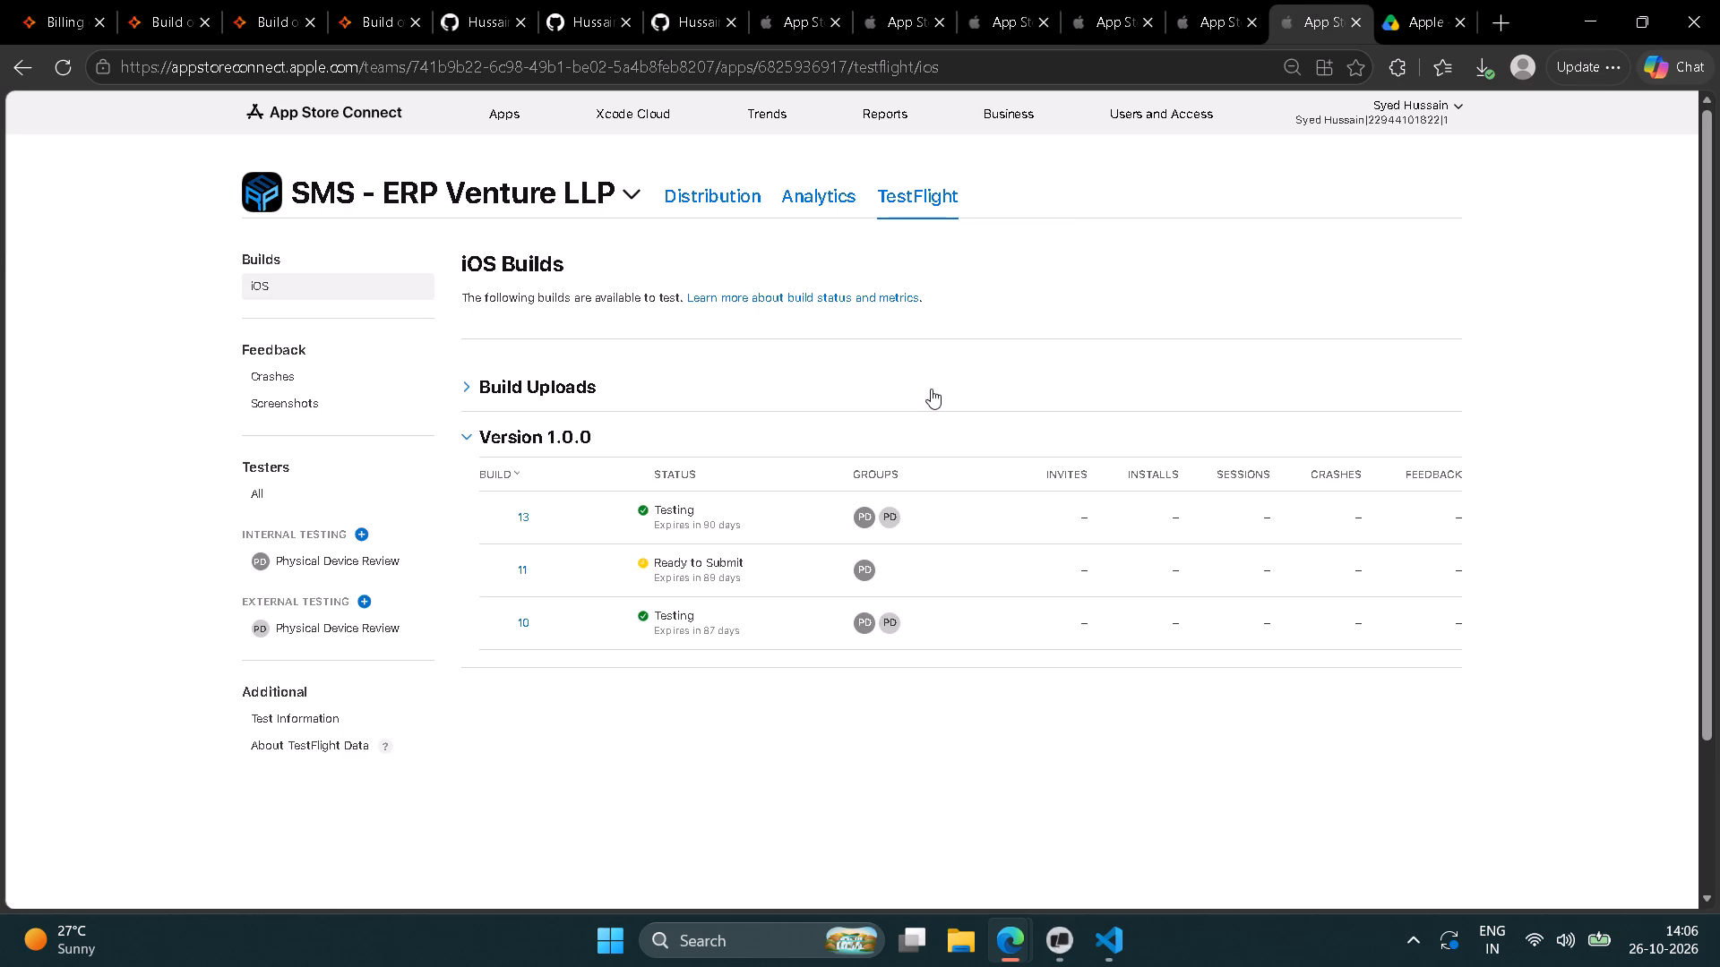
Close the three TestFlight tabs and the Google Drive Apple folder tab.
{"action": "left_click", "coordinate": [938, 20]}
{"action": "left_click", "coordinate": [1048, 21]}
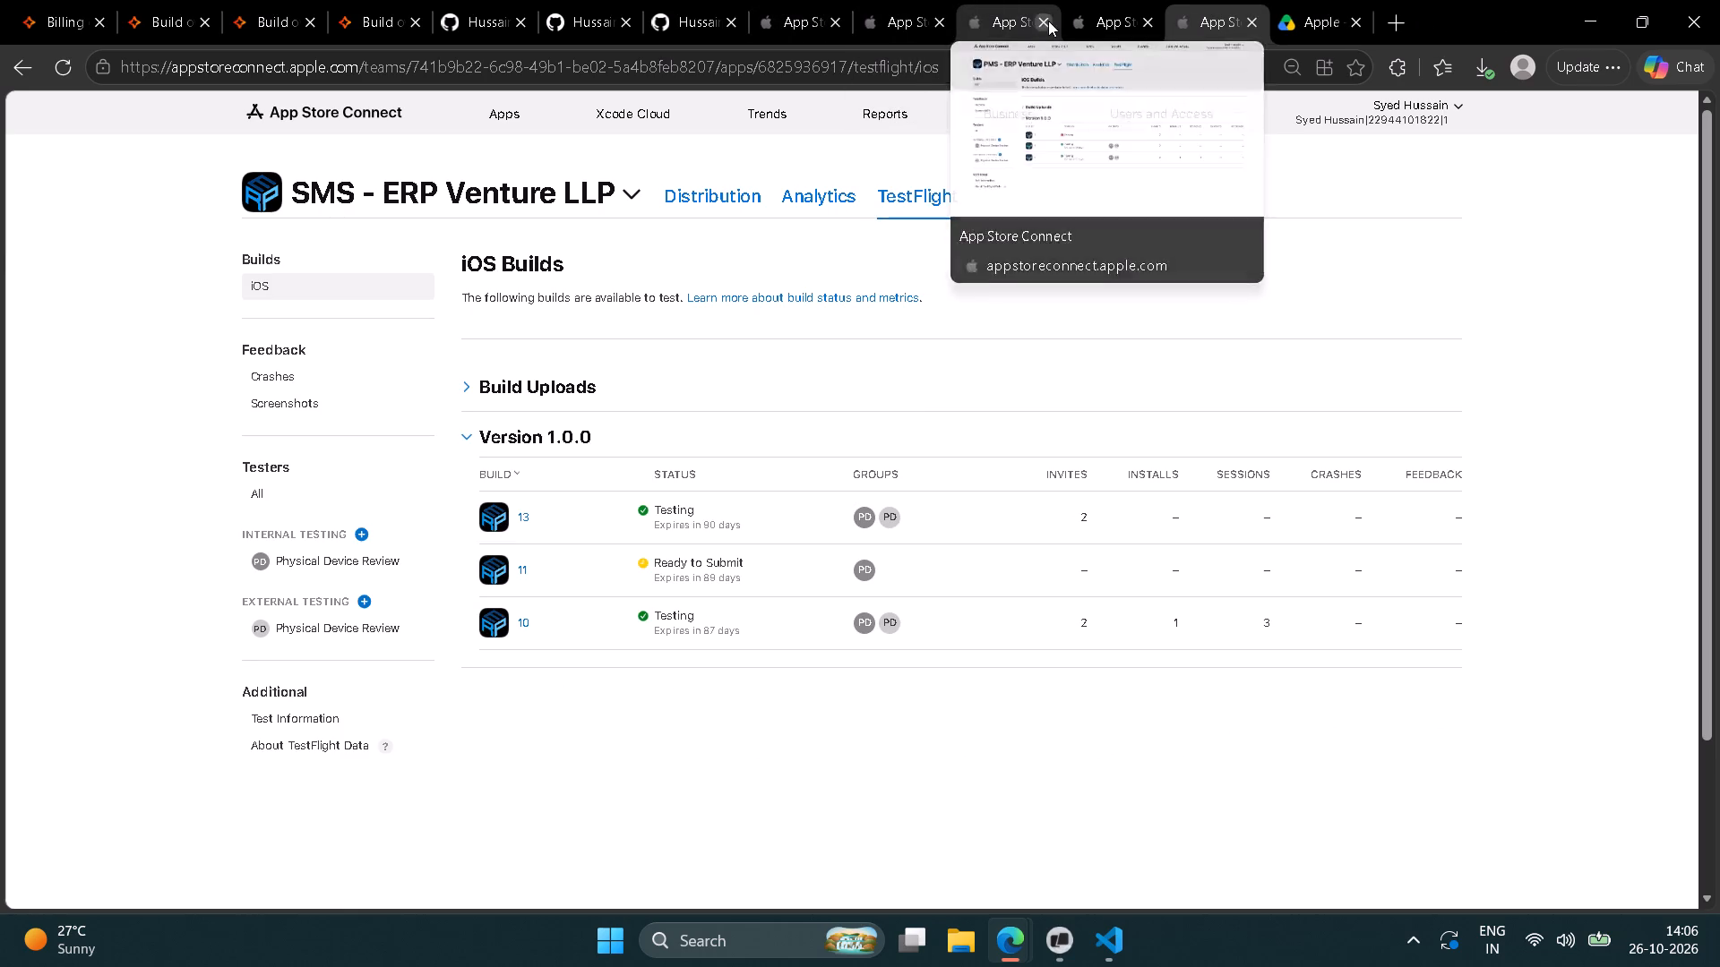
{"action": "left_click", "coordinate": [1154, 22]}
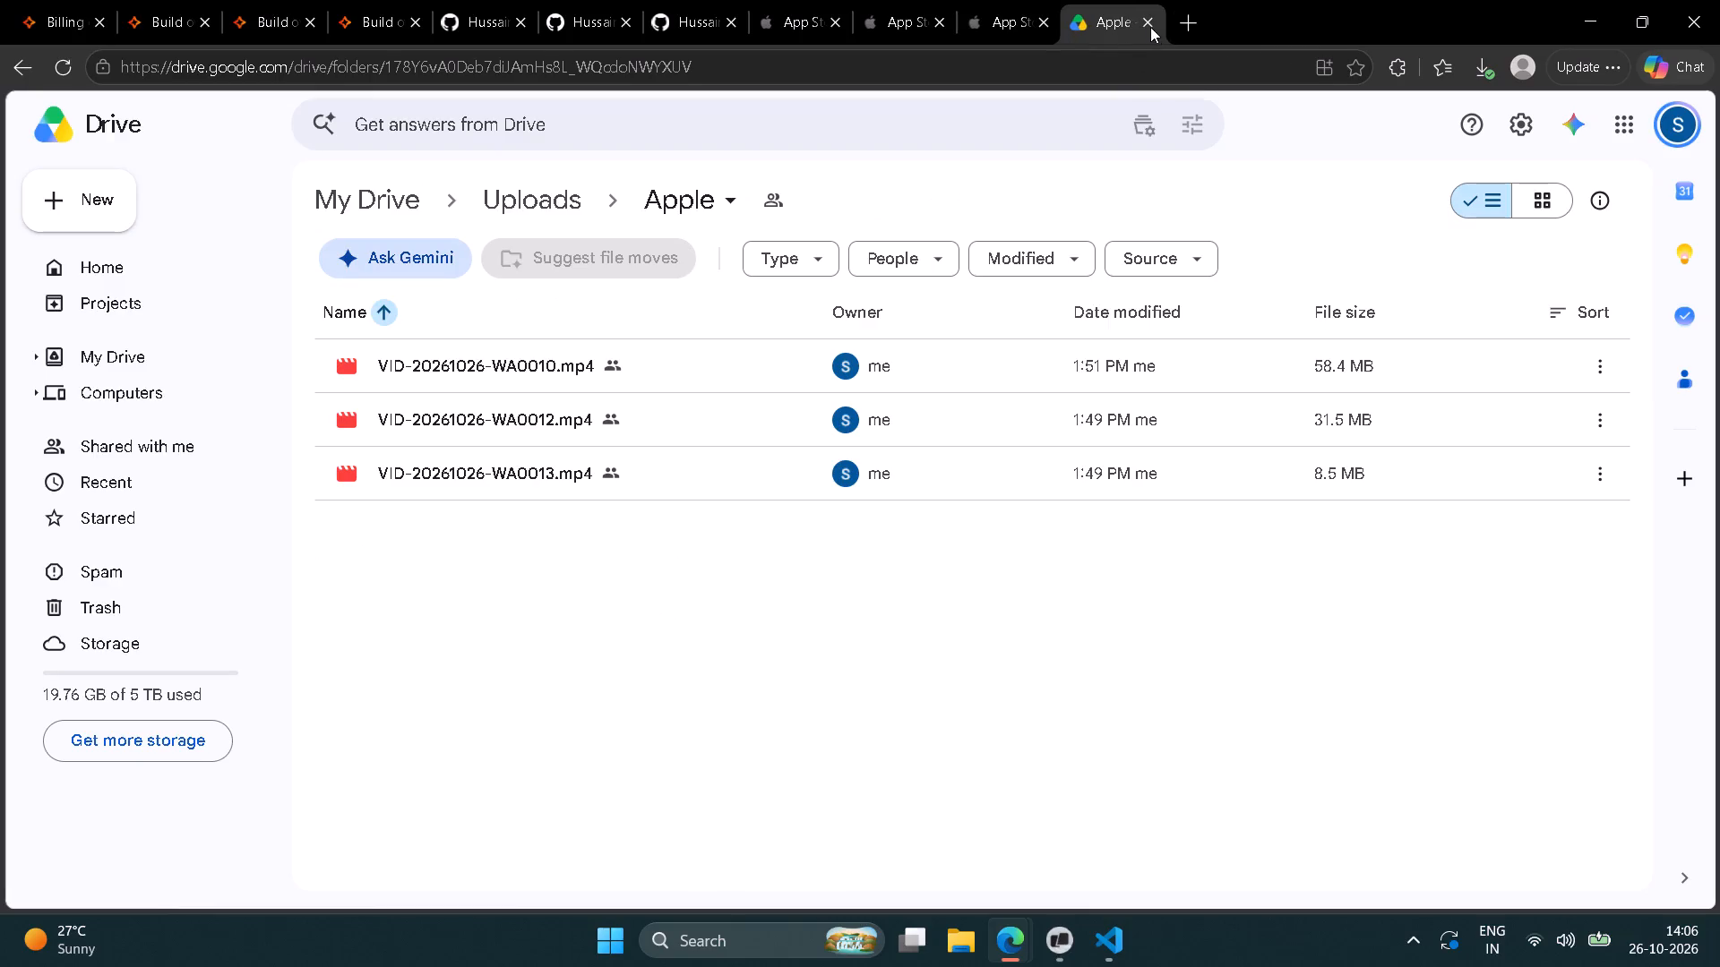
{"action": "left_click", "coordinate": [1150, 26]}
Review the IMS version 1.0 page and save the build changes on the IMS, PMS and SMS version pages.
{"action": "left_click", "coordinate": [881, 7]}
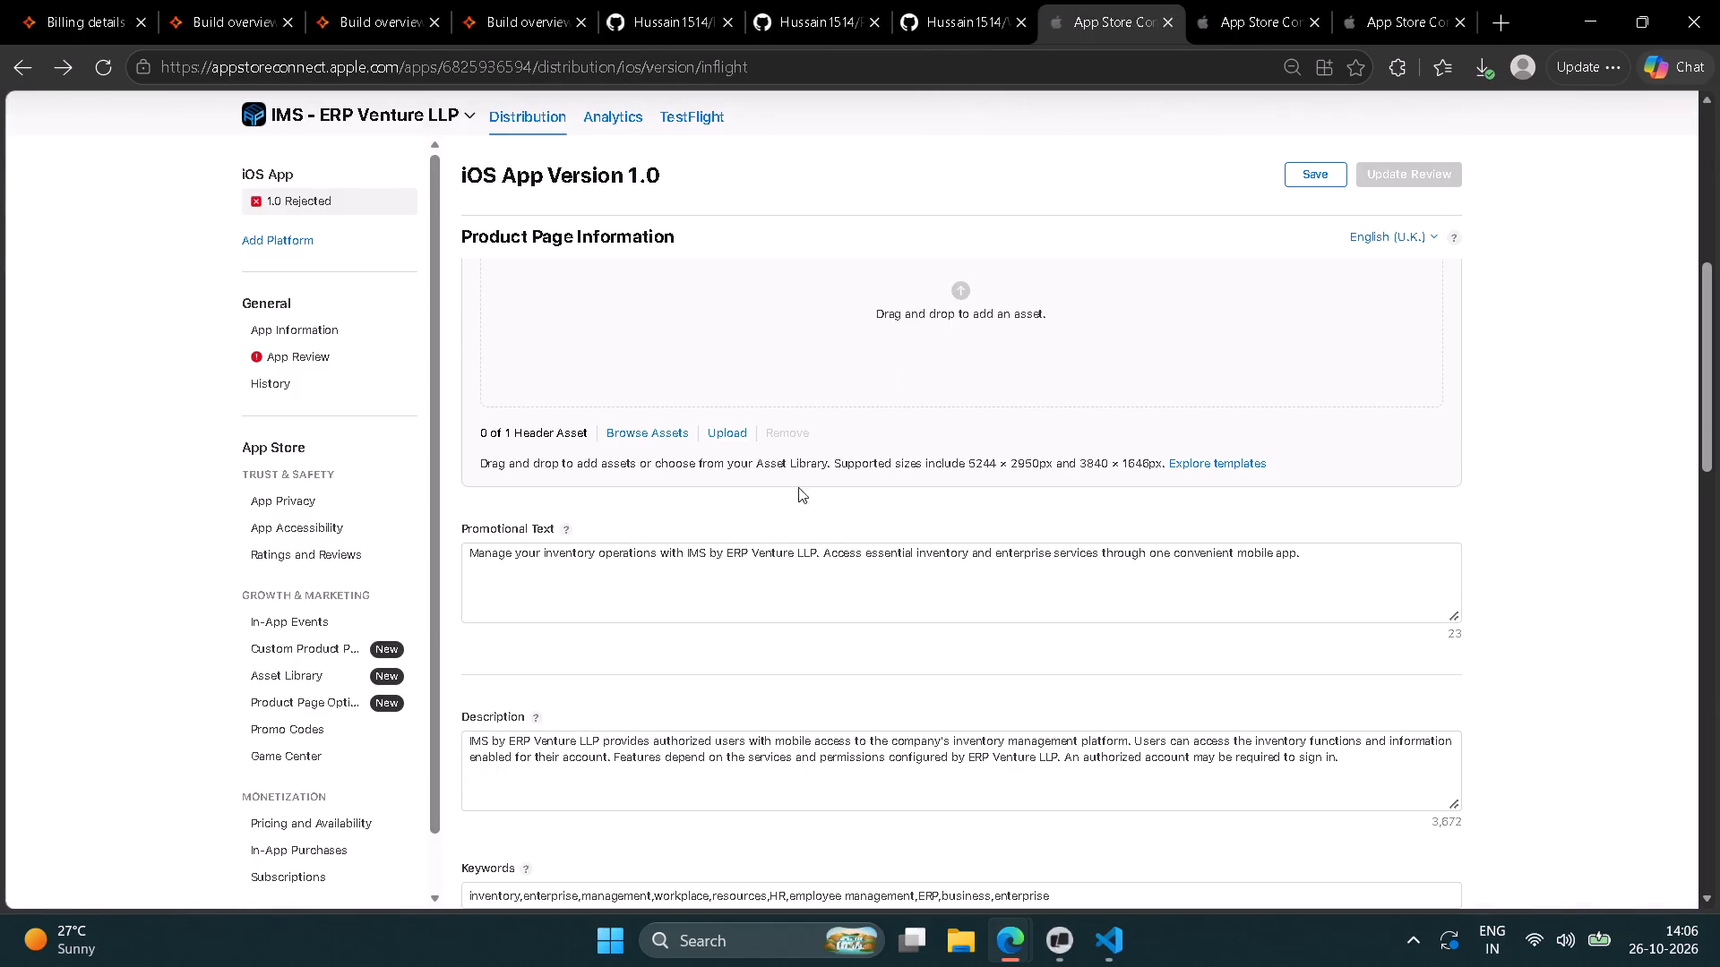
{"action": "scroll", "coordinate": [728, 516], "scroll_direction": "up", "scroll_amount": 4}
{"action": "scroll", "coordinate": [728, 516], "scroll_direction": "down", "scroll_amount": 8}
{"action": "scroll", "coordinate": [728, 516], "scroll_direction": "up", "scroll_amount": 2}
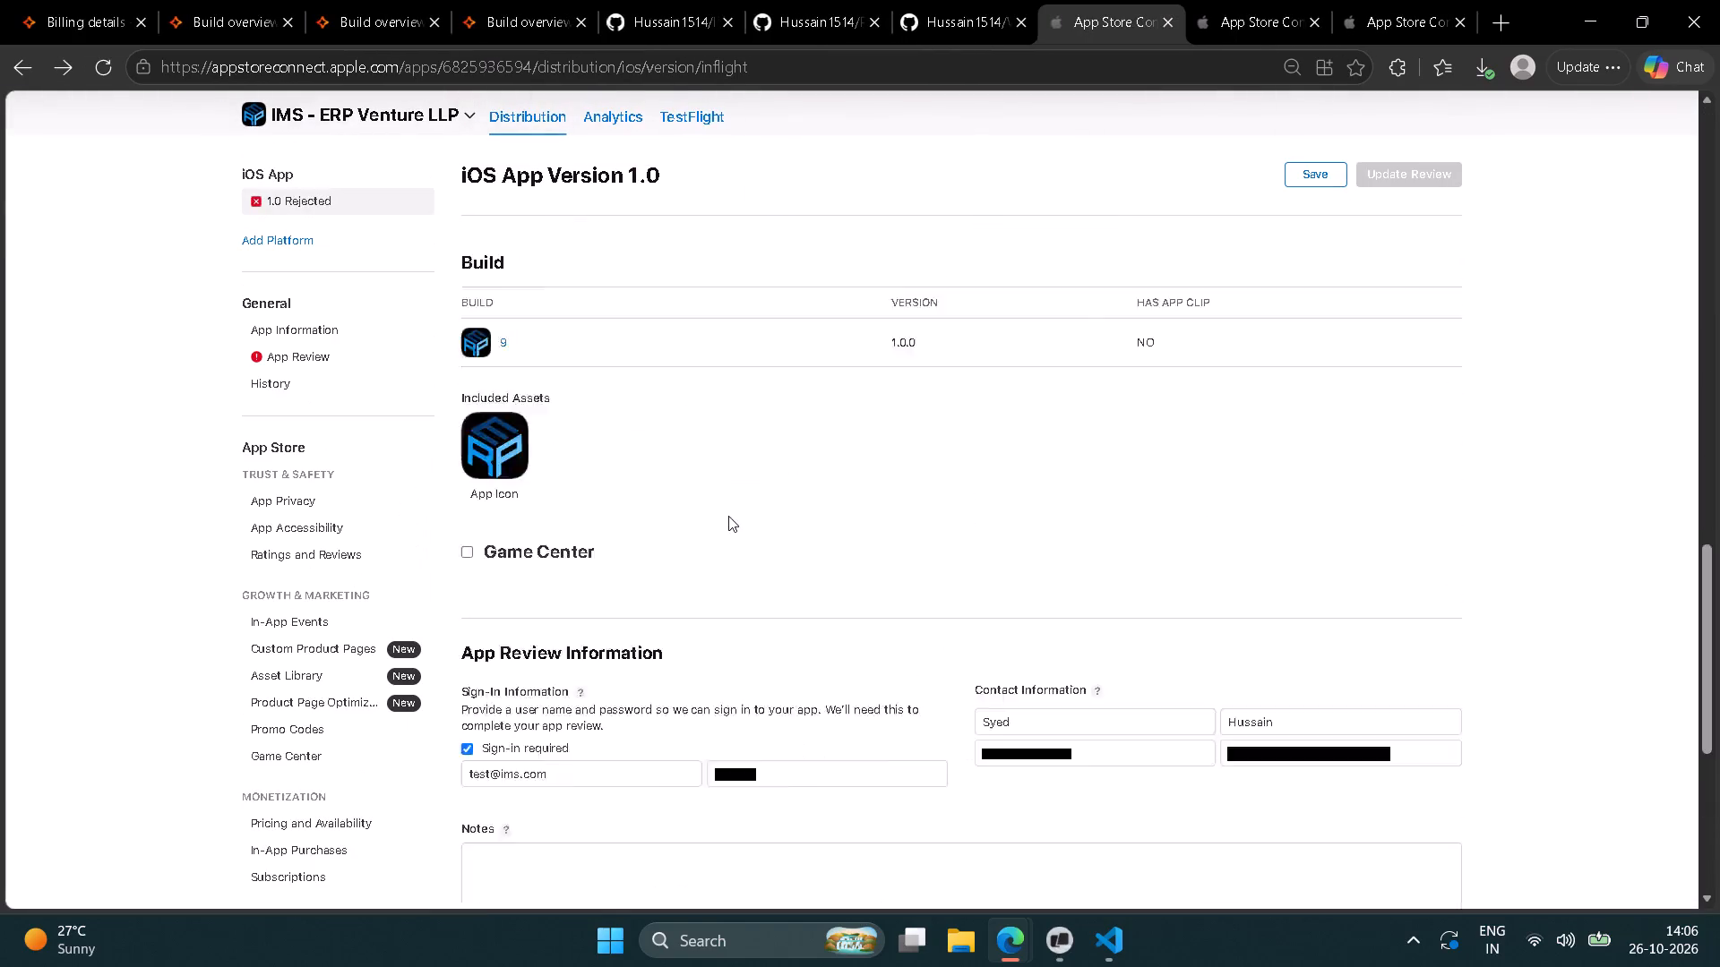
{"action": "scroll", "coordinate": [1283, 573], "scroll_direction": "up", "scroll_amount": 9}
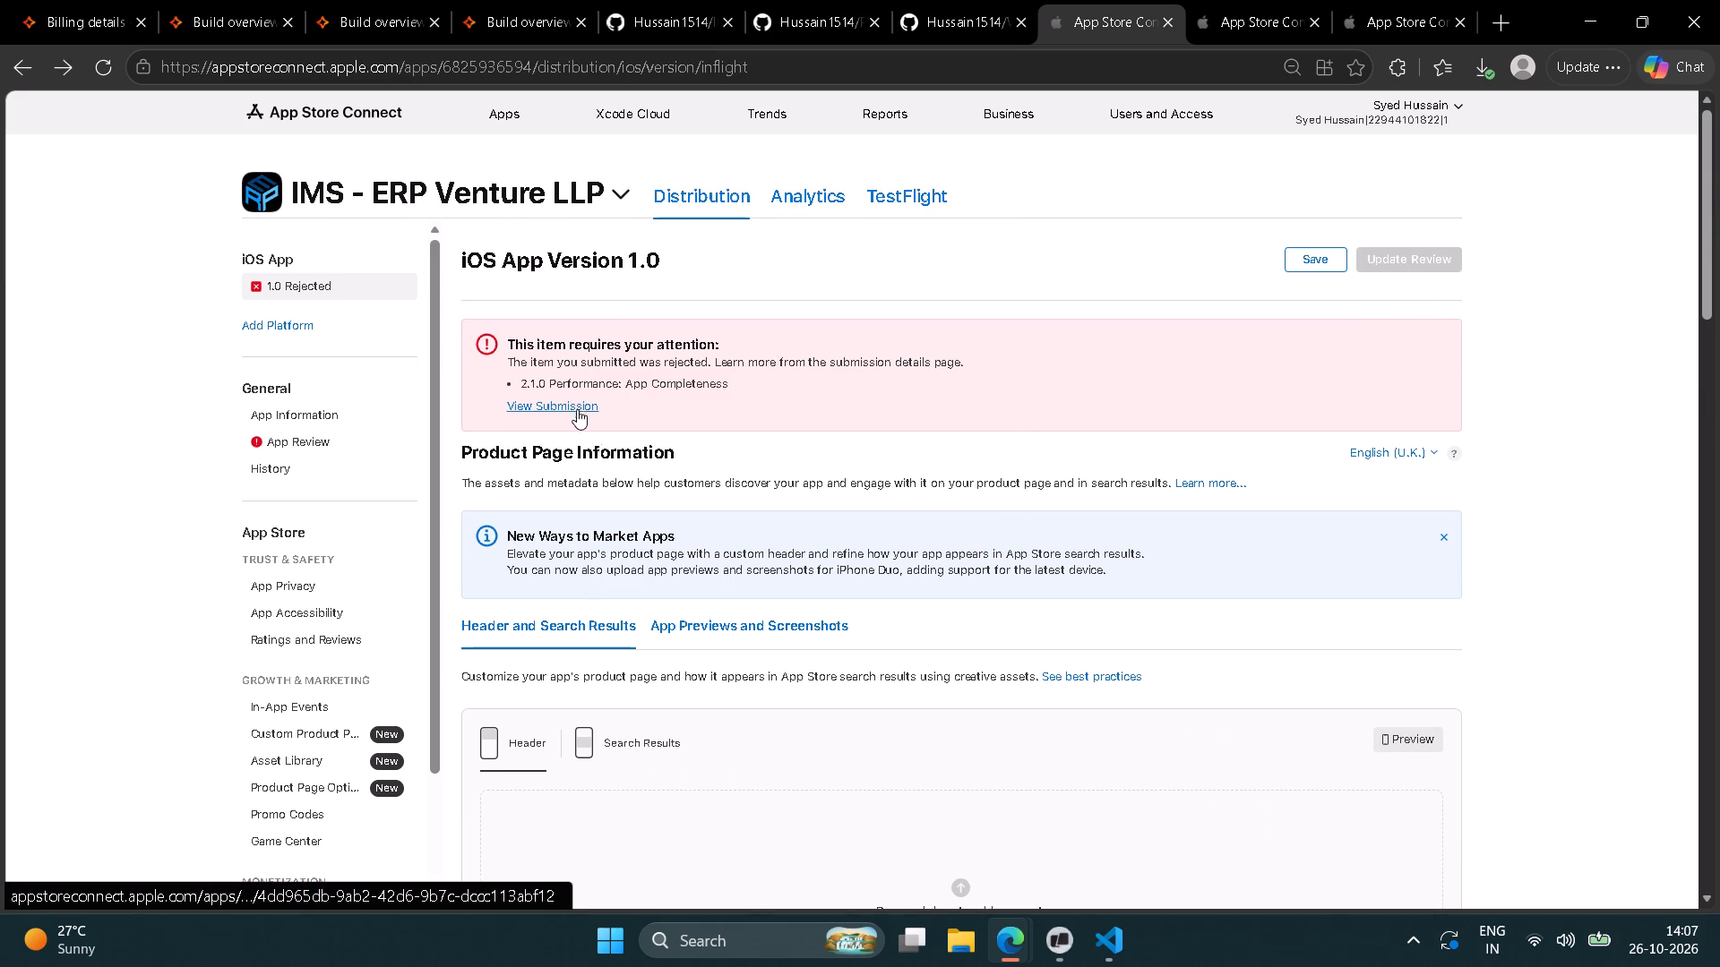
{"action": "left_click", "coordinate": [1320, 255]}
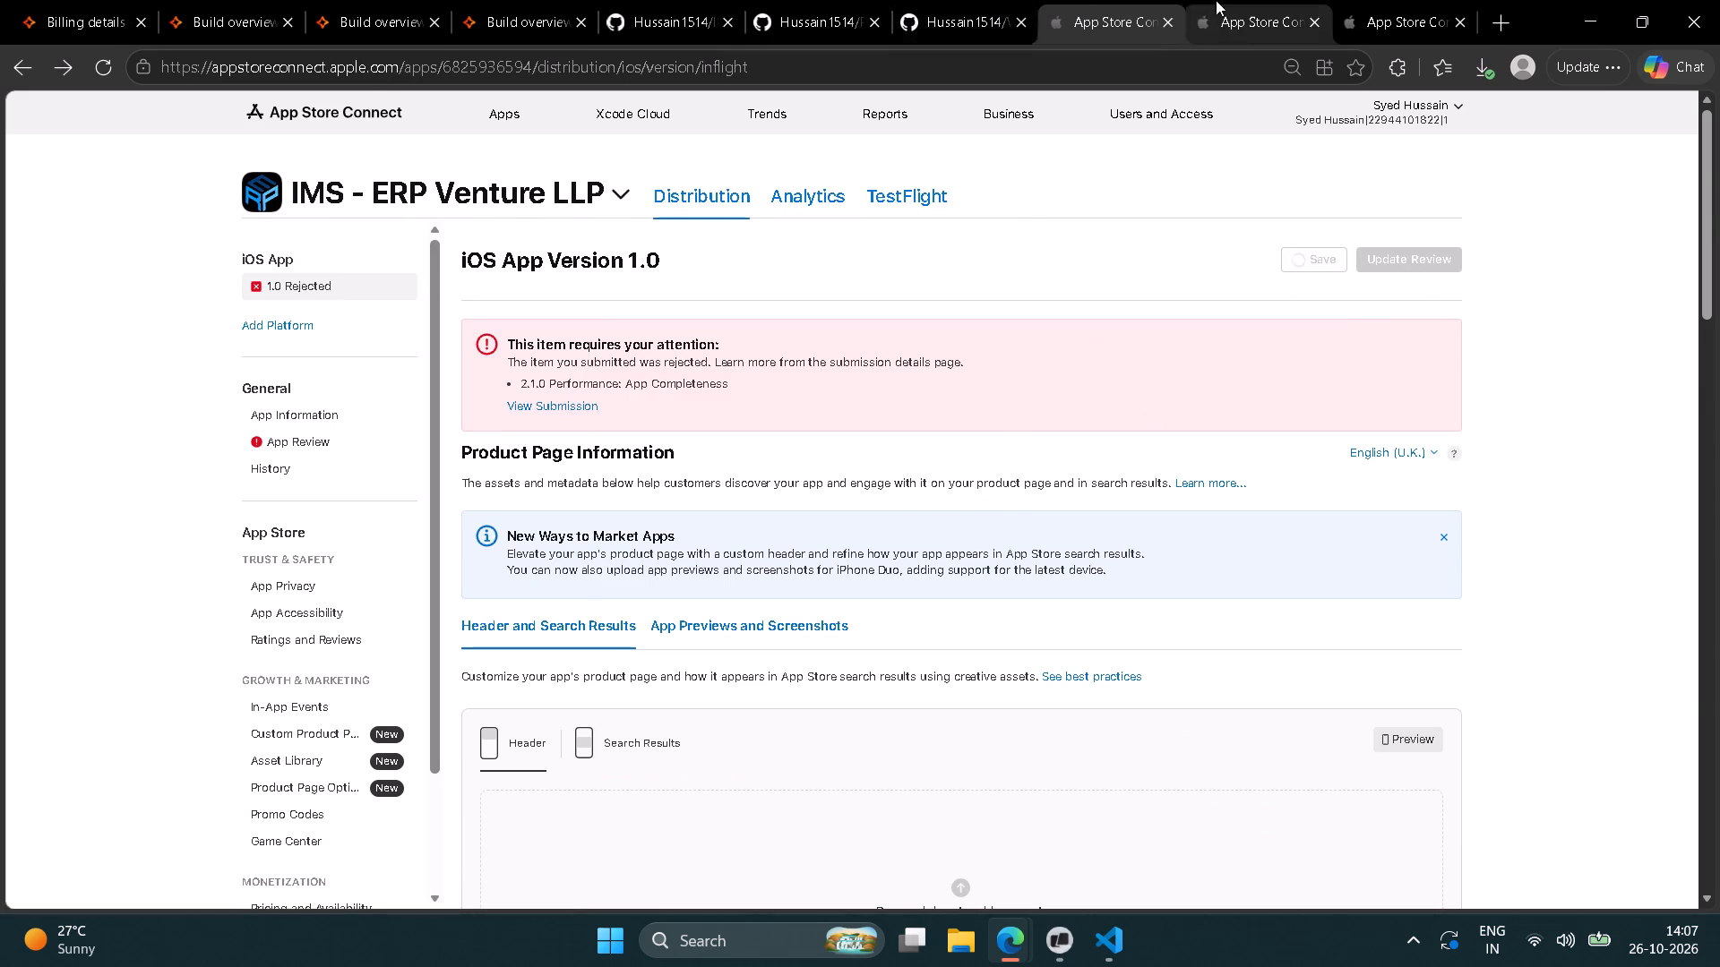
{"action": "left_click", "coordinate": [1216, 0]}
{"action": "left_click", "coordinate": [1308, 168]}
{"action": "left_click", "coordinate": [1384, 0]}
{"action": "left_click", "coordinate": [1320, 167]}
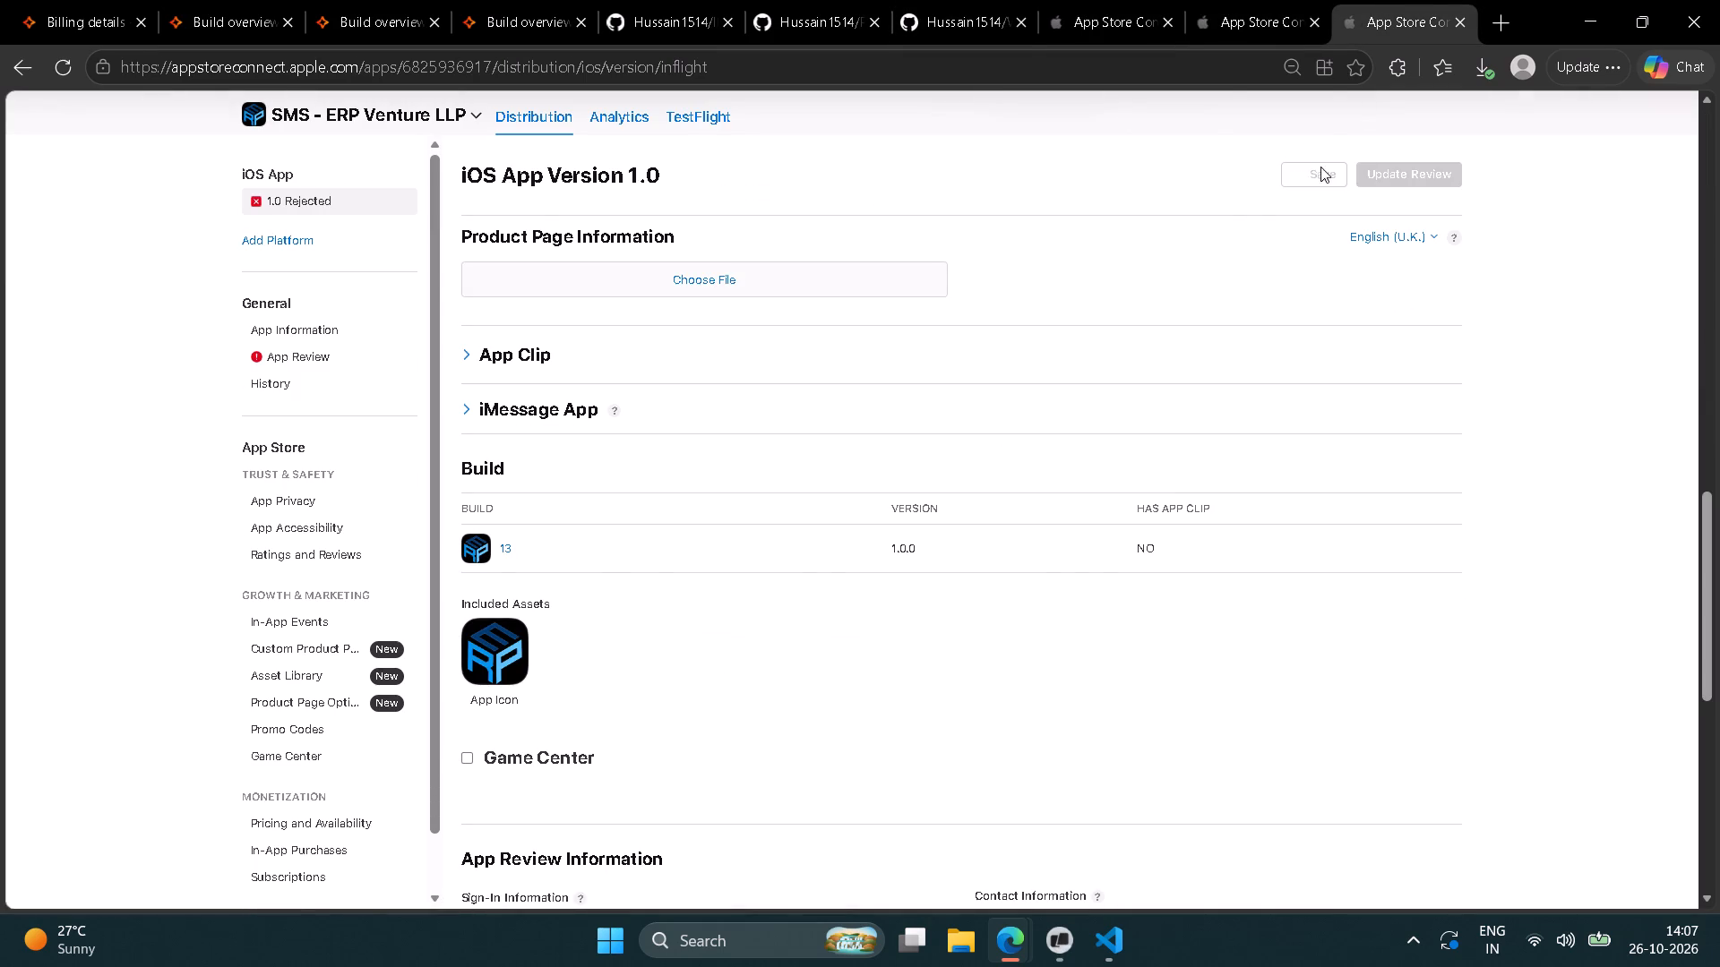
Check the save progress across the three apps and run Update Review for IMS version 1.0 once it is saved.
{"action": "left_click", "coordinate": [1154, 0]}
{"action": "scroll", "coordinate": [1174, 413], "scroll_direction": "up", "scroll_amount": 4}
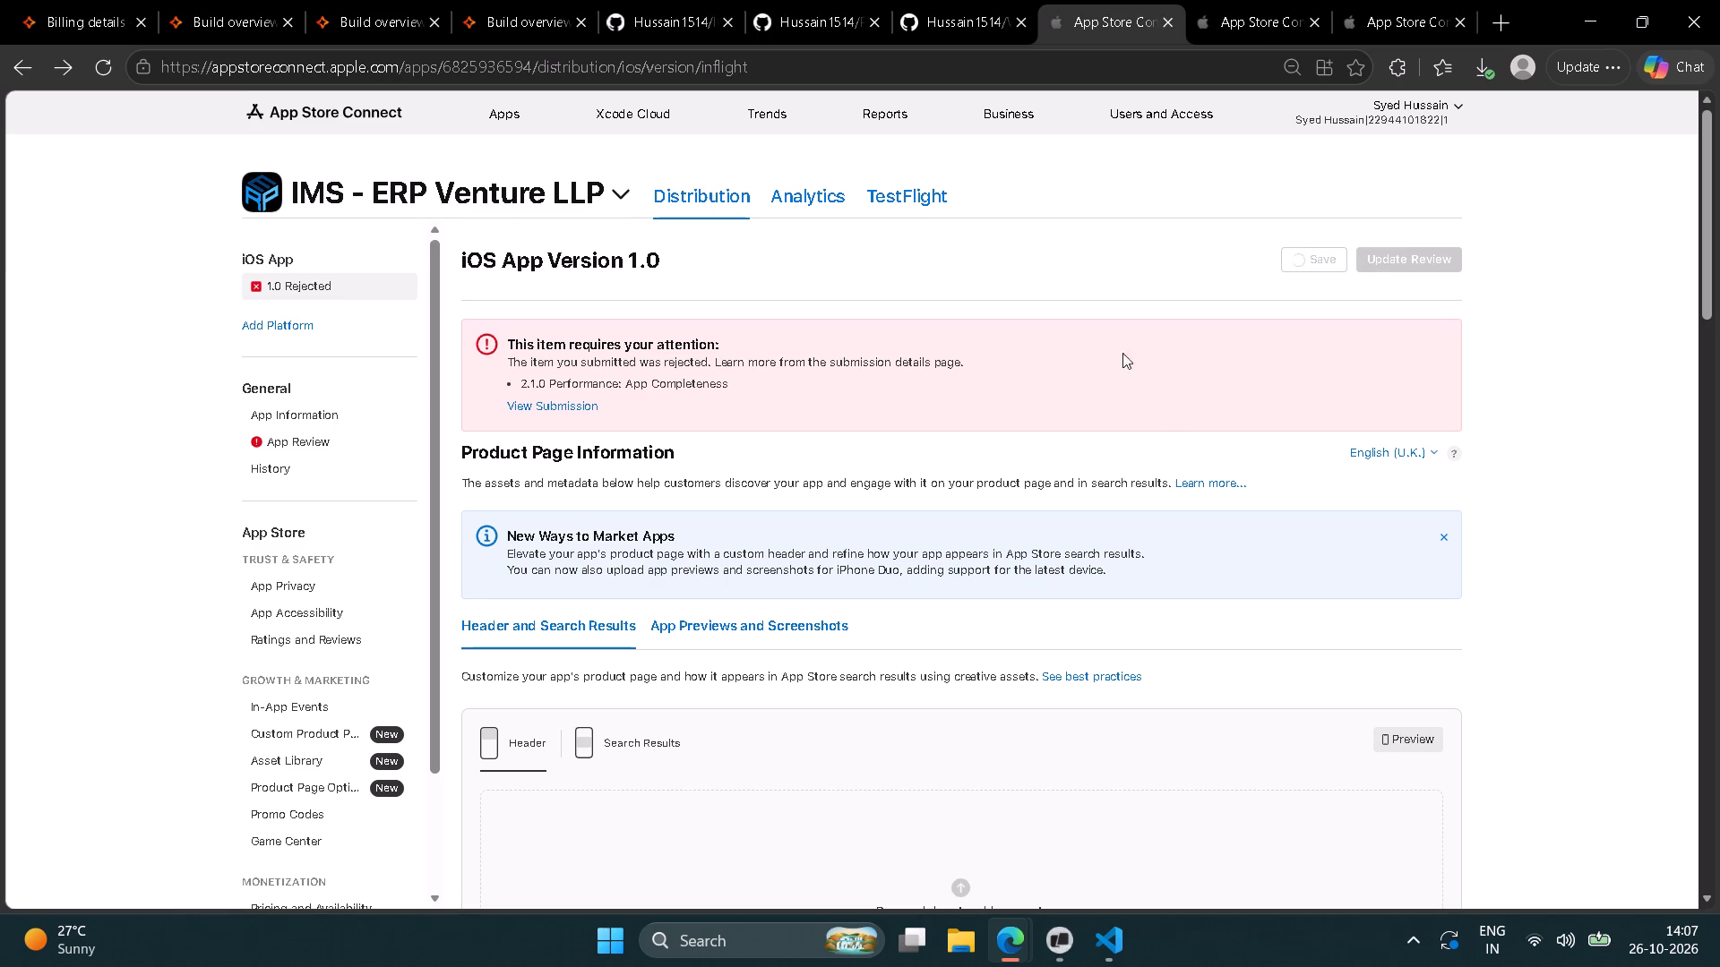
{"action": "left_click", "coordinate": [1214, 0]}
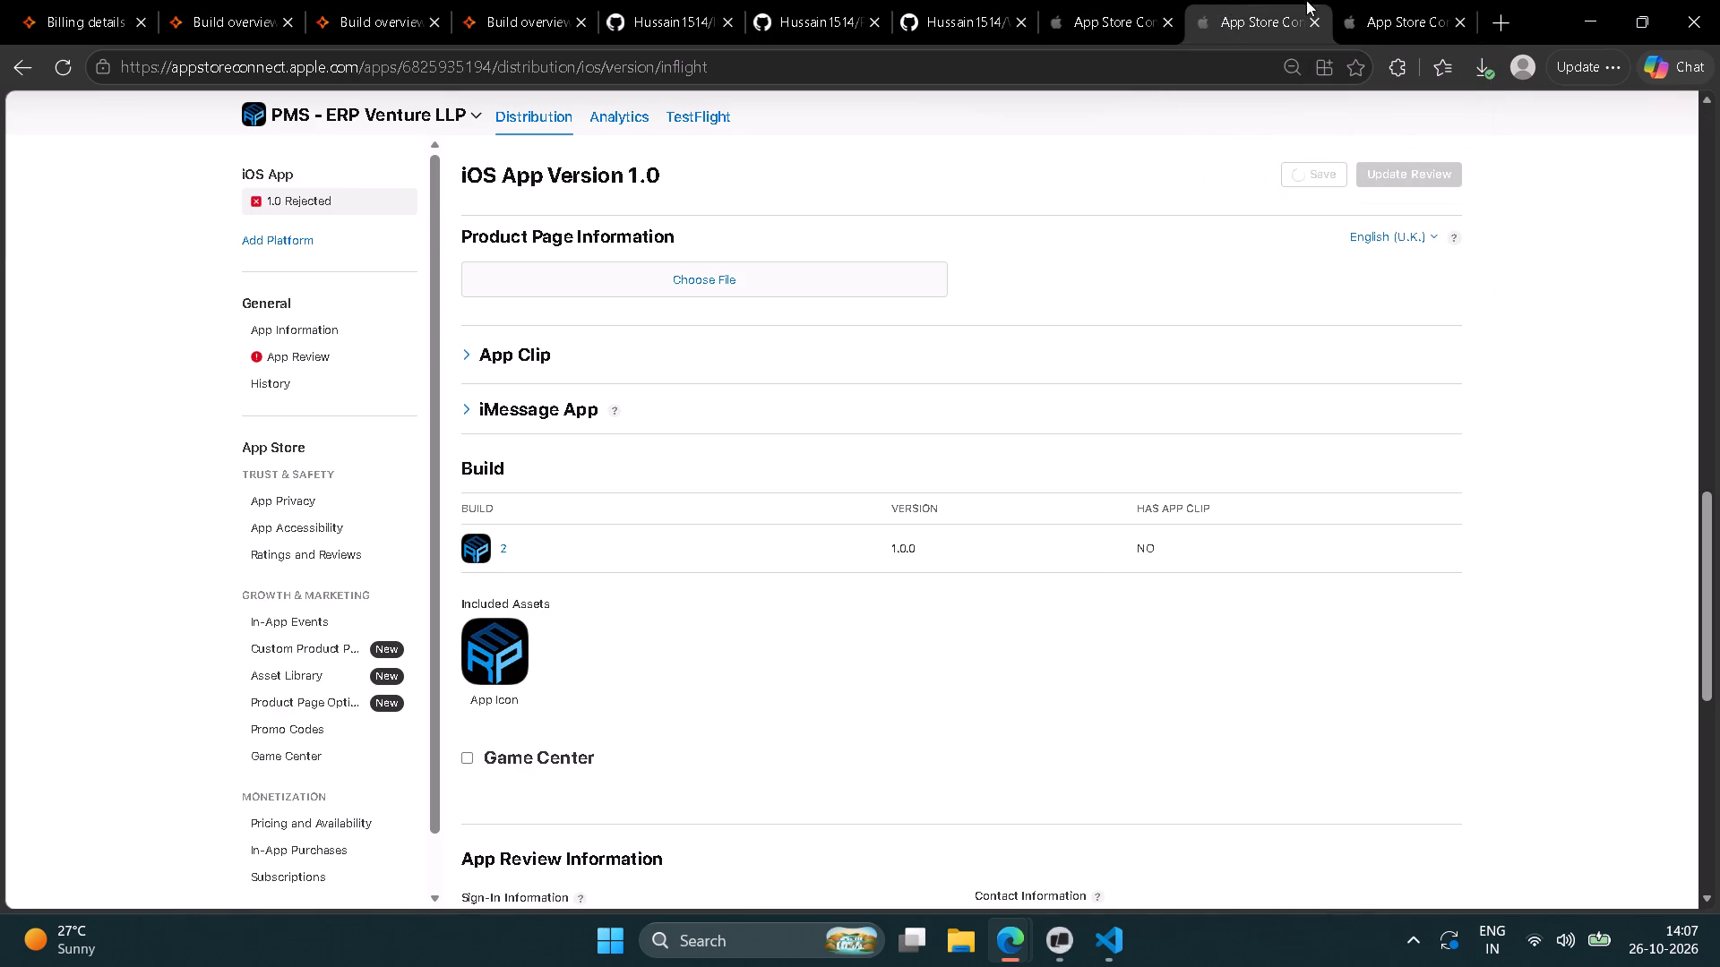
{"action": "left_click", "coordinate": [1361, 0]}
{"action": "left_click", "coordinate": [1166, 0]}
{"action": "scroll", "coordinate": [1189, 458], "scroll_direction": "up", "scroll_amount": 4}
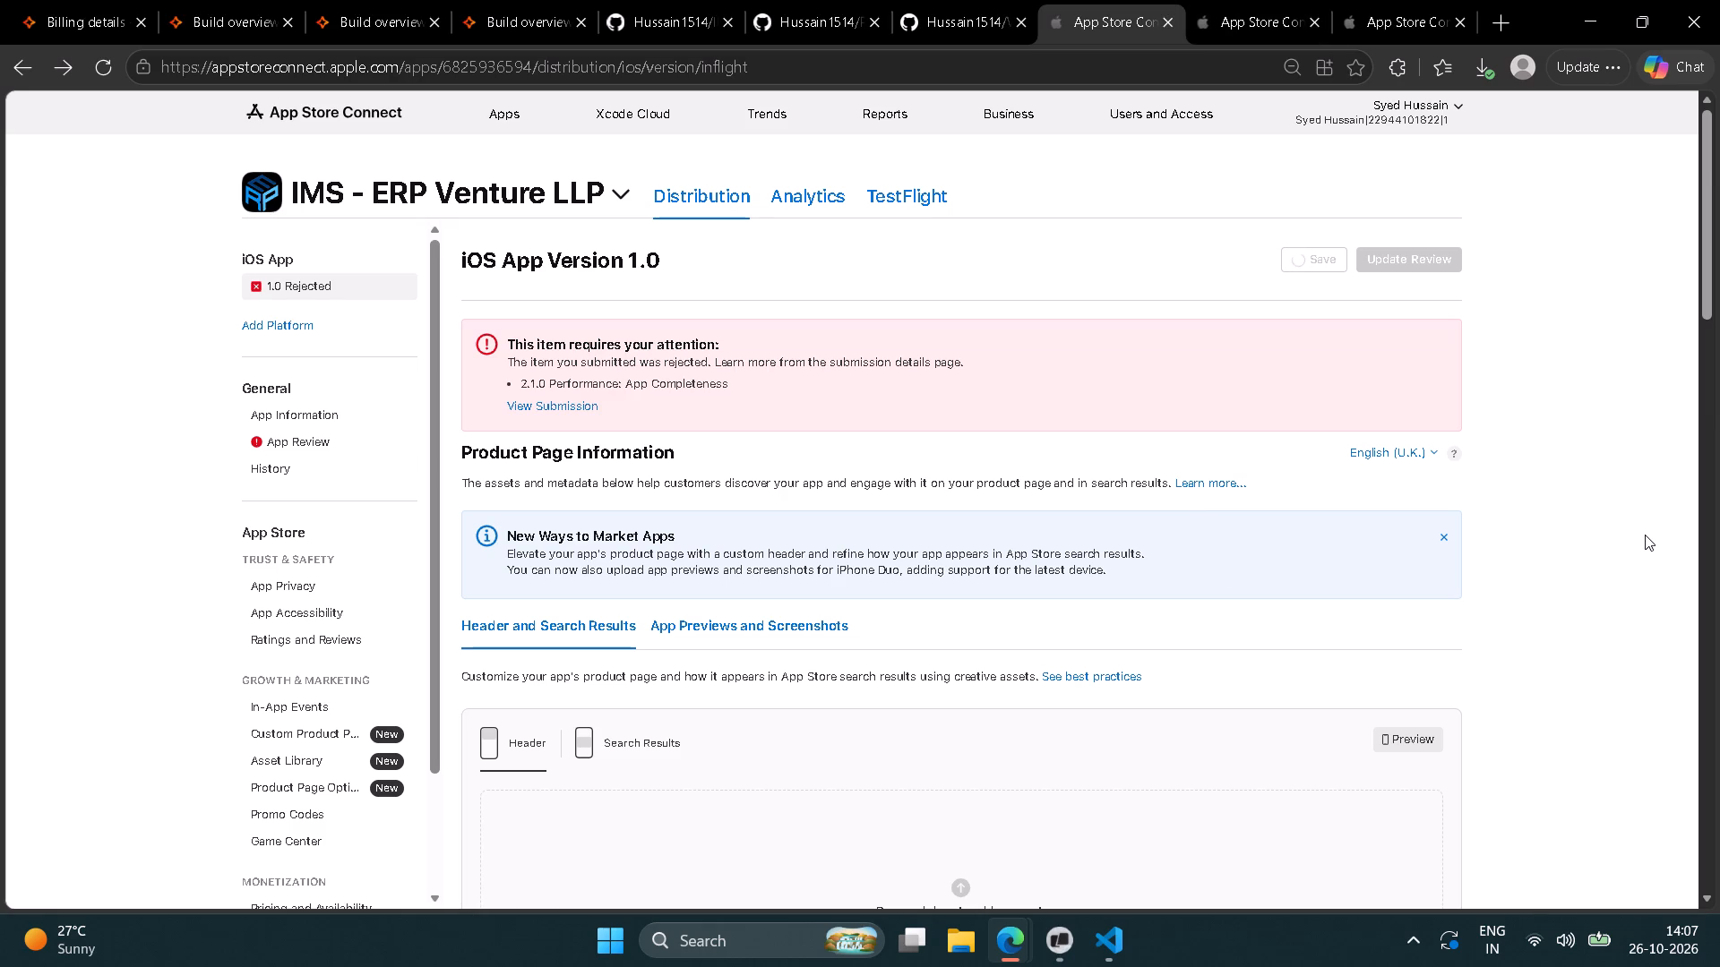
{"action": "left_click", "coordinate": [1408, 265]}
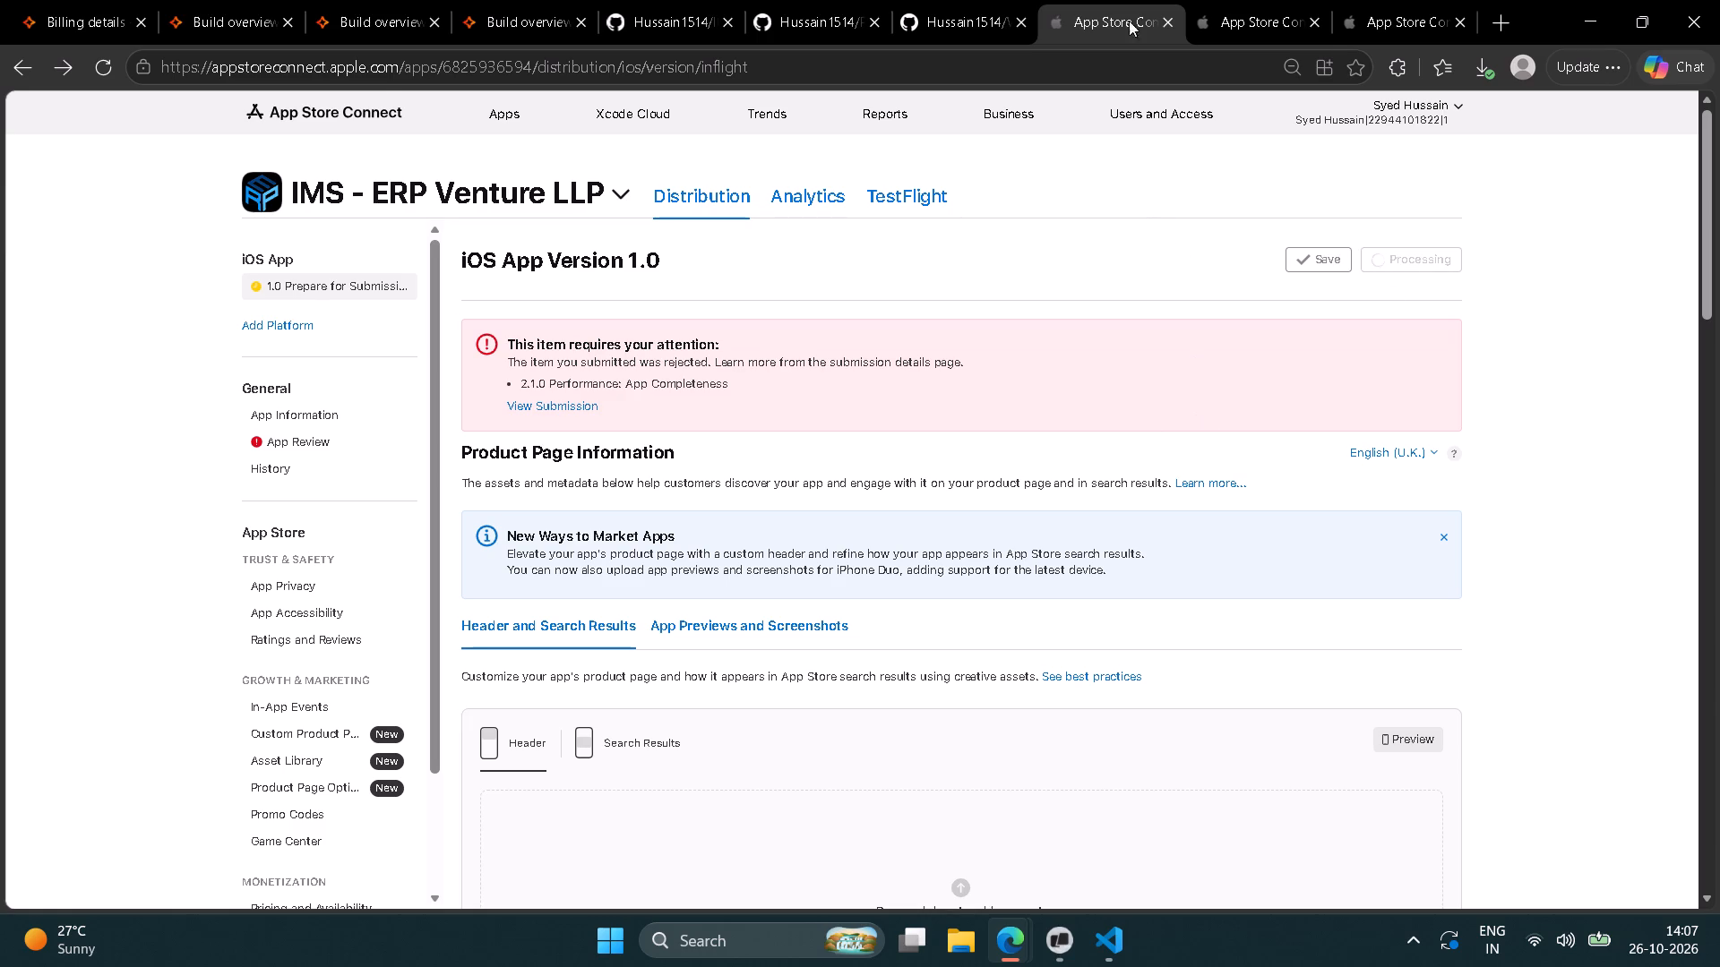
Run Update Review for iOS App Version 1.0 of PMS and of SMS.
{"action": "left_click", "coordinate": [1259, 0]}
{"action": "scroll", "coordinate": [1366, 304], "scroll_direction": "up", "scroll_amount": 9}
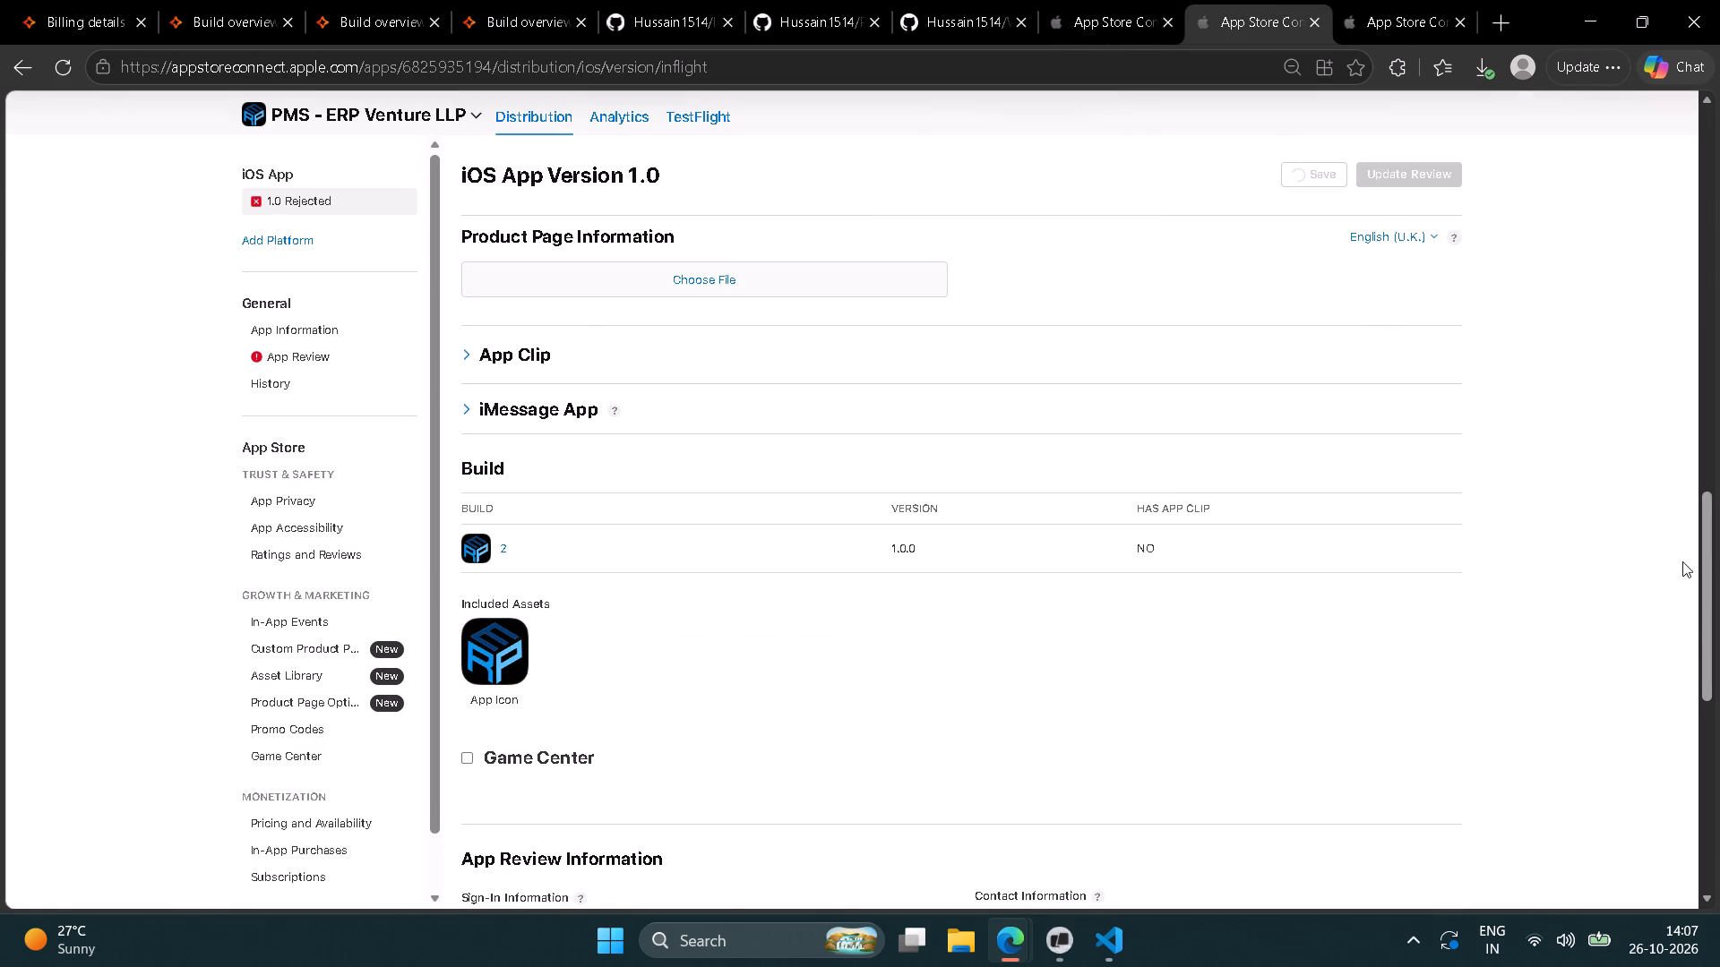
{"action": "left_click_drag", "start_coordinate": [1713, 539], "coordinate": [1708, 143]}
{"action": "left_click", "coordinate": [1380, 256]}
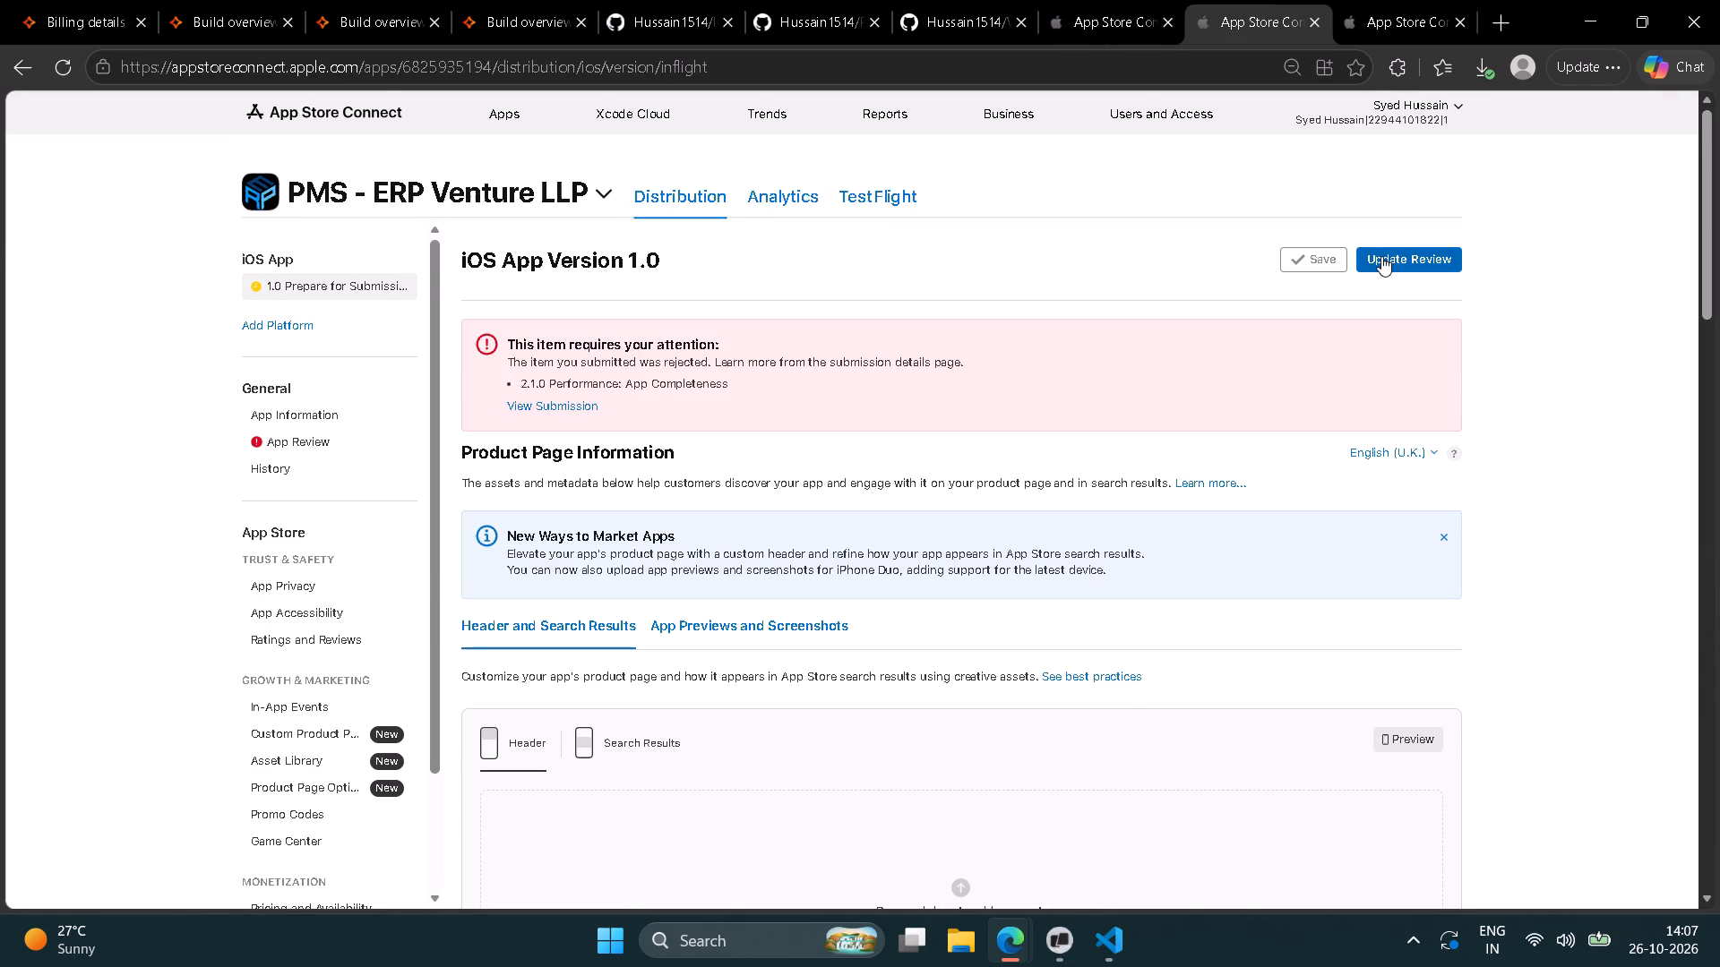
{"action": "left_click", "coordinate": [1390, 5]}
{"action": "scroll", "coordinate": [1389, 587], "scroll_direction": "up", "scroll_amount": 8}
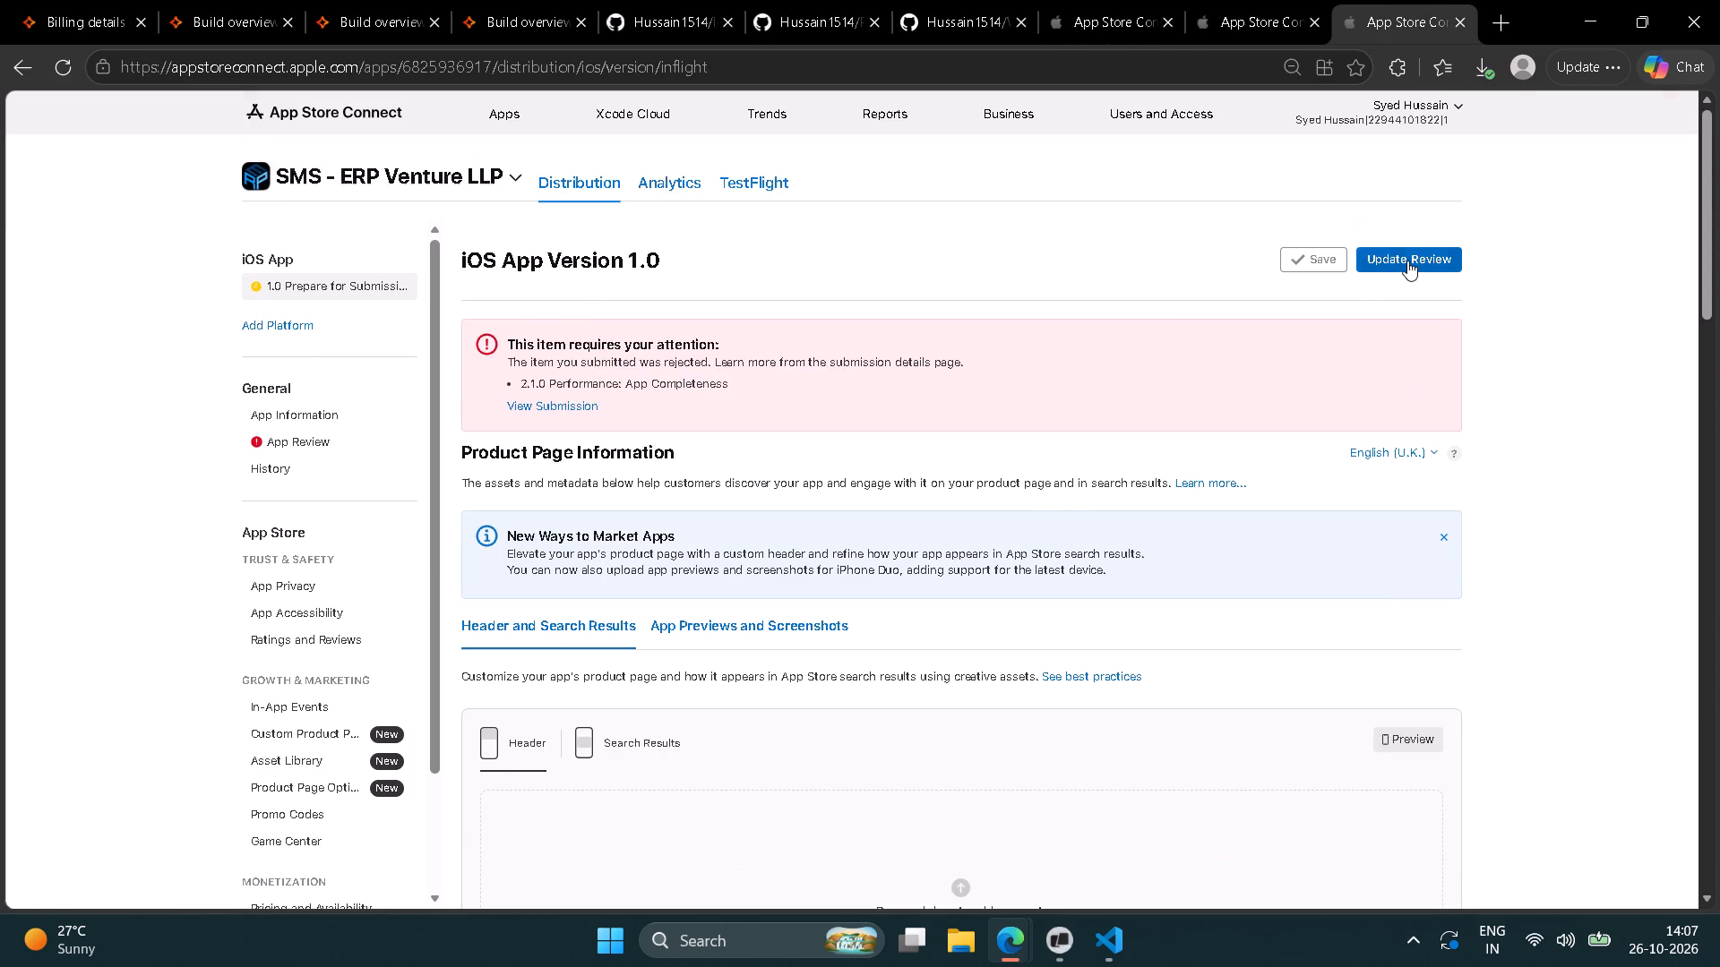
{"action": "left_click", "coordinate": [1407, 261]}
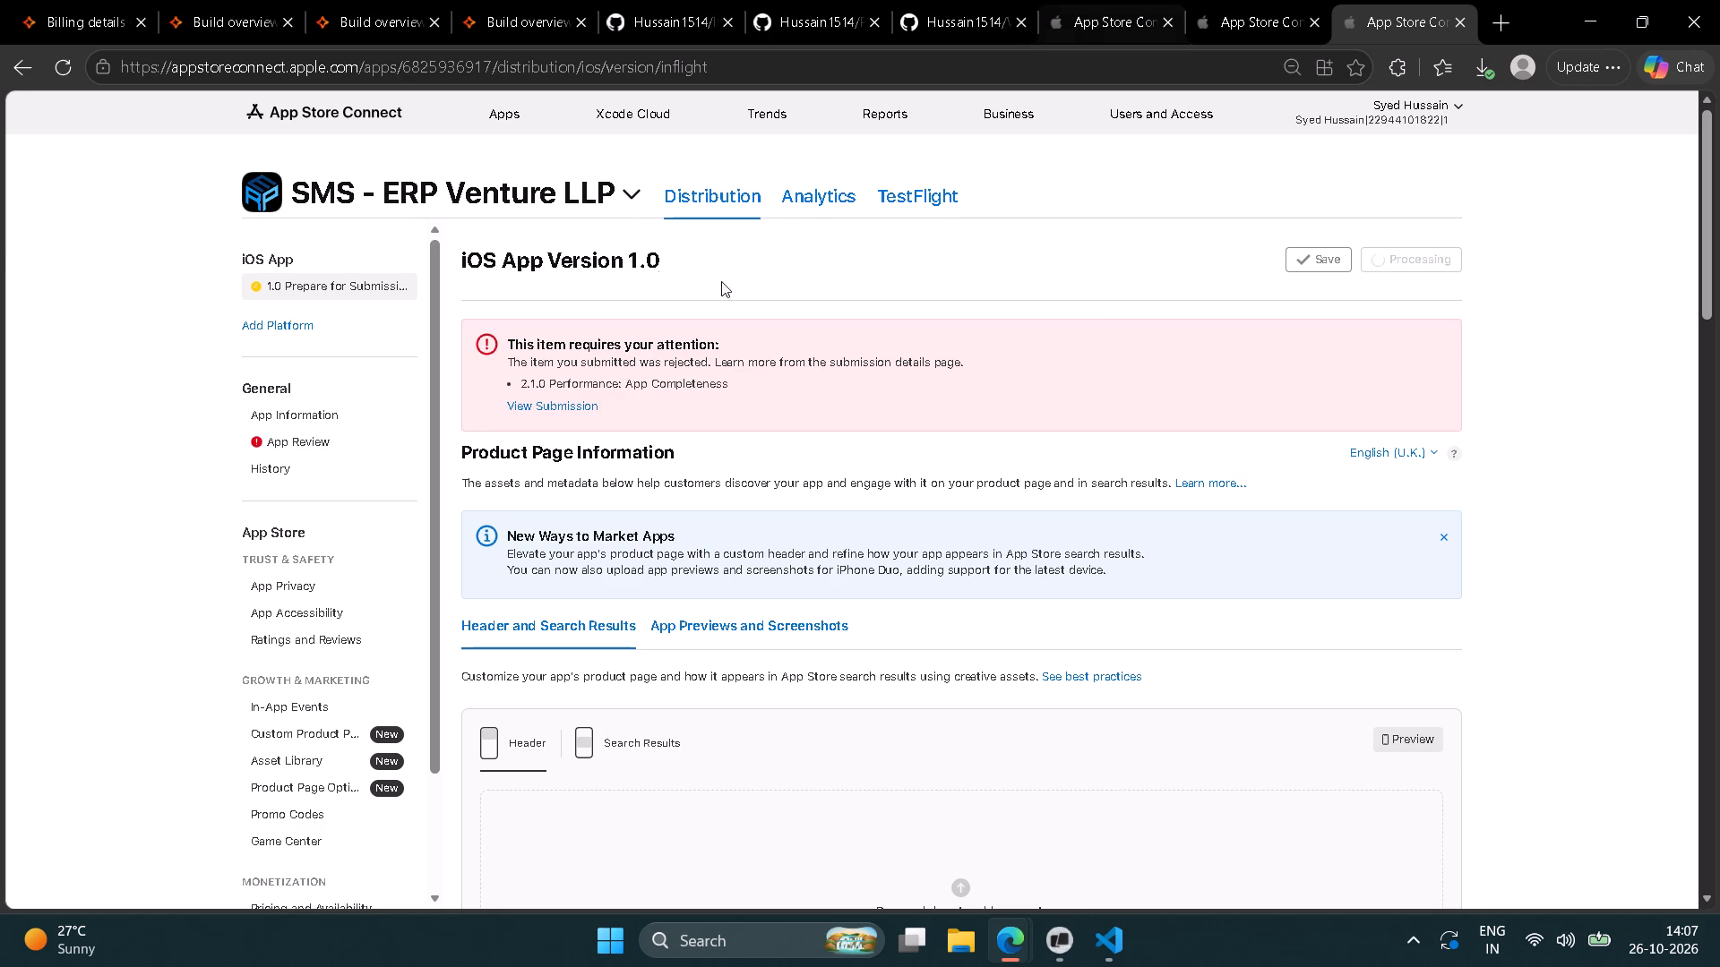
Look over the SMS version page and check the iOS Submission pages of IMS, PMS and SMS for their builds and review status.
{"action": "scroll", "coordinate": [557, 386], "scroll_direction": "down", "scroll_amount": 2}
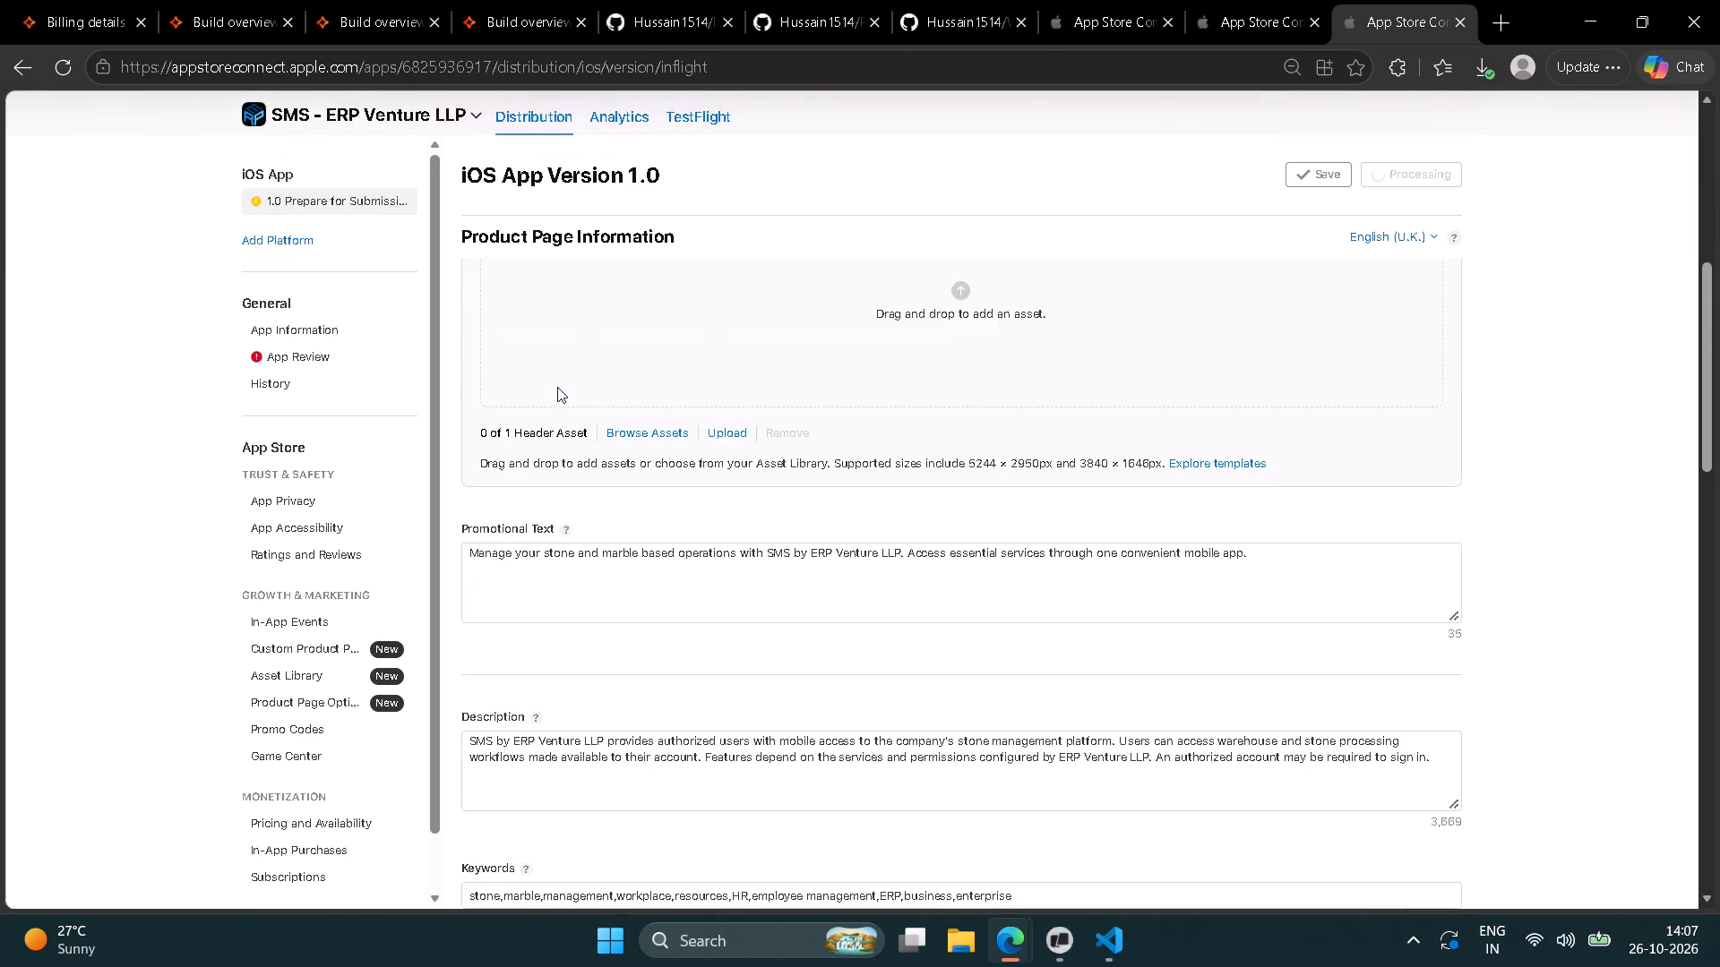
{"action": "scroll", "coordinate": [563, 387], "scroll_direction": "up", "scroll_amount": 5}
{"action": "left_click", "coordinate": [1088, 0]}
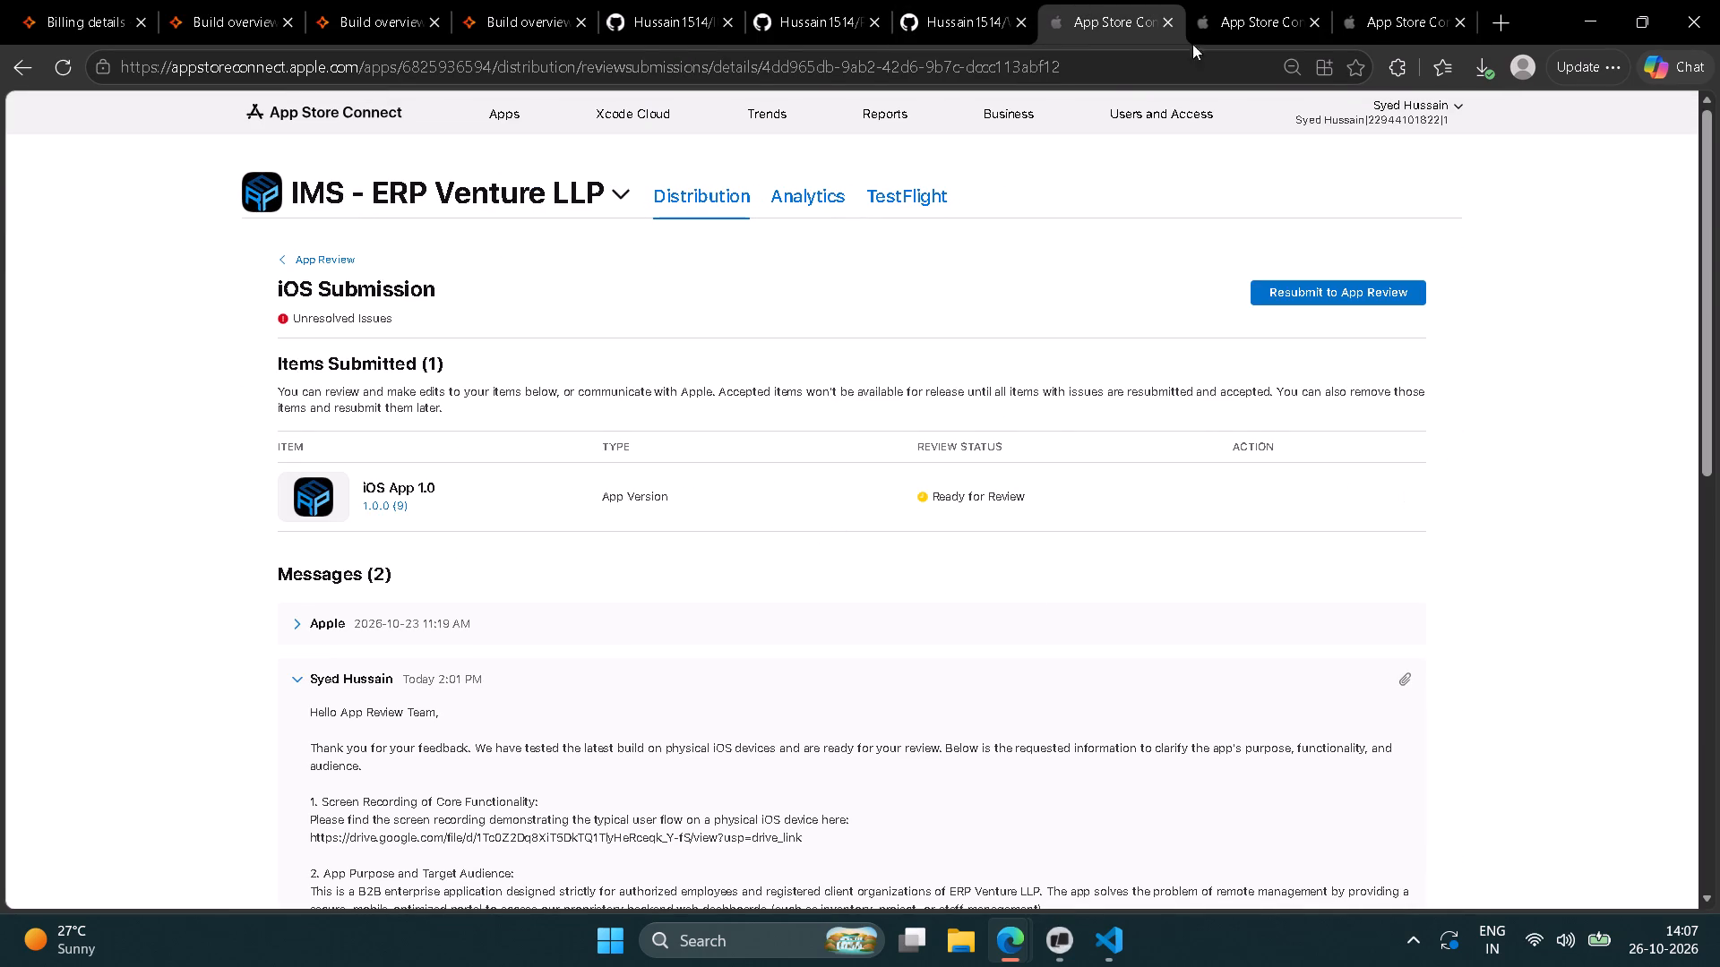
{"action": "left_click", "coordinate": [1216, 0]}
{"action": "left_click", "coordinate": [1384, 0]}
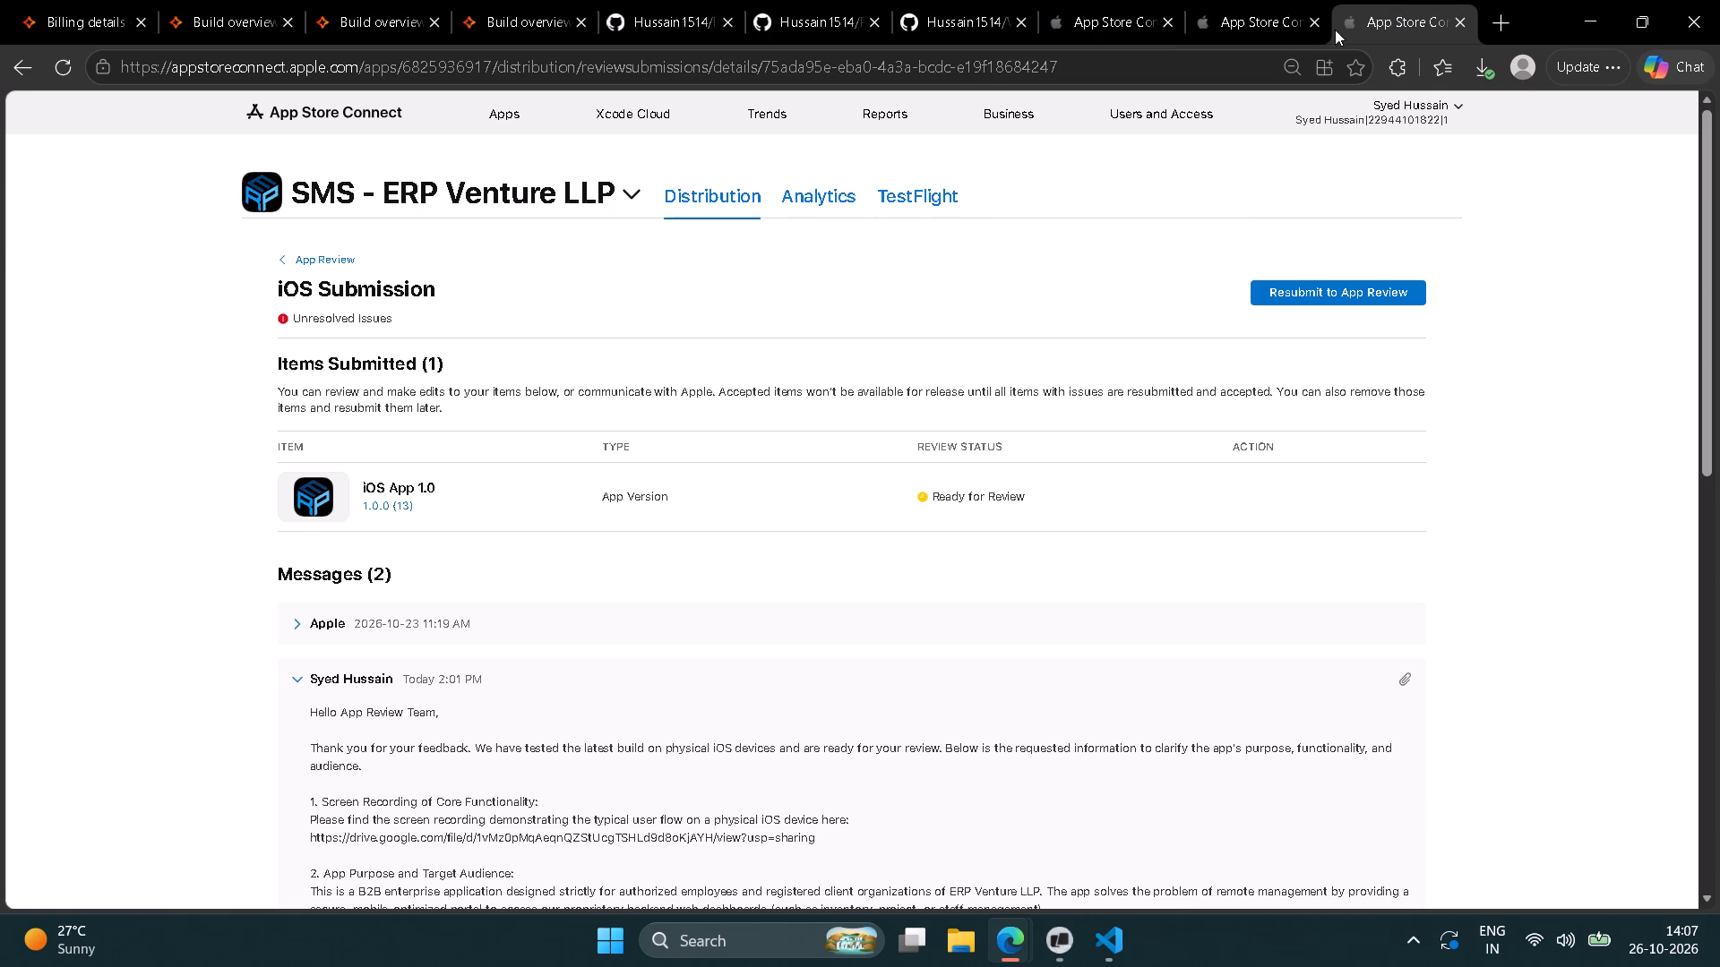
{"action": "left_click", "coordinate": [1121, 0]}
Minimize the App Store Connect and Gemini browser windows to show the desktop.
{"action": "left_click", "coordinate": [1591, 0]}
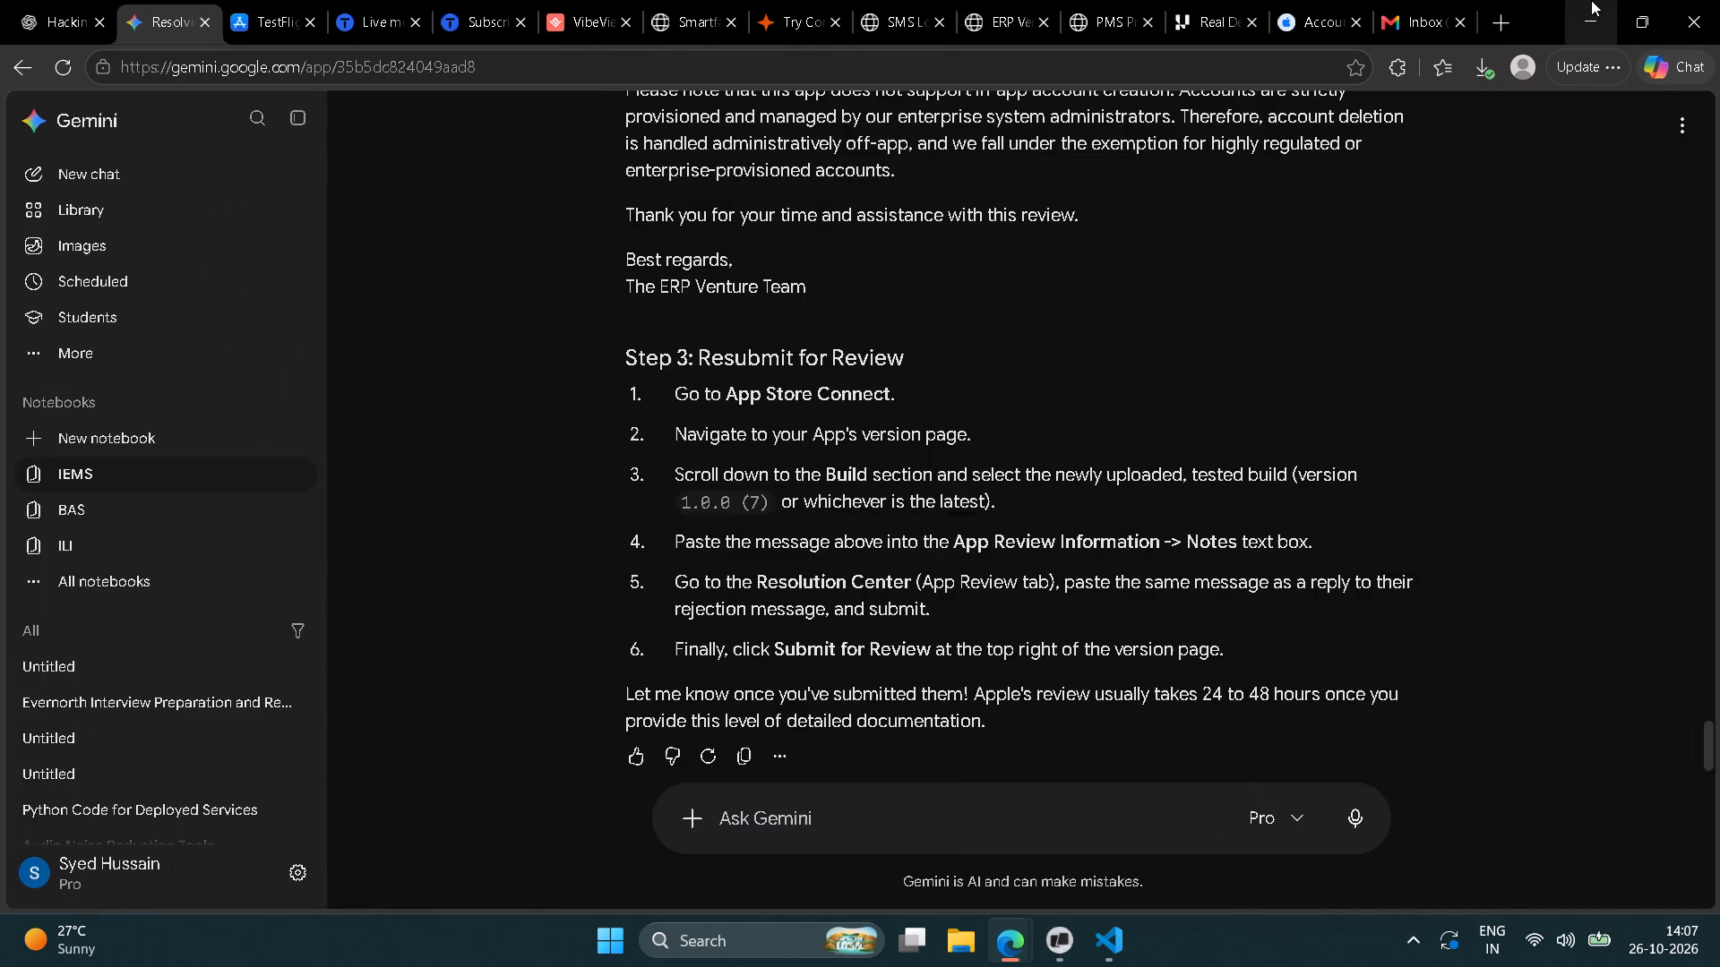
{"action": "left_click", "coordinate": [1591, 0]}
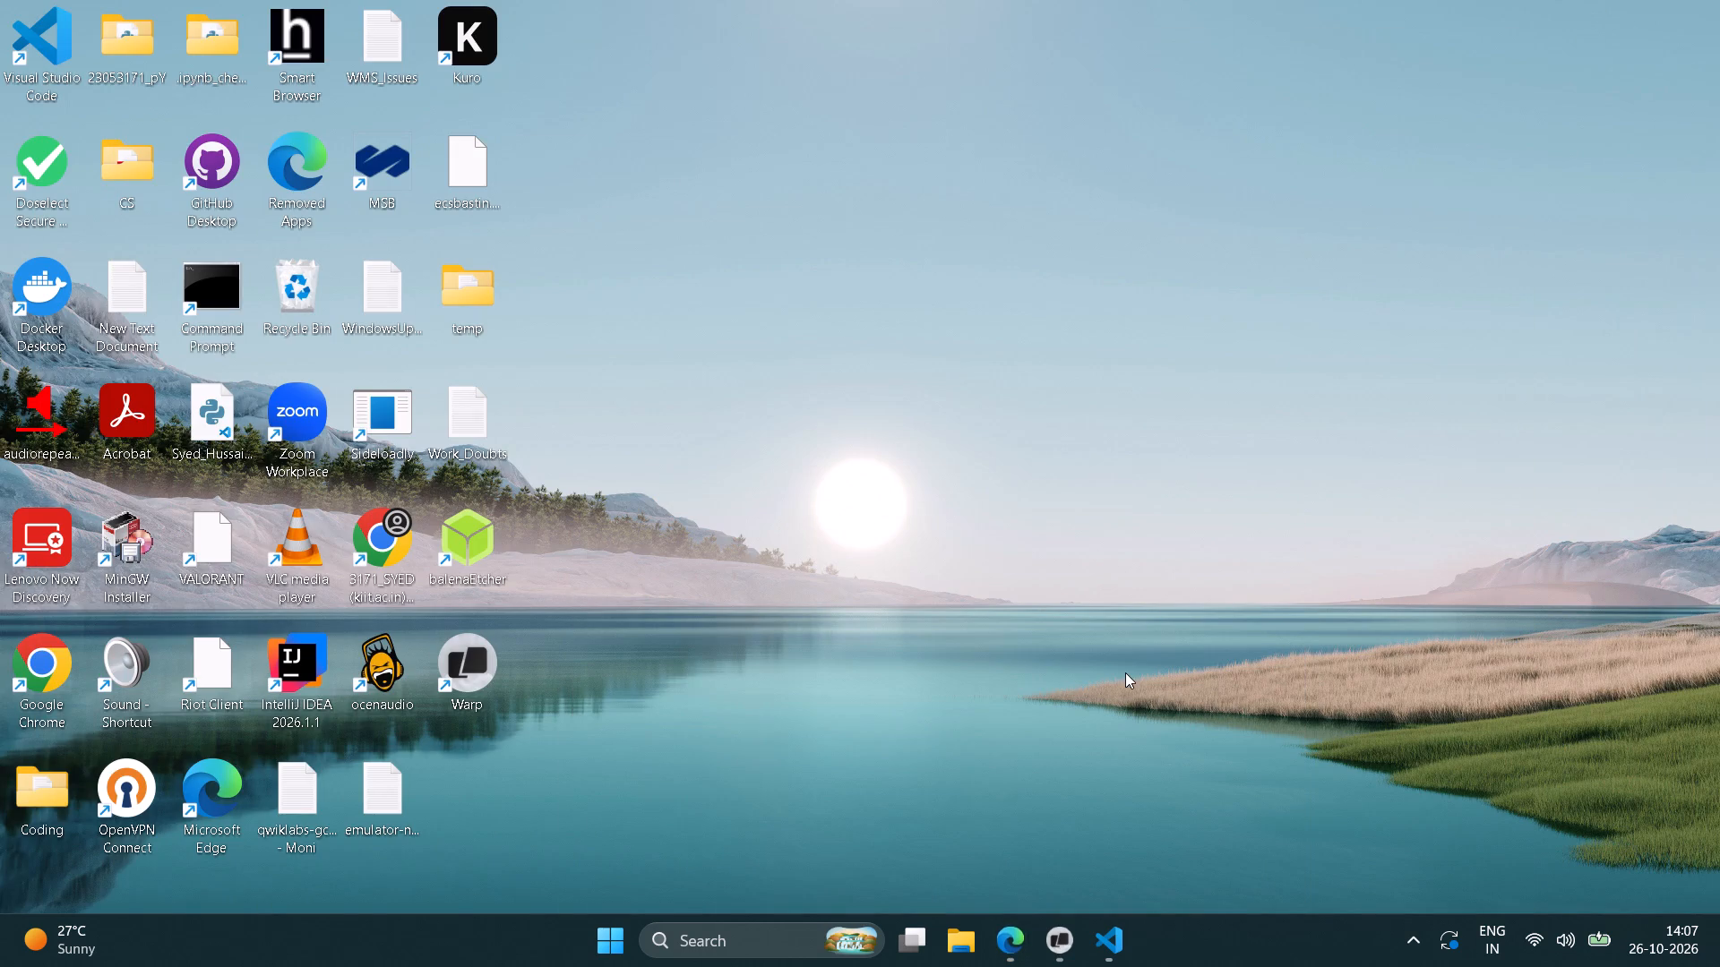